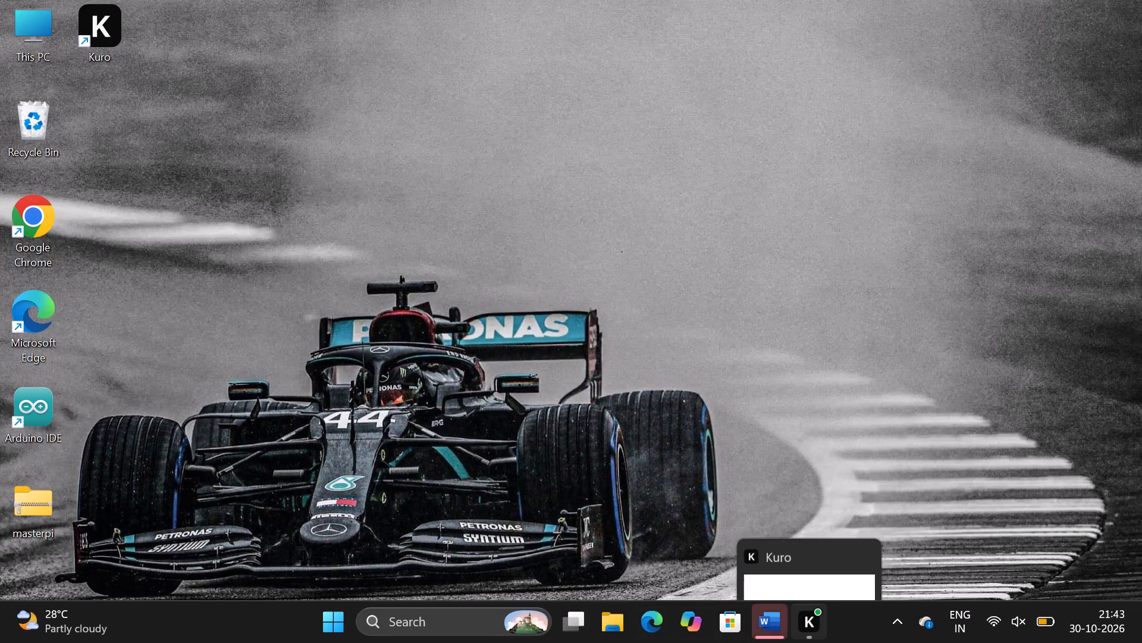
Bring up the NCC attendance letter, dismiss the Office activation wizard and enable editing of the protected document.
{"action": "left_click", "coordinate": [772, 612]}
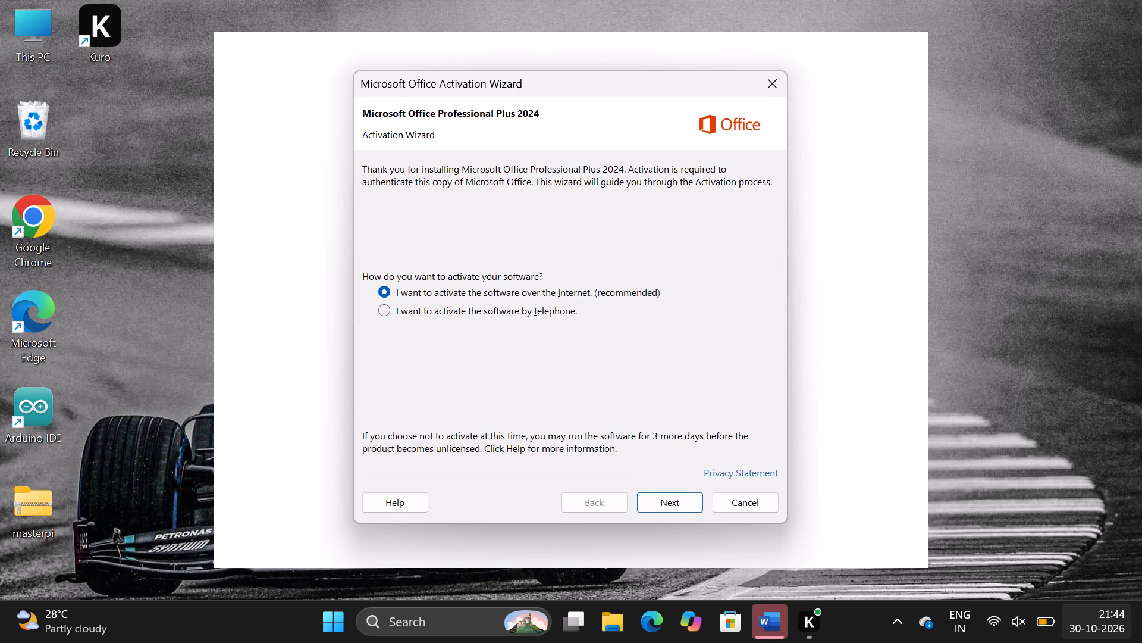
{"action": "left_click", "coordinate": [768, 495]}
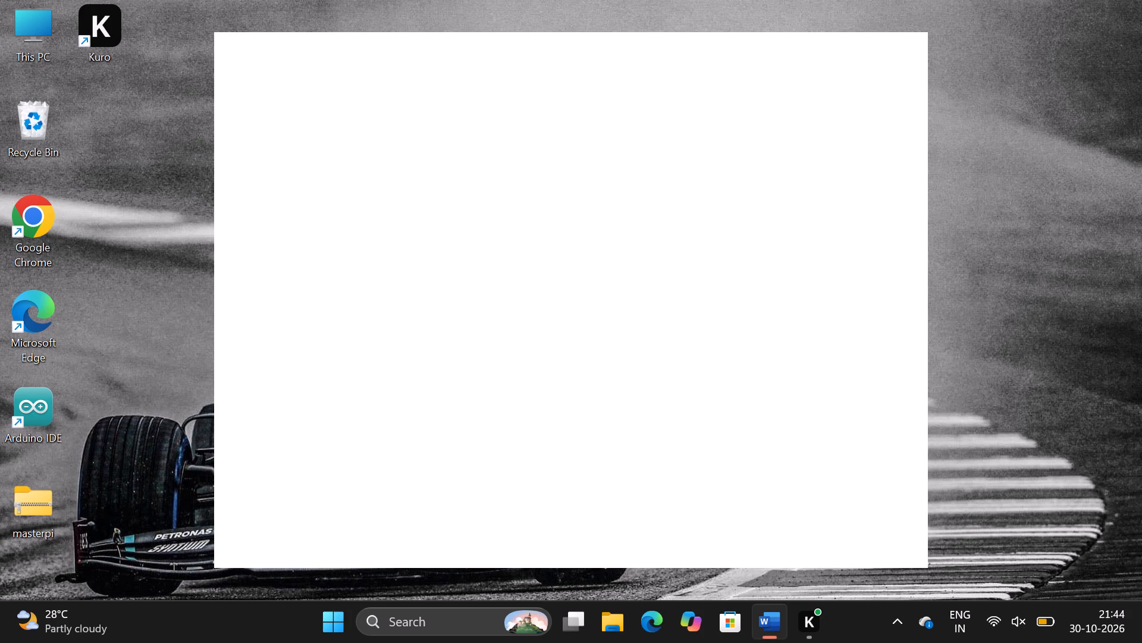
{"action": "left_click", "coordinate": [782, 616]}
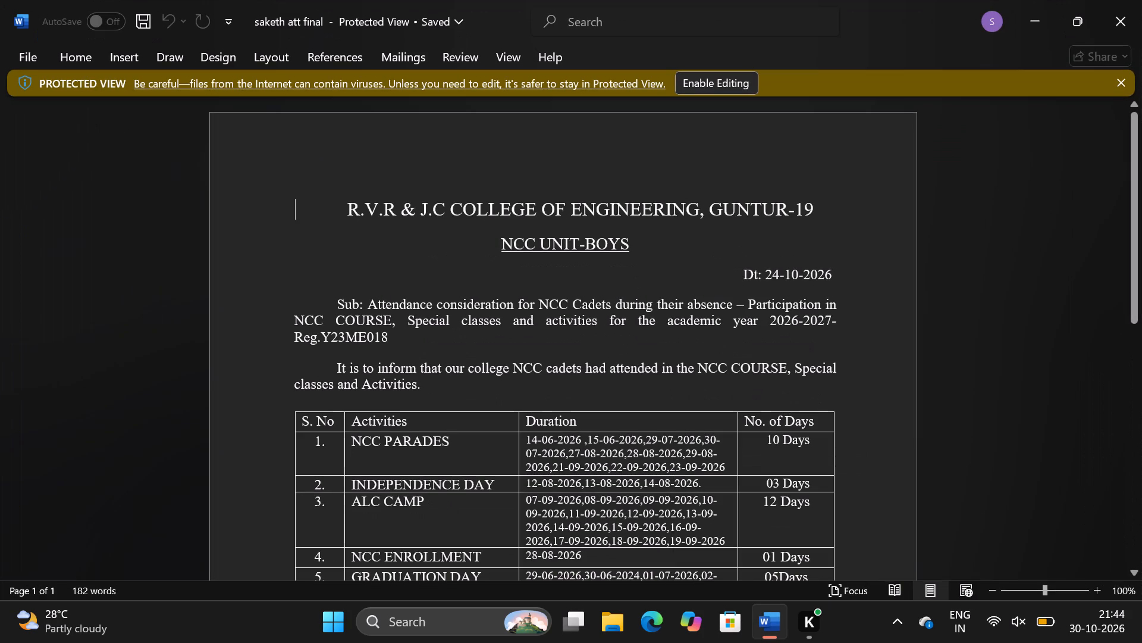
{"action": "left_click", "coordinate": [692, 86]}
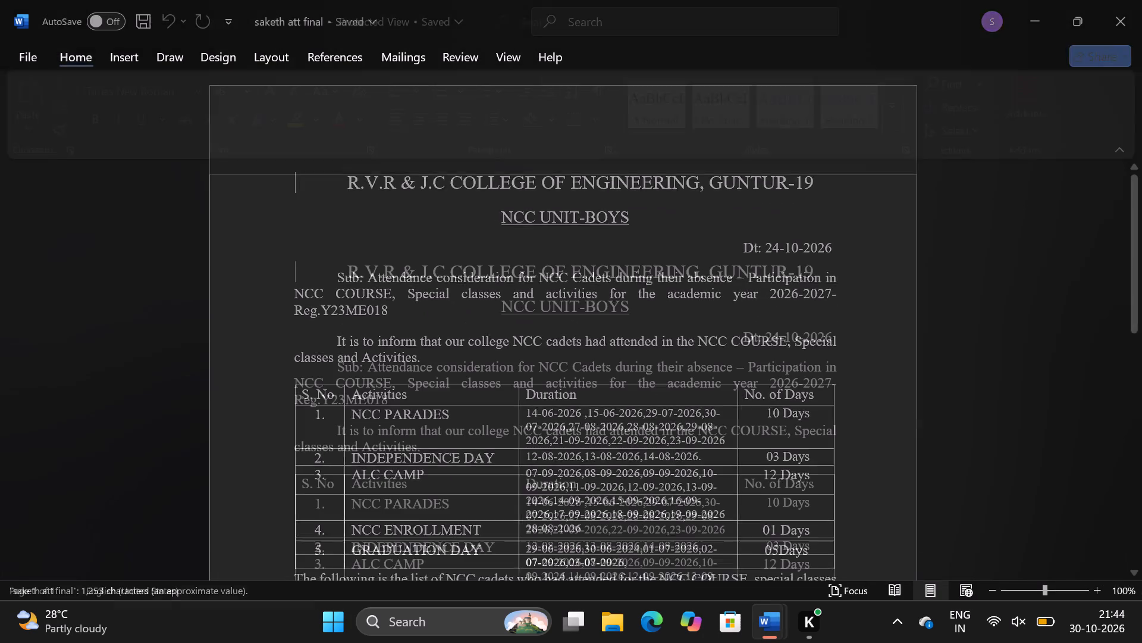
Replace the cadet's name in row 1 of the cadet table with the new cadet's name in capitals.
{"action": "scroll", "coordinate": [777, 255], "scroll_direction": "down", "scroll_amount": 2}
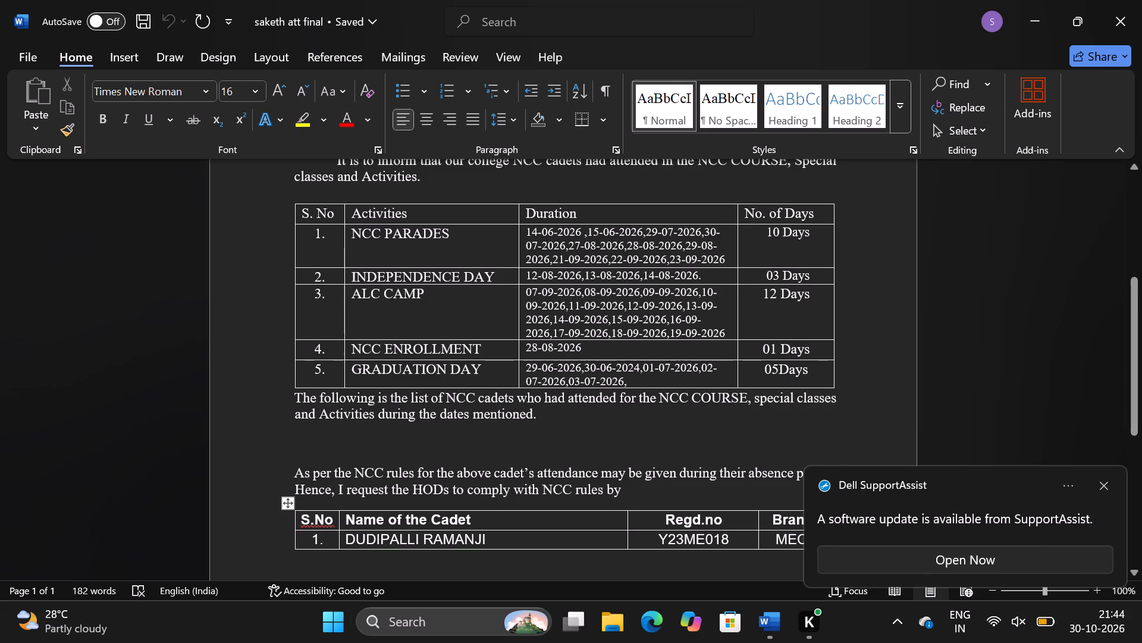
{"action": "left_click", "coordinate": [520, 540]}
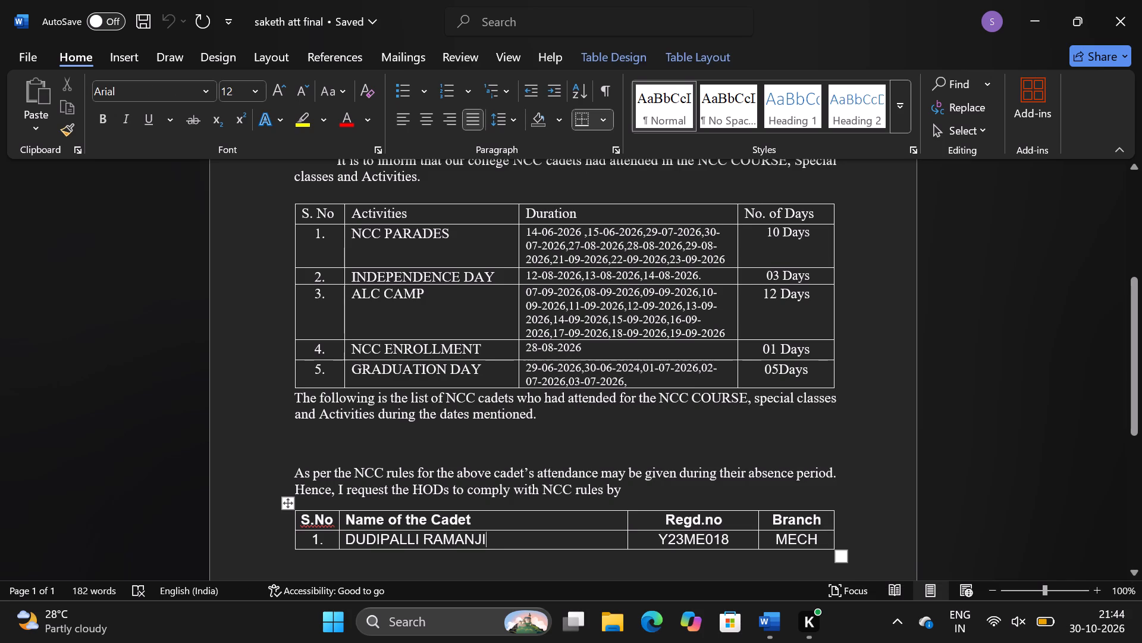
{"action": "key", "text": "BackSpace"}
{"action": "key", "text": "BackSpace"}
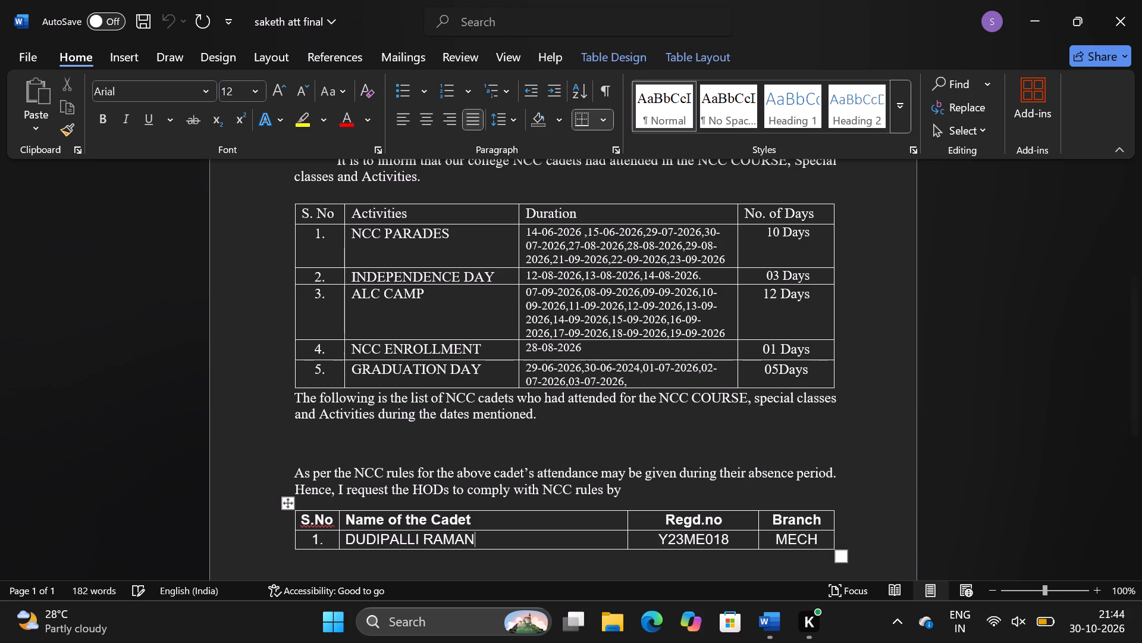
{"action": "key", "text": "BackSpace"}
{"action": "key", "text": "BackSpace"}
{"action": "key", "text": "BackSpace"}
{"action": "key", "text": "BackSpace"}
{"action": "key", "text": "BackSpace"}
{"action": "key", "text": "BackSpace"}
{"action": "key", "text": "BackSpace"}
{"action": "key", "text": "BackSpace"}
{"action": "key", "text": "BackSpace"}
{"action": "key", "text": "BackSpace"}
{"action": "key", "text": "BackSpace"}
{"action": "key", "text": "BackSpace"}
{"action": "key", "text": "BackSpace"}
{"action": "key", "text": "BackSpace"}
{"action": "key", "text": "BackSpace"}
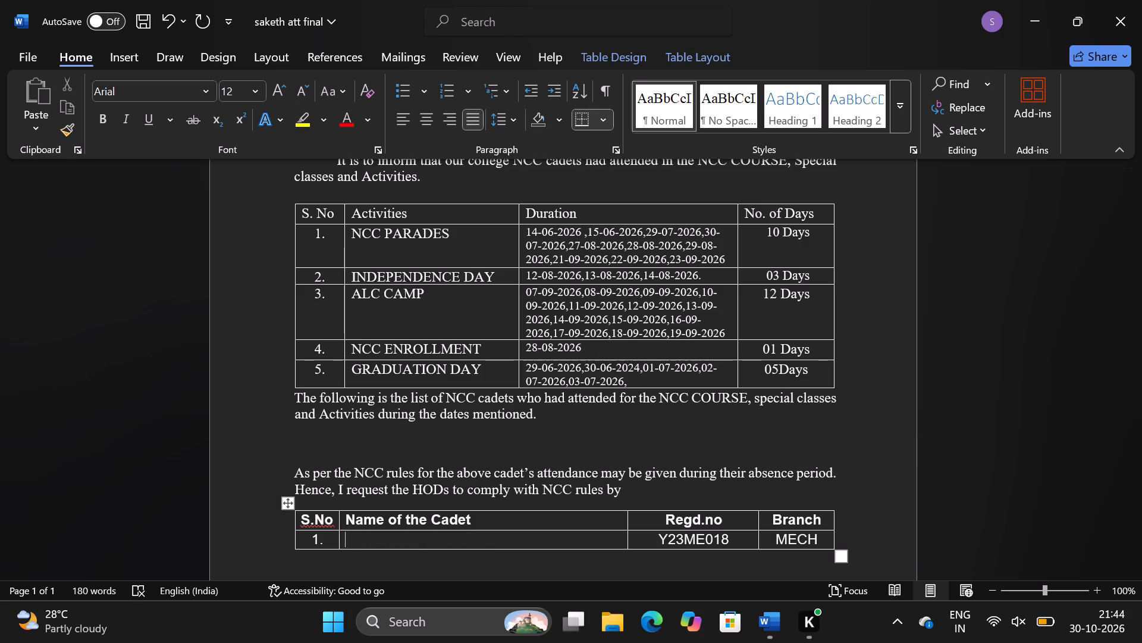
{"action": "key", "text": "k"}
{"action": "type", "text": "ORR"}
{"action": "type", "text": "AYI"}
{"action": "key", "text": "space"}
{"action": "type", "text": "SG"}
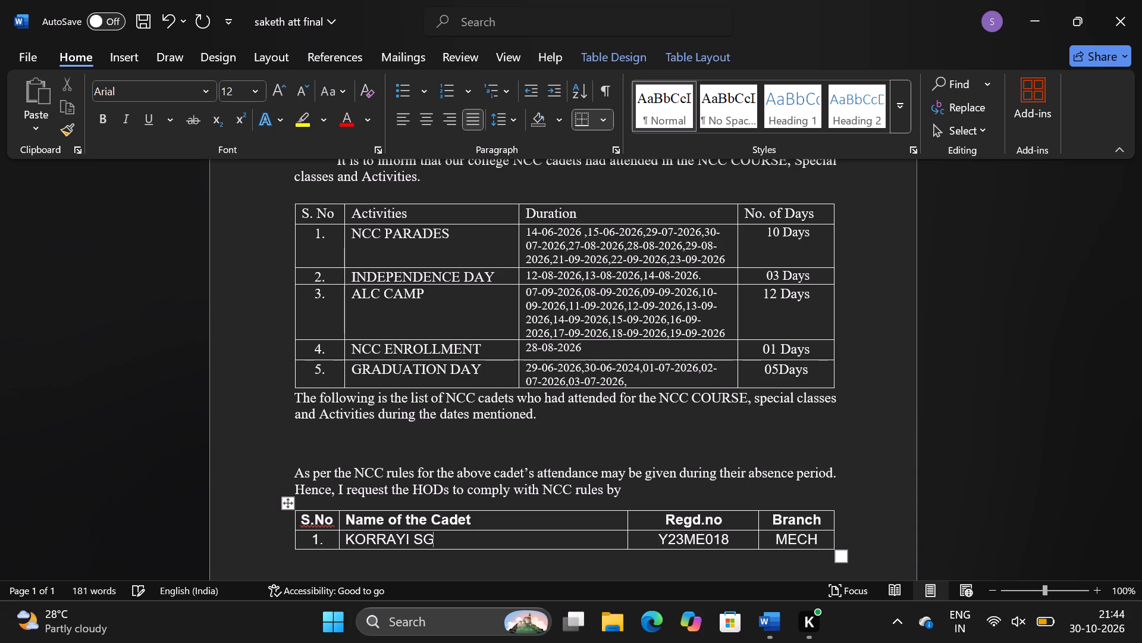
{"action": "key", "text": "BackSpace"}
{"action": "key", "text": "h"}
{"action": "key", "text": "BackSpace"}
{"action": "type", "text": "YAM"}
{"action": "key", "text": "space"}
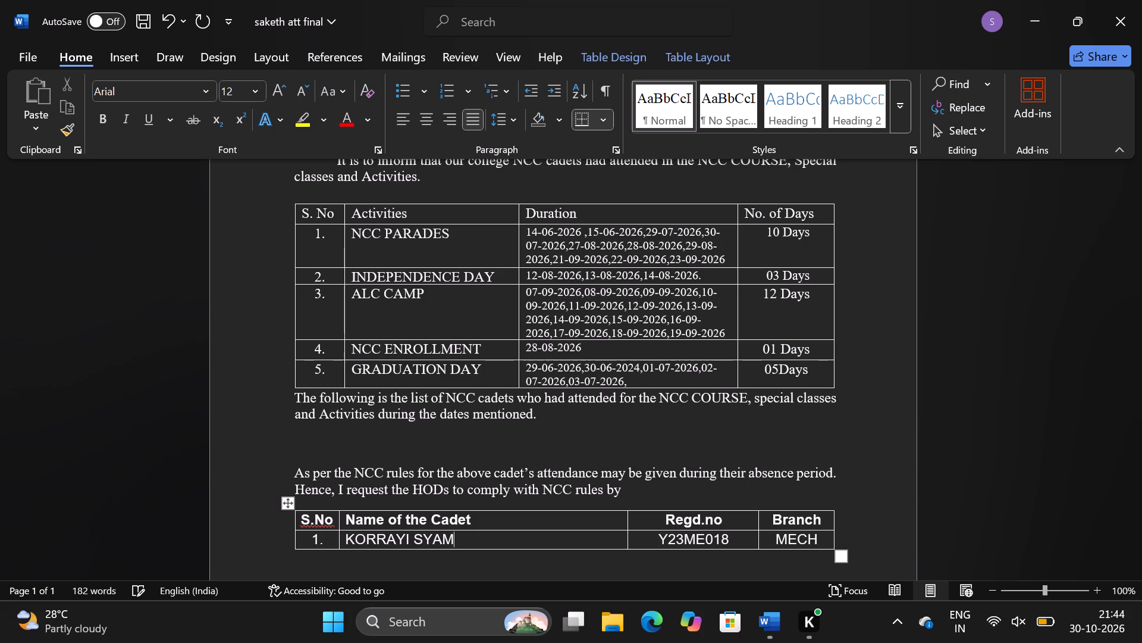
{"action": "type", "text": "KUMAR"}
Replace the Regd.no entry in row 1 of the cadet table with the new cadet's registration number.
{"action": "left_click", "coordinate": [743, 533]}
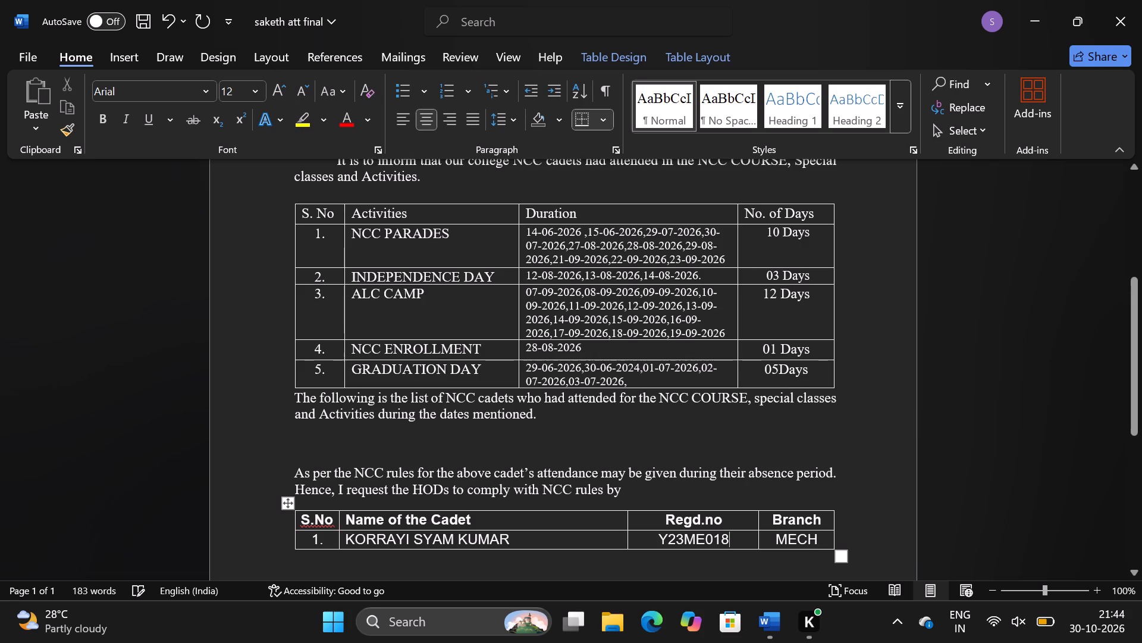
{"action": "key", "text": "BackSpace"}
{"action": "key", "text": "BackSpace"}
{"action": "key", "text": "BackSpace"}
{"action": "key", "text": "BackSpace"}
{"action": "key", "text": "BackSpace"}
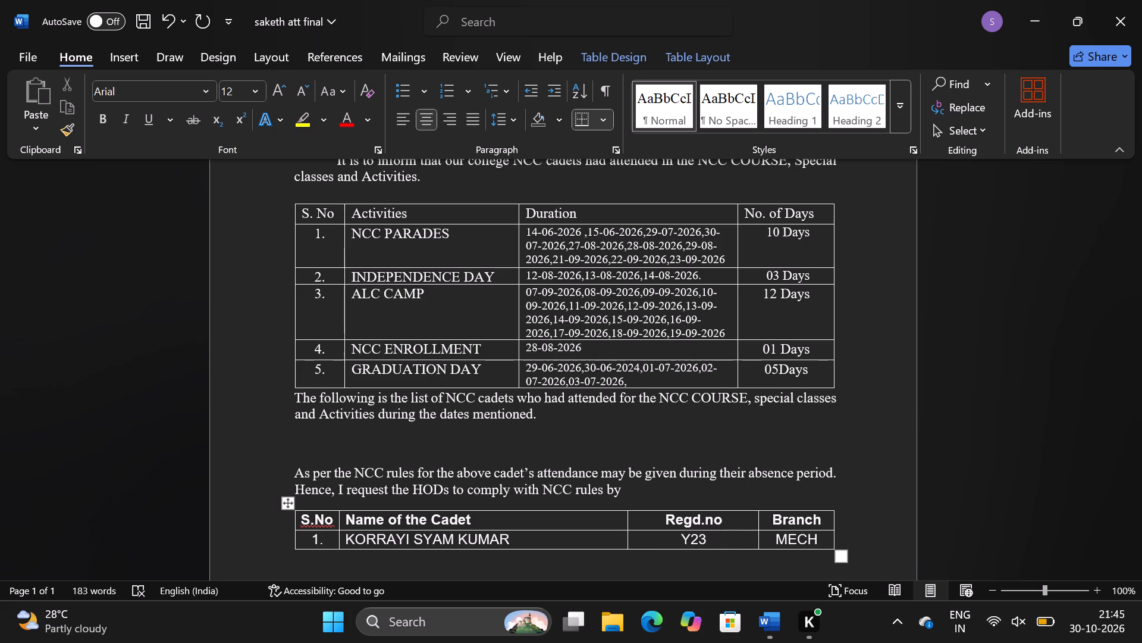
{"action": "key", "text": "BackSpace"}
{"action": "key", "text": "BackSpace"}
{"action": "key", "text": "BackSpace"}
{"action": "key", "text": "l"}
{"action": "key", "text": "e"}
{"action": "key", "text": "BackSpace"}
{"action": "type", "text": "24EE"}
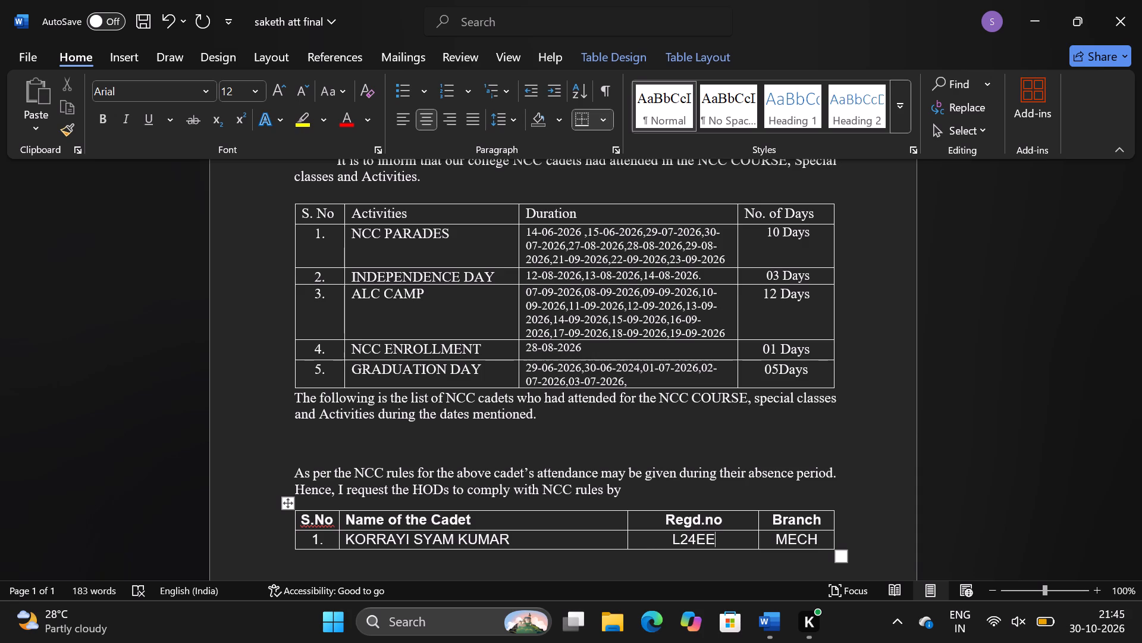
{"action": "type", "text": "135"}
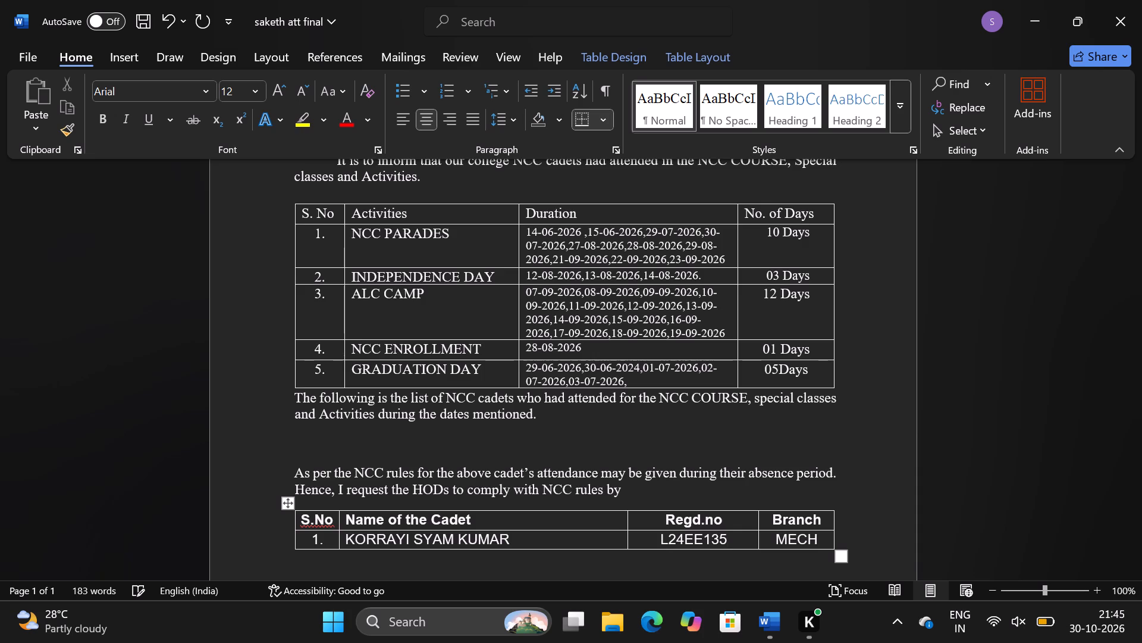
Change the cadet's Branch in row 1 of the cadet table to EEE.
{"action": "left_click", "coordinate": [821, 541]}
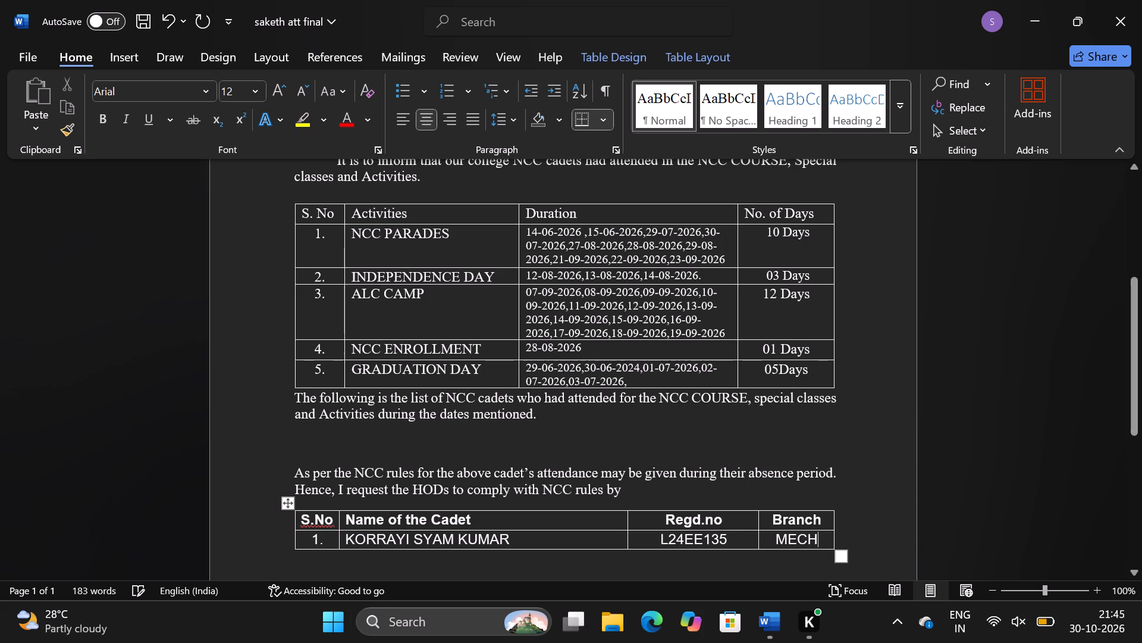
{"action": "key", "text": "BackSpace"}
{"action": "key", "text": "BackSpace"}
{"action": "key", "text": "BackSpace"}
{"action": "key", "text": "BackSpace"}
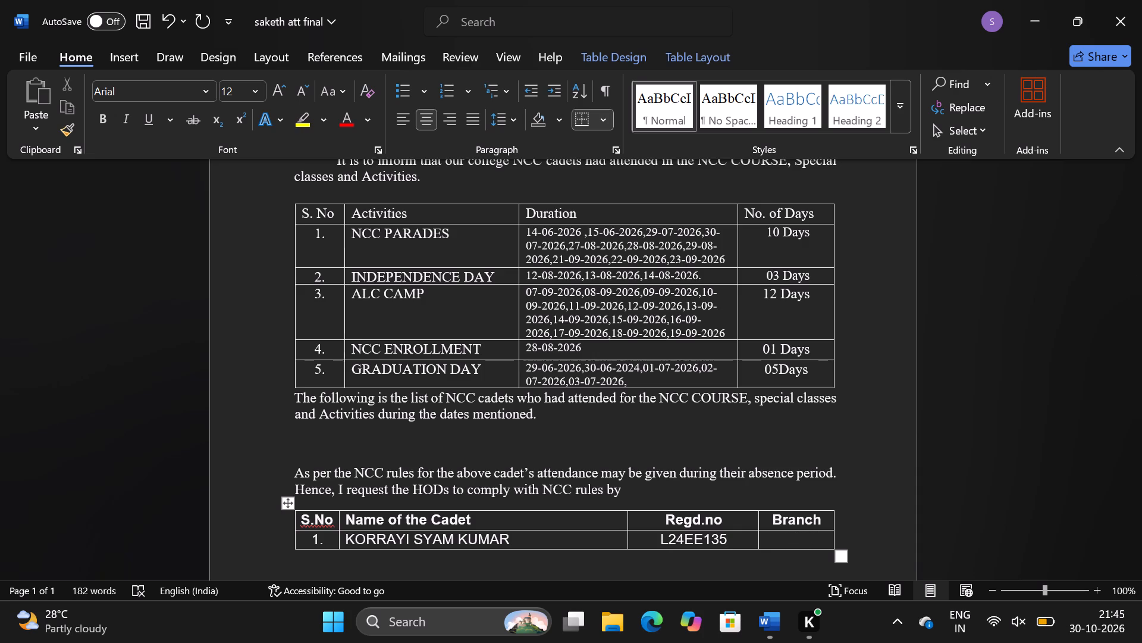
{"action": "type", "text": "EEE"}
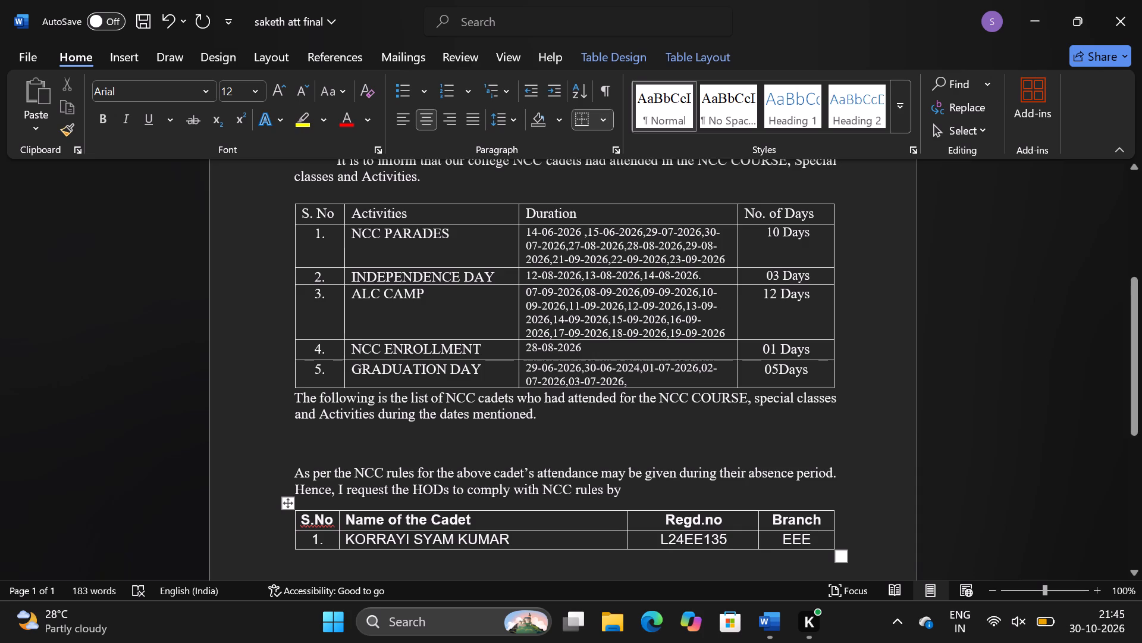
Replace the registration number after "Reg." in the letter's subject line with the new cadet's registration number.
{"action": "scroll", "coordinate": [798, 392], "scroll_direction": "up", "scroll_amount": 3}
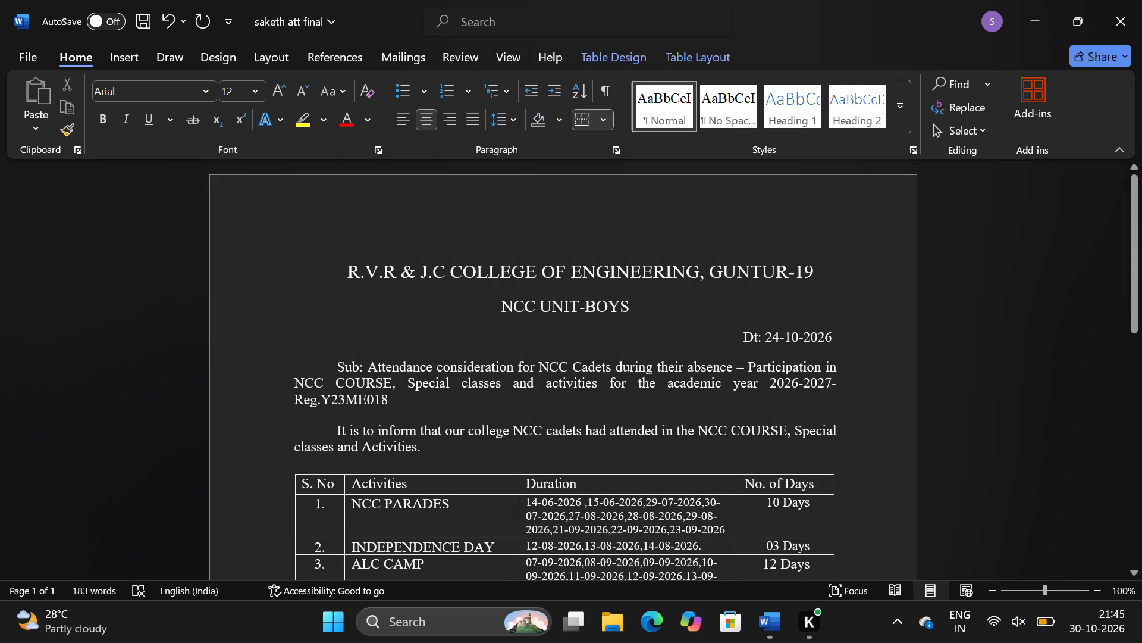
{"action": "left_click", "coordinate": [390, 397]}
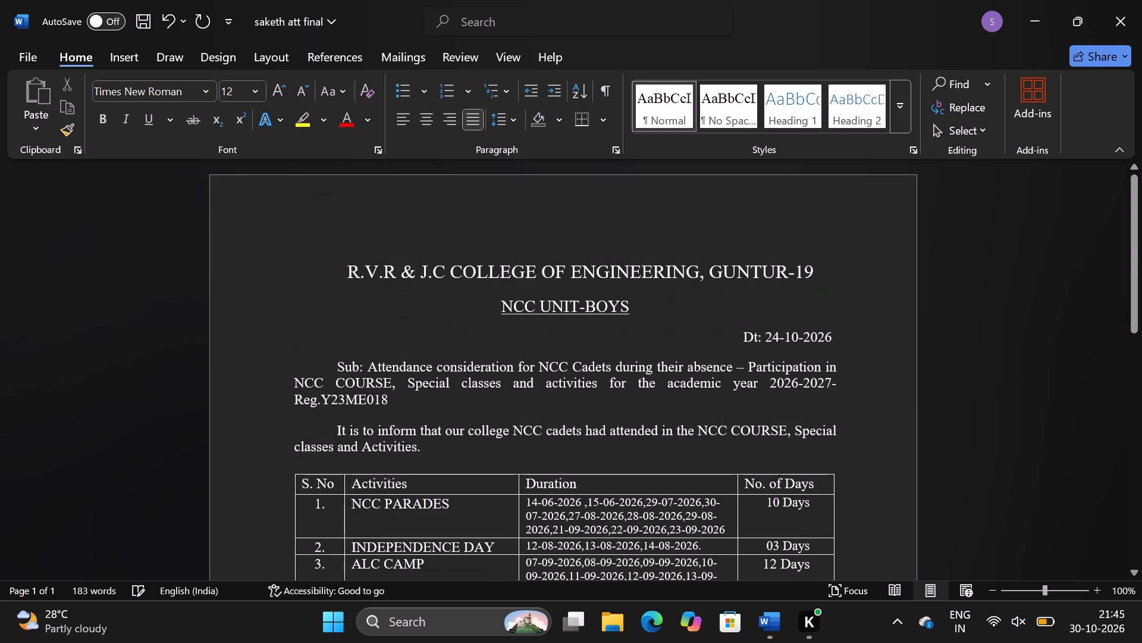
{"action": "key", "text": "BackSpace"}
{"action": "key", "text": "BackSpace"}
{"action": "key", "text": "BackSpace"}
{"action": "key", "text": "BackSpace"}
{"action": "key", "text": "BackSpace"}
{"action": "key", "text": "BackSpace"}
{"action": "key", "text": "BackSpace"}
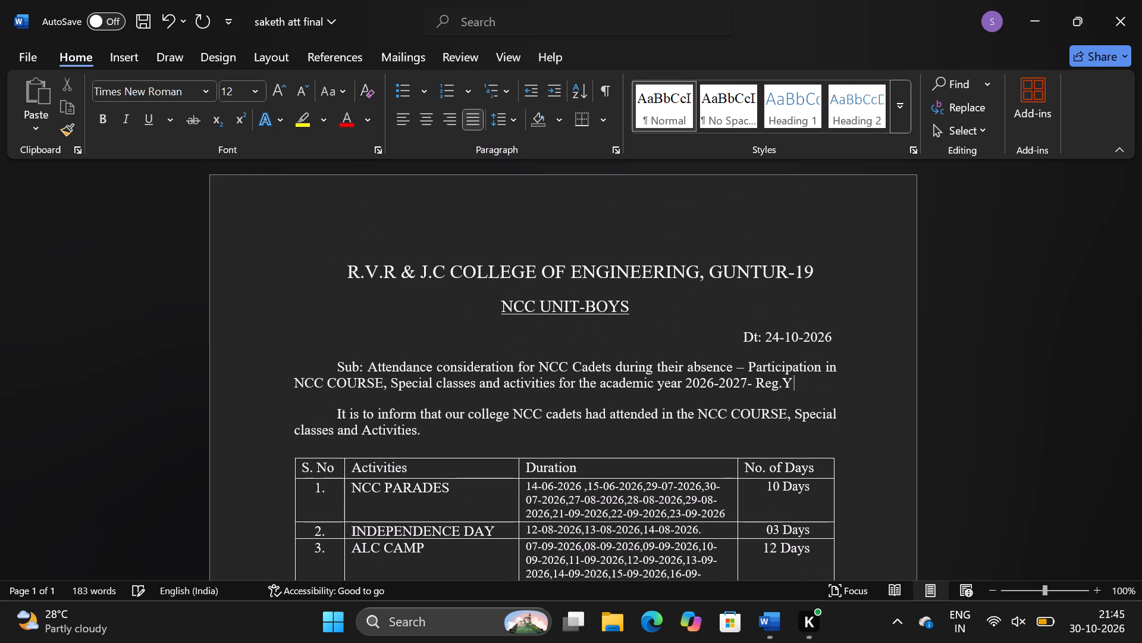
{"action": "key", "text": "BackSpace"}
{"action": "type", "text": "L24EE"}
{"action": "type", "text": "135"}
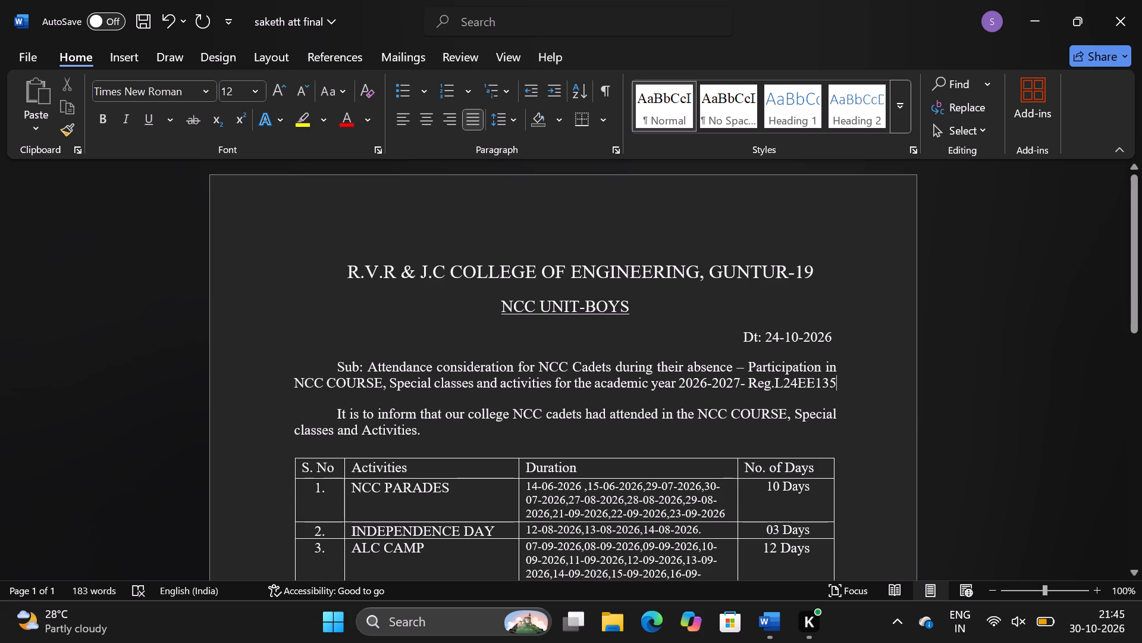
Replace ALC with "ADVENTURE MOUNTAINEERING & WATER SPORTS" before CAMP in row 3 of the activities table.
{"action": "scroll", "coordinate": [423, 438], "scroll_direction": "right", "scroll_amount": 1}
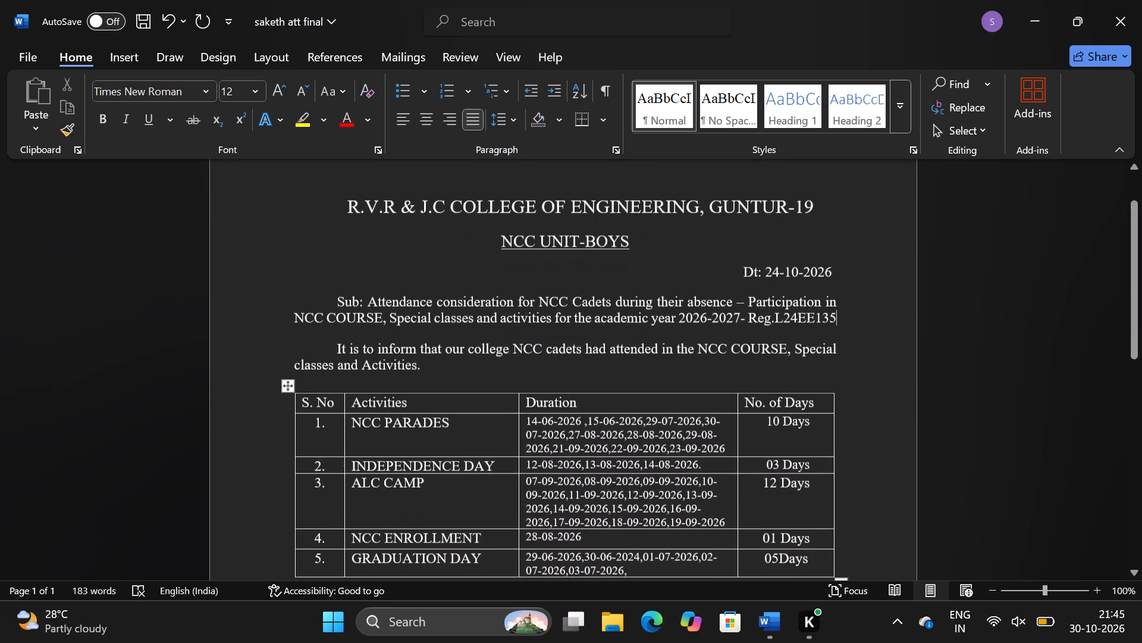
{"action": "scroll", "coordinate": [423, 438], "scroll_direction": "right", "scroll_amount": 1}
{"action": "scroll", "coordinate": [423, 438], "scroll_direction": "down", "scroll_amount": 1}
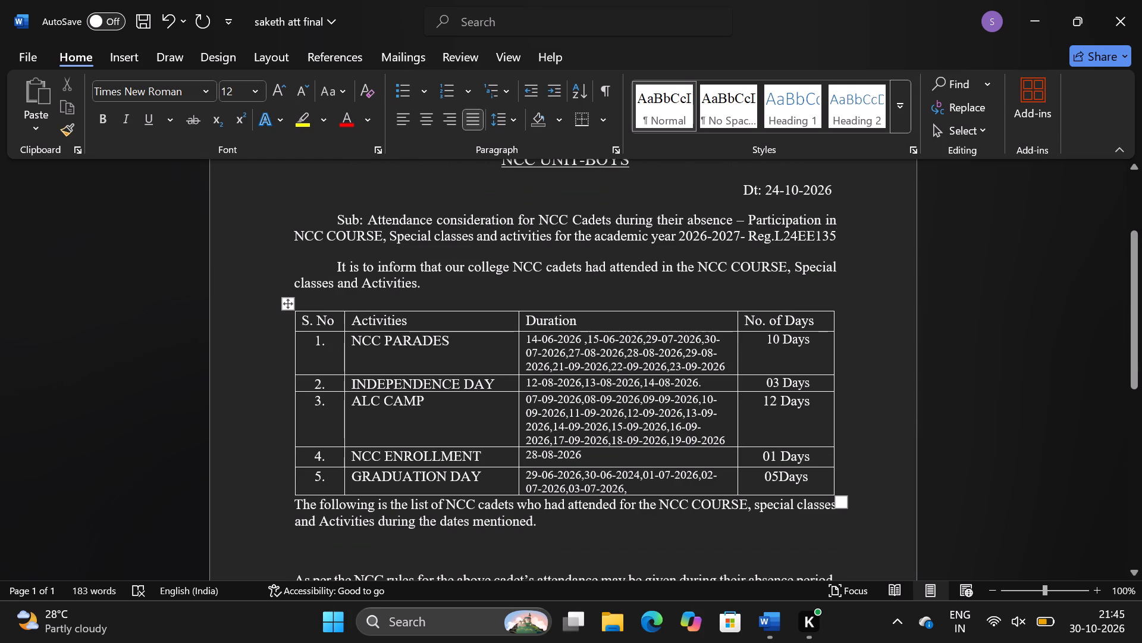
{"action": "left_click", "coordinate": [384, 397]}
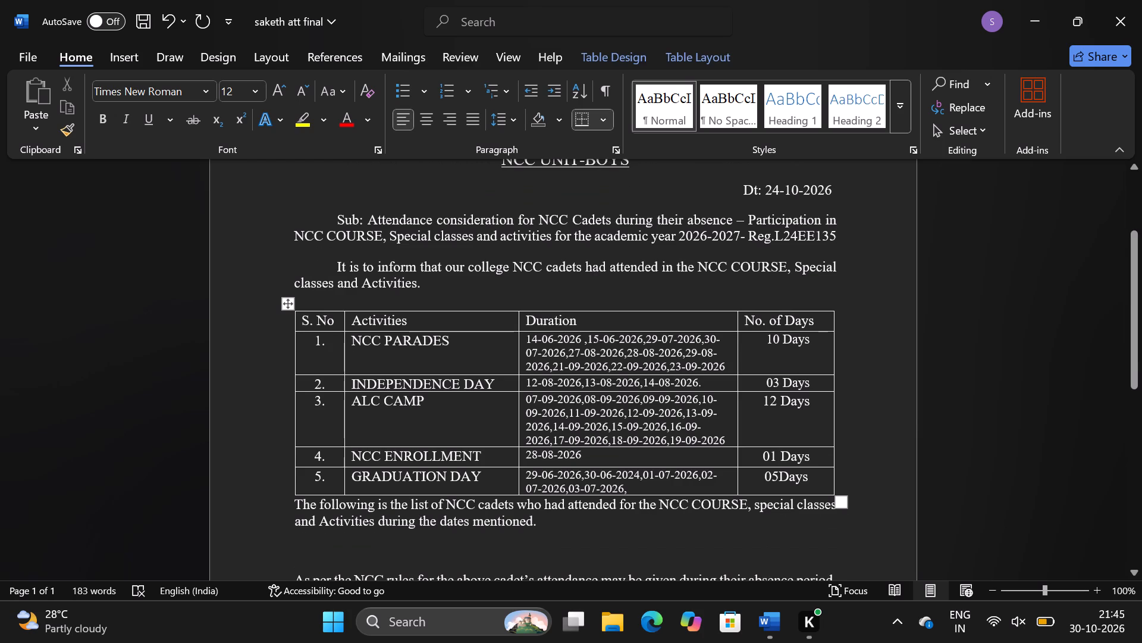
{"action": "key", "text": "BackSpace"}
{"action": "key", "text": "BackSpace"}
{"action": "key", "text": "BackSpace"}
{"action": "key", "text": "BackSpace"}
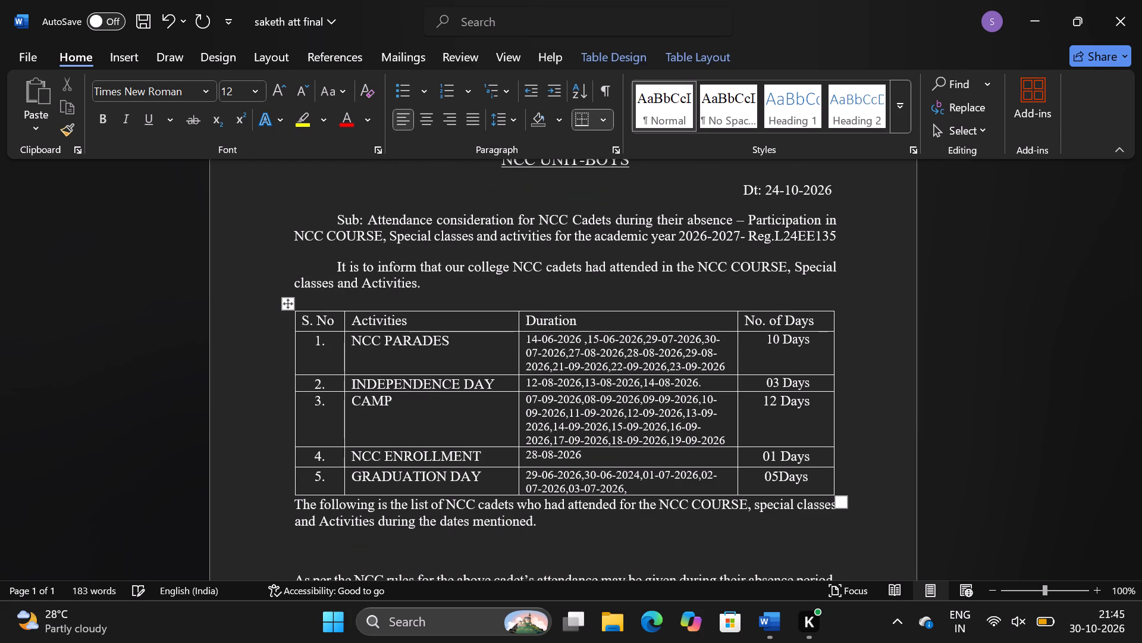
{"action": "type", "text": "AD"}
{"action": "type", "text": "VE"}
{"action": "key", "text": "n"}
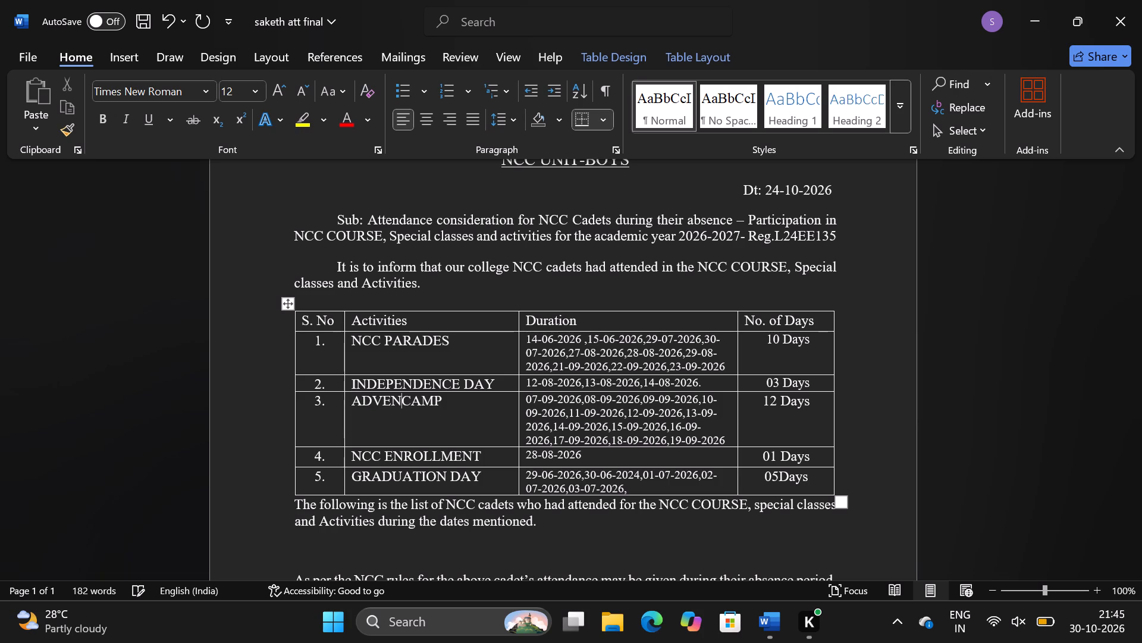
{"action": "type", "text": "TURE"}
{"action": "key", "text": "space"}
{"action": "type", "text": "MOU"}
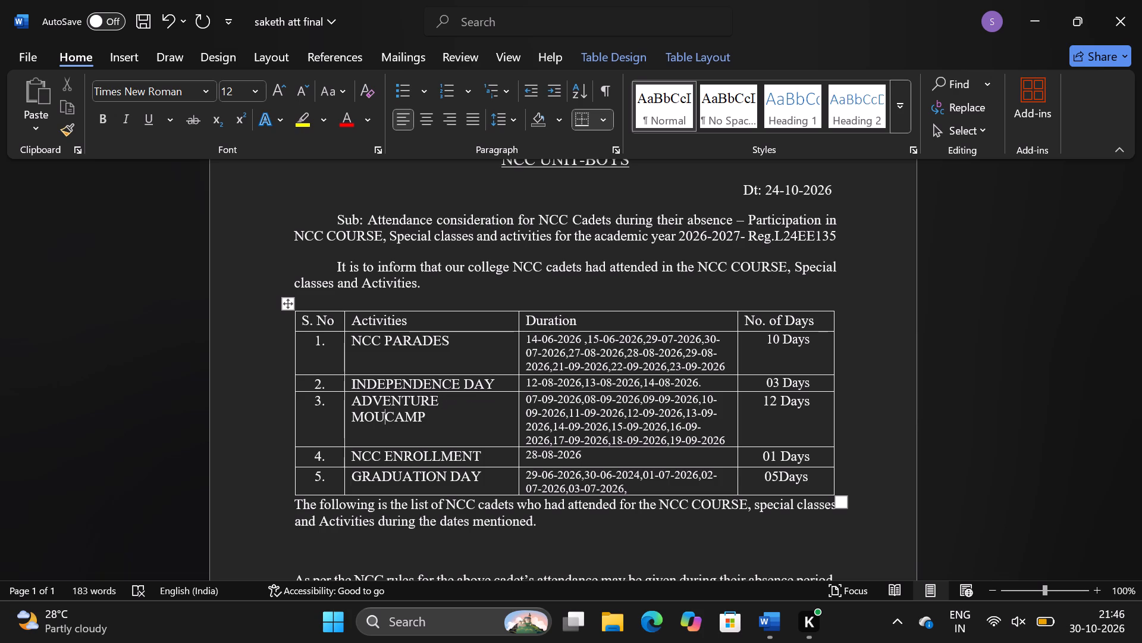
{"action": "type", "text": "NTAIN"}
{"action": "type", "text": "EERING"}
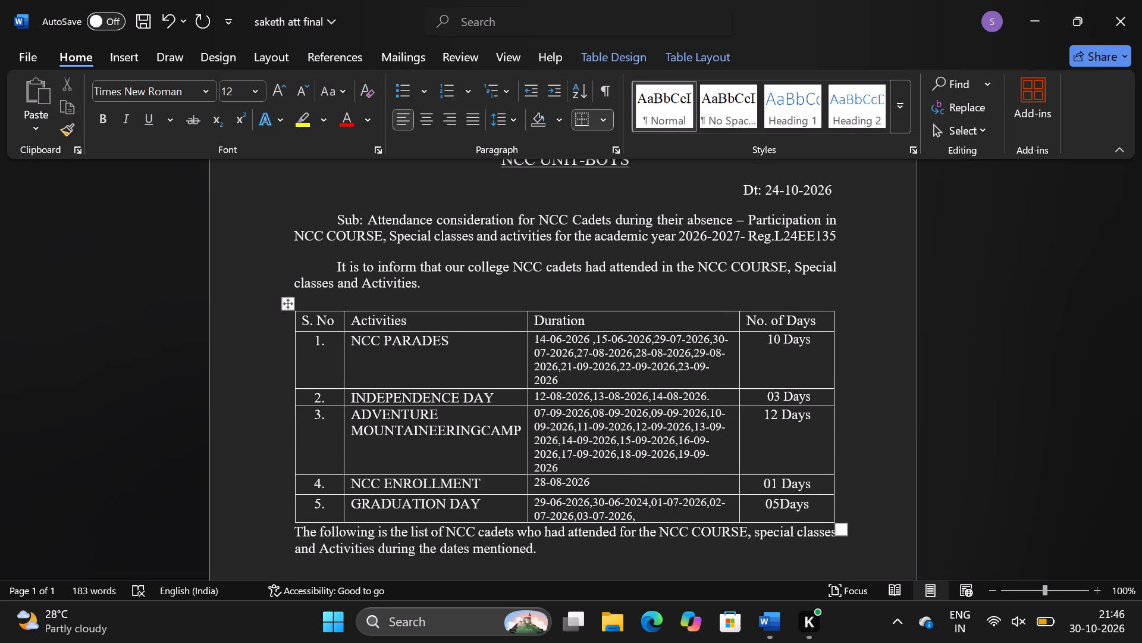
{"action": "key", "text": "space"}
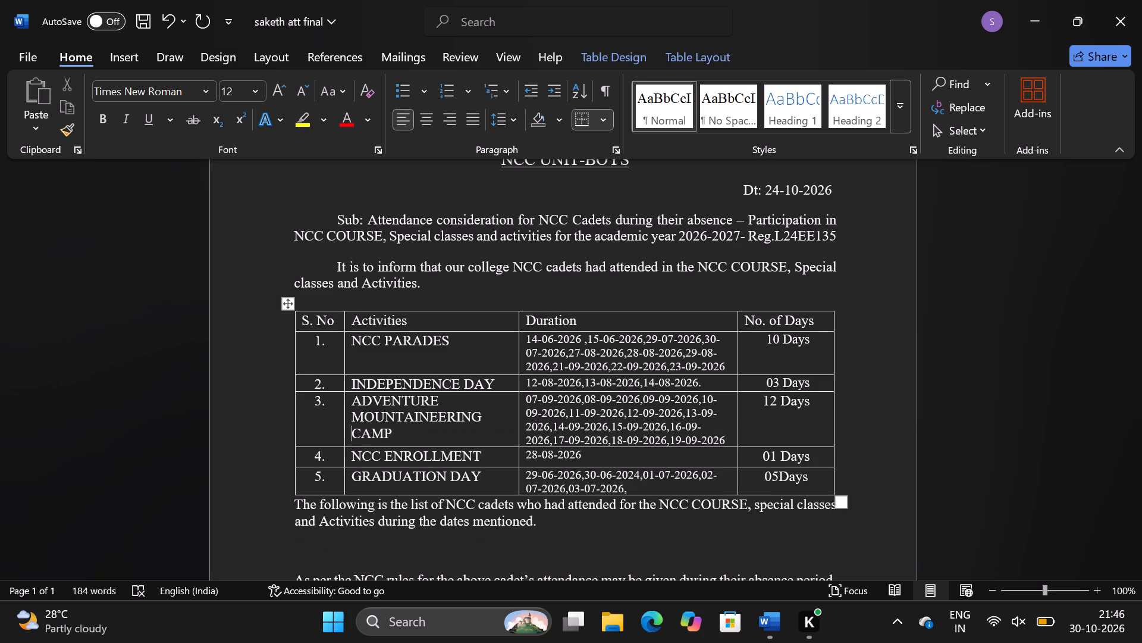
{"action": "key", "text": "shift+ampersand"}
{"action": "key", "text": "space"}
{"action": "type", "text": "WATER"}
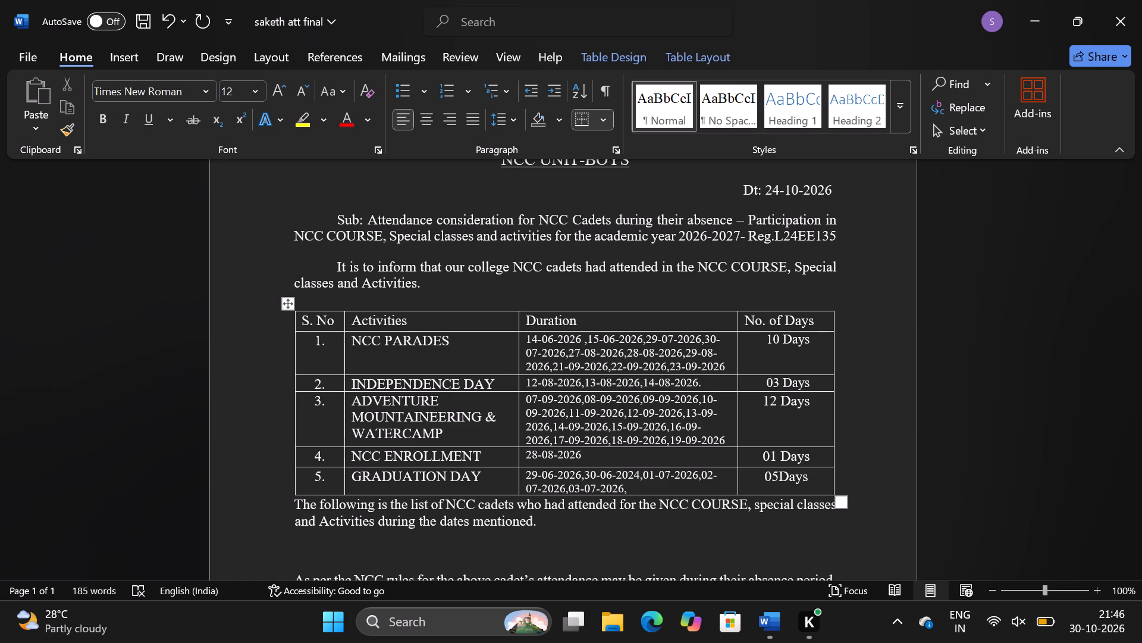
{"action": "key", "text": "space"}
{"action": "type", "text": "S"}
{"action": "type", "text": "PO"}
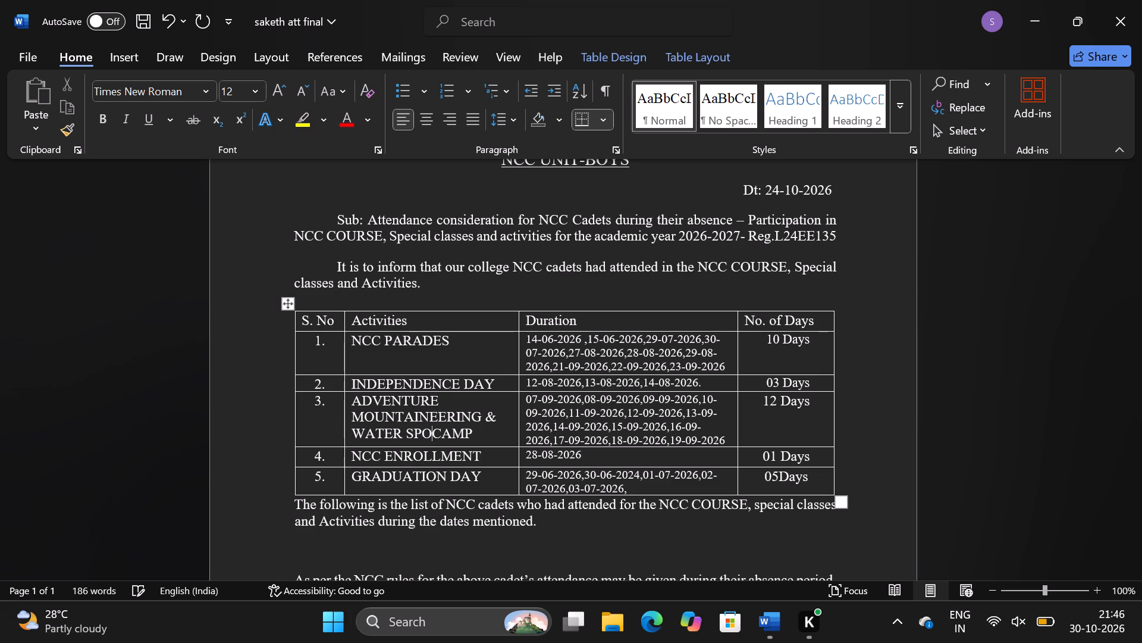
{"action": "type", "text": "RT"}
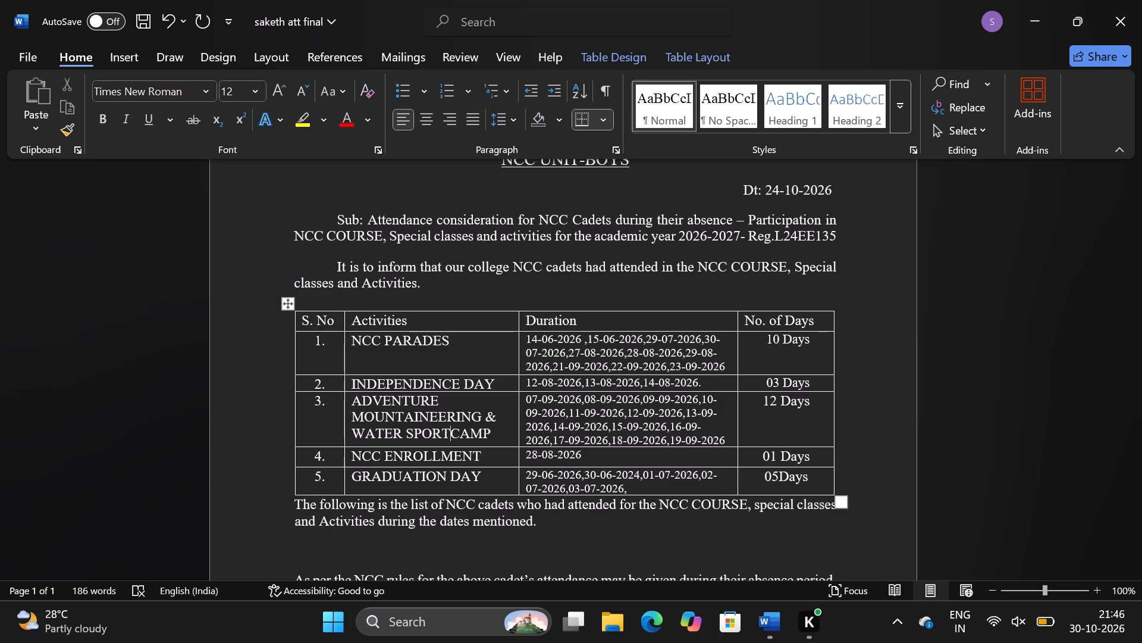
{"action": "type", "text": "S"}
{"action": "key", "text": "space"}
Append "2026(MANALI ,HIMACHAL PRADESH)" to the camp name in row 3 of the activities table.
{"action": "left_click", "coordinate": [514, 435]}
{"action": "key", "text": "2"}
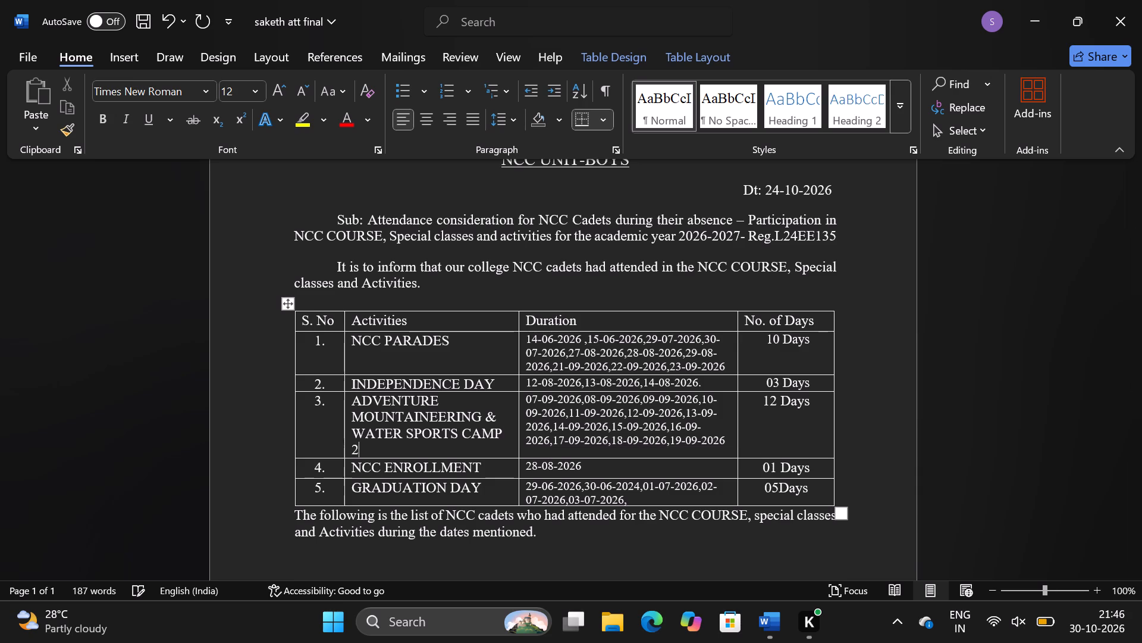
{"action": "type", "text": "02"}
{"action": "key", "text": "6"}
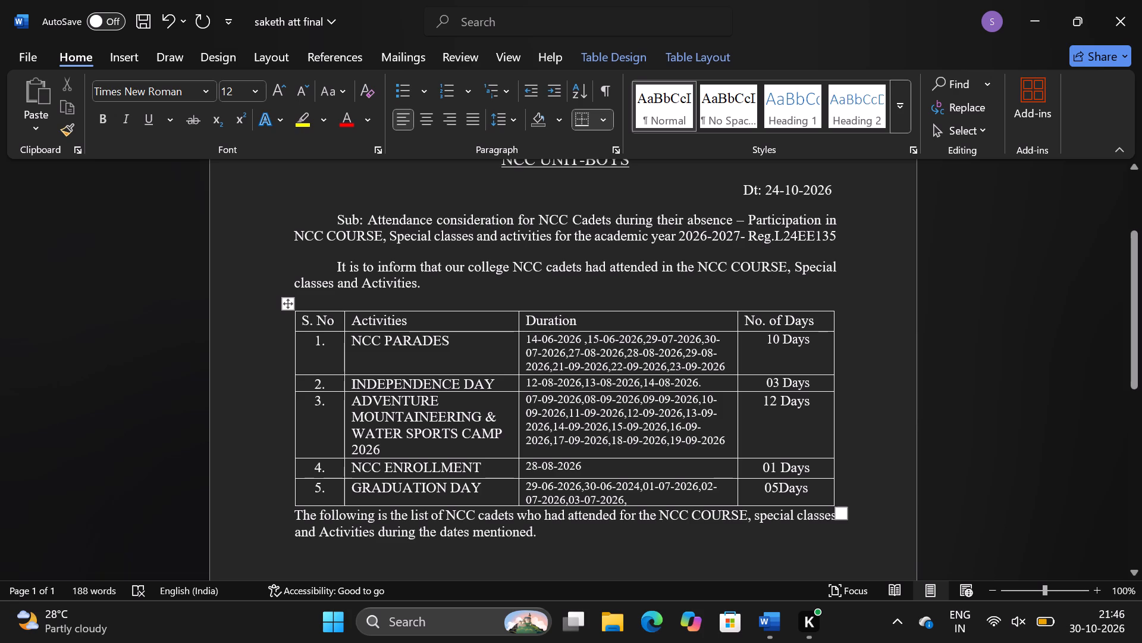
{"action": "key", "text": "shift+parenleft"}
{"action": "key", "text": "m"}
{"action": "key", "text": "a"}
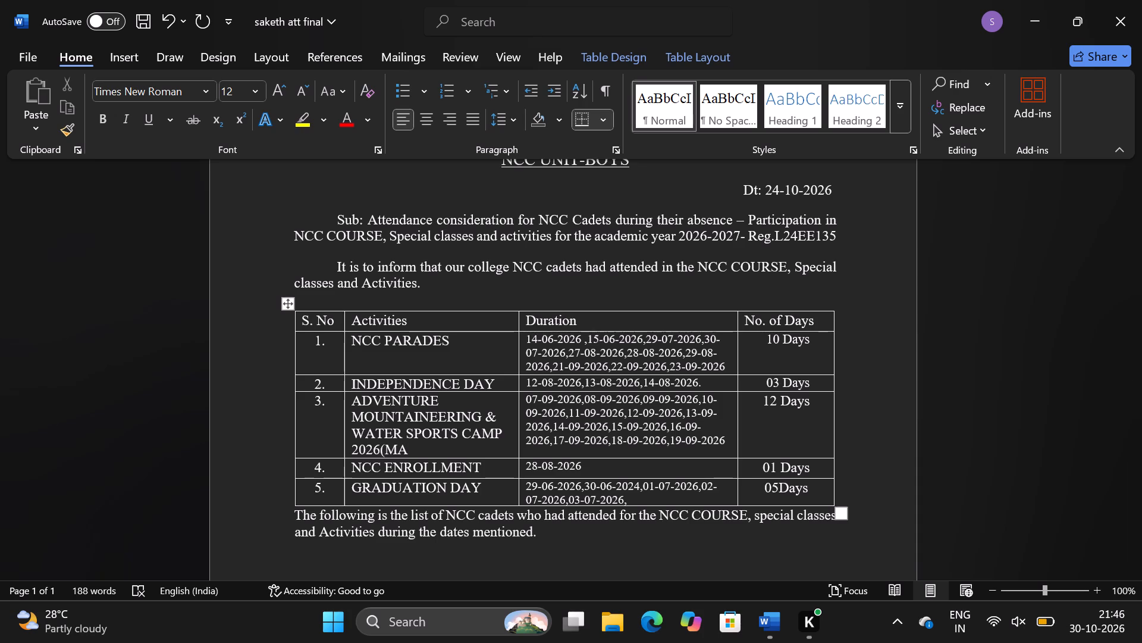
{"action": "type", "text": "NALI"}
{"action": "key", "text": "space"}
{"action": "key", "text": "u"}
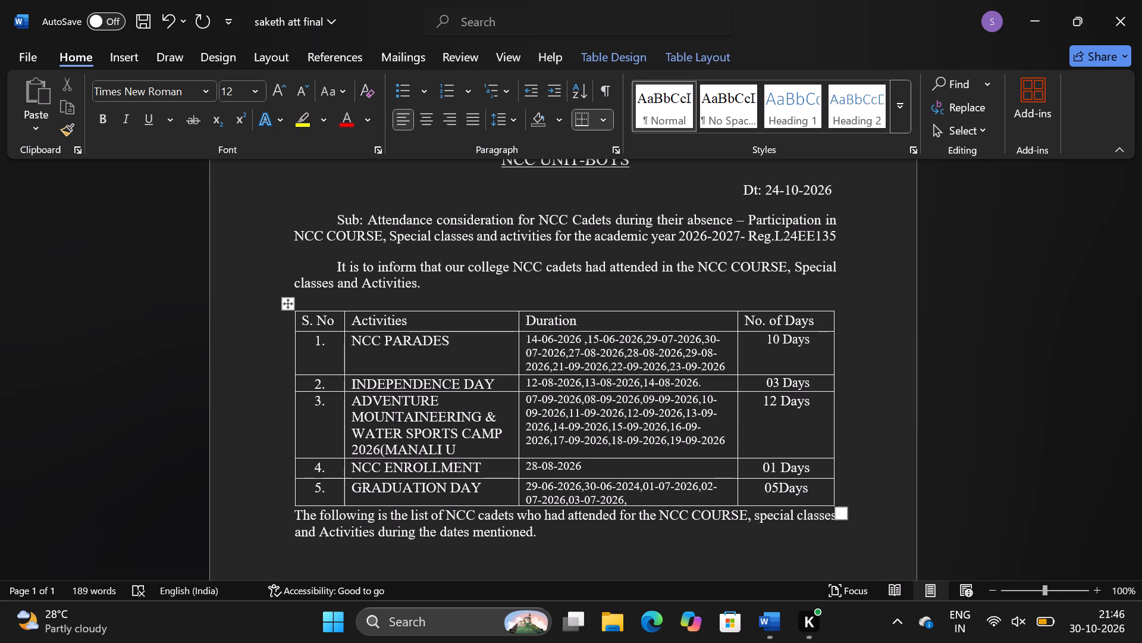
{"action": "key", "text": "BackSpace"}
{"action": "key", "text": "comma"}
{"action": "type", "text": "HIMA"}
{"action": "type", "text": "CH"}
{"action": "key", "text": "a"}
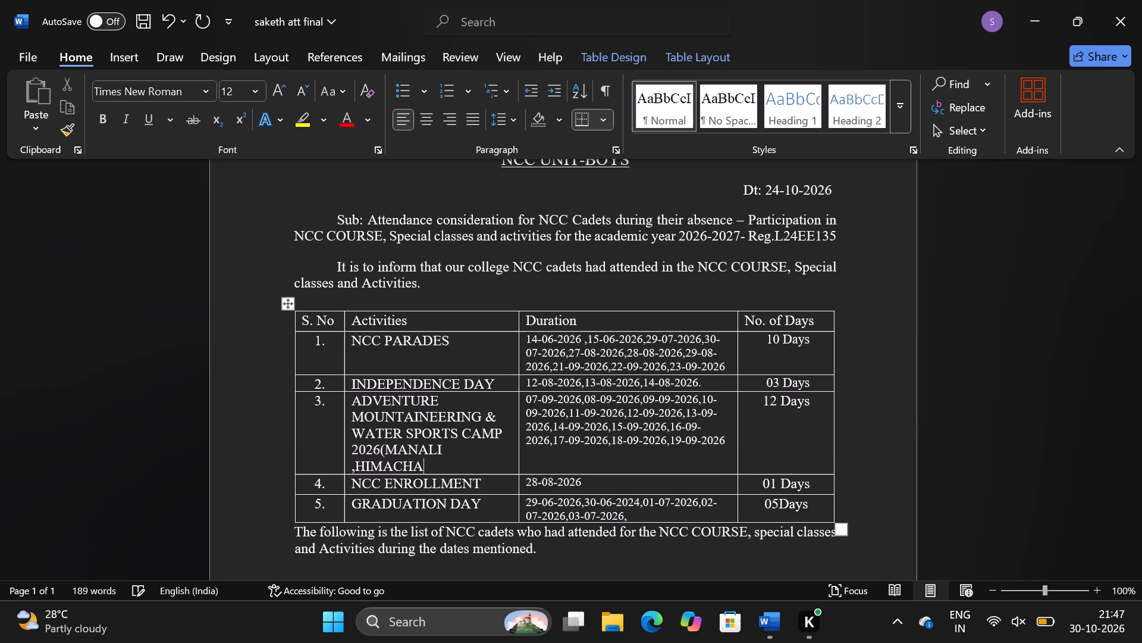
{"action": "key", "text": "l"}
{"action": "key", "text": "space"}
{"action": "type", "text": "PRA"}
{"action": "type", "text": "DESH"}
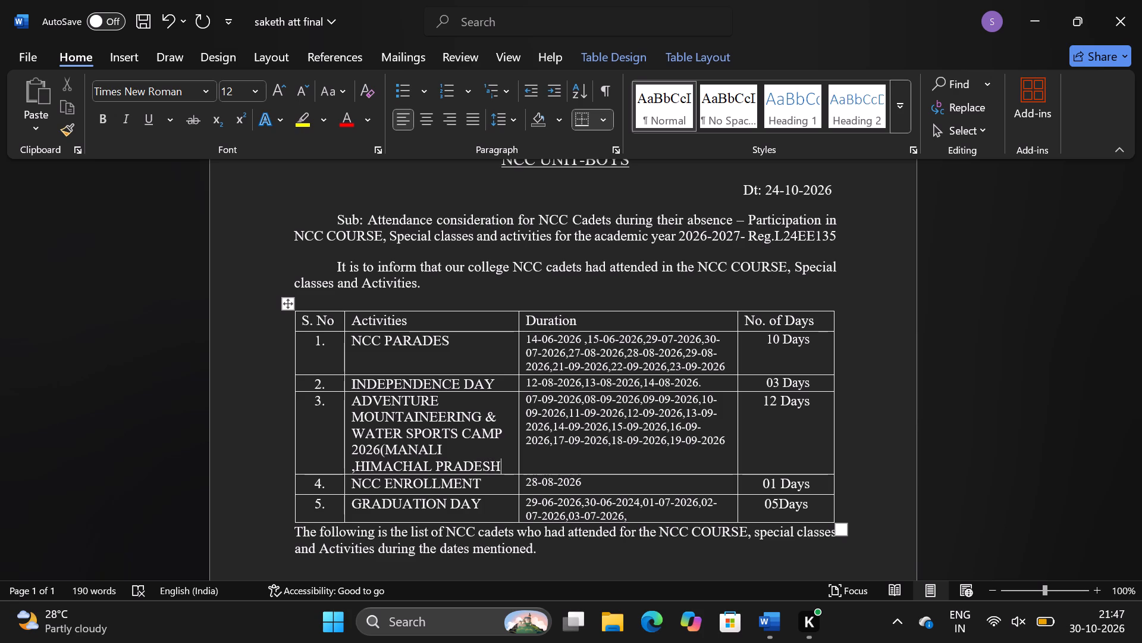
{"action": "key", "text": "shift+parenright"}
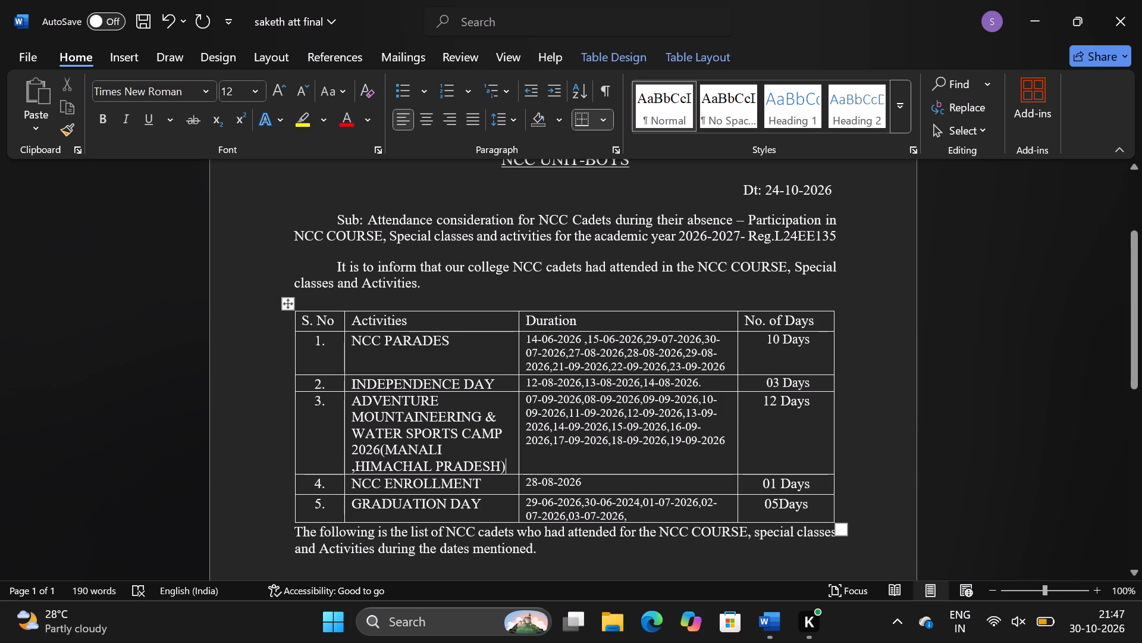
Append "&DOCUMENTATION" to NCC ENROLLMENT in row 4 of the activities table.
{"action": "left_click", "coordinate": [488, 482]}
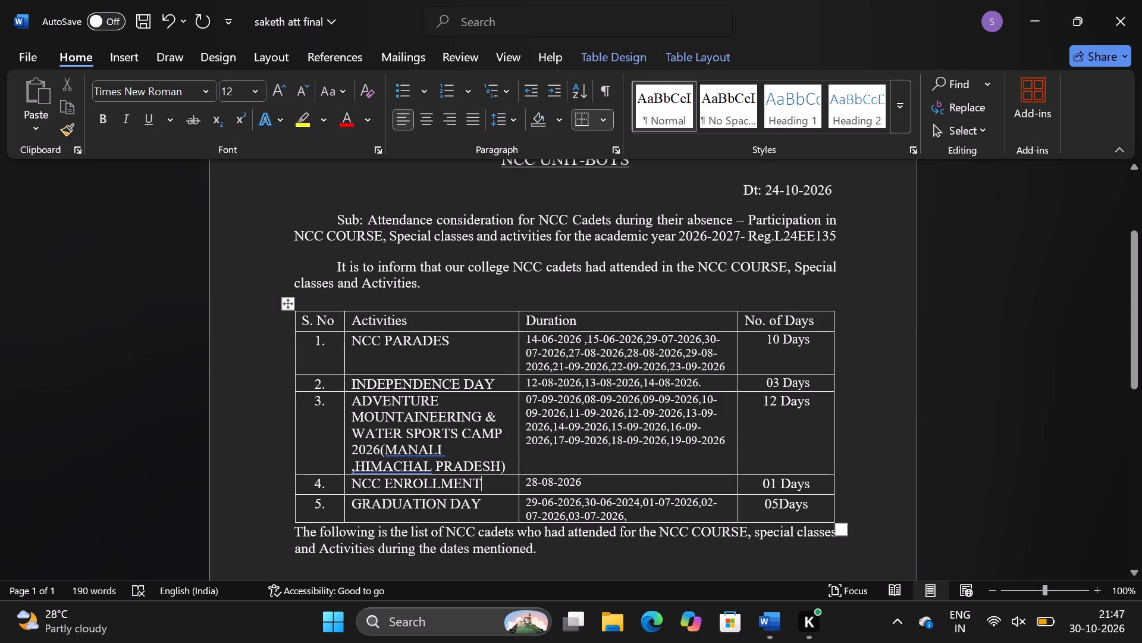
{"action": "key", "text": "shift+ampersand"}
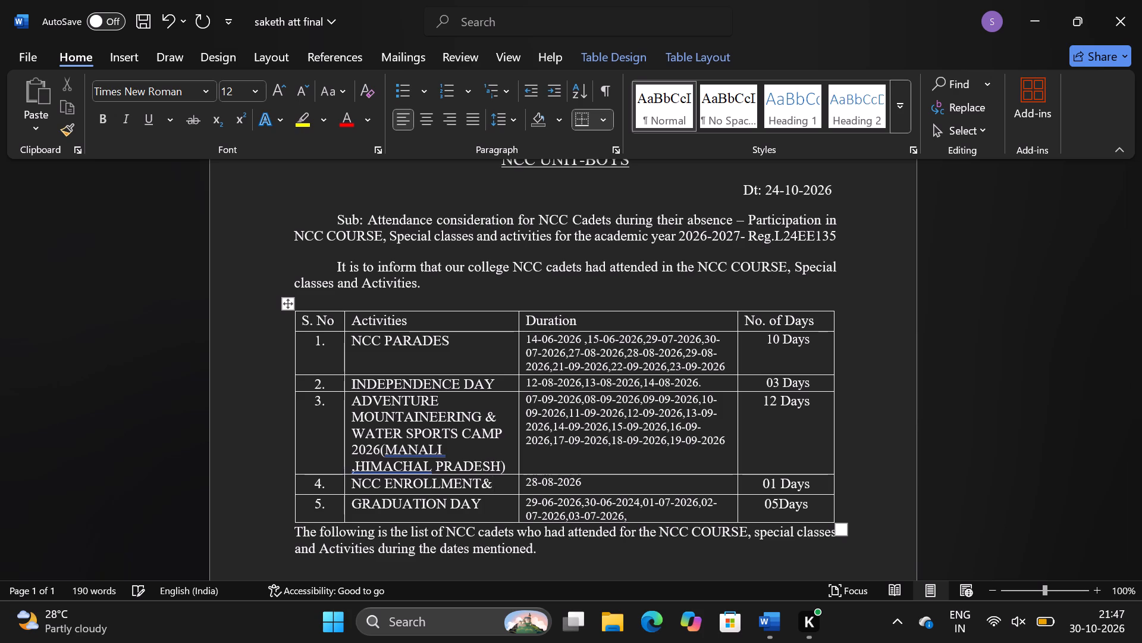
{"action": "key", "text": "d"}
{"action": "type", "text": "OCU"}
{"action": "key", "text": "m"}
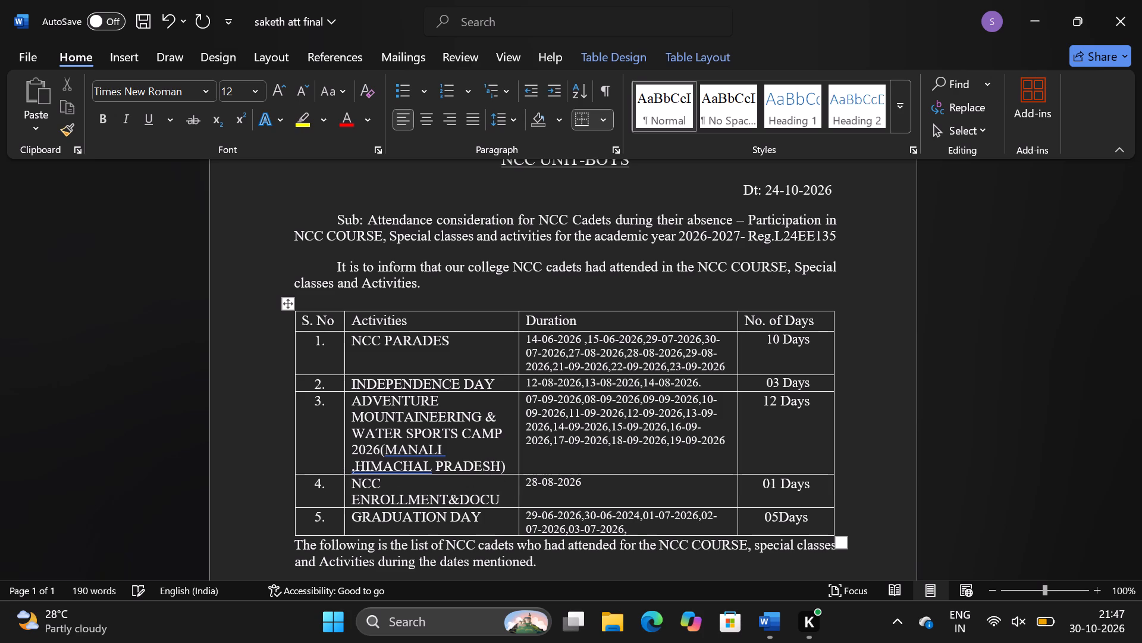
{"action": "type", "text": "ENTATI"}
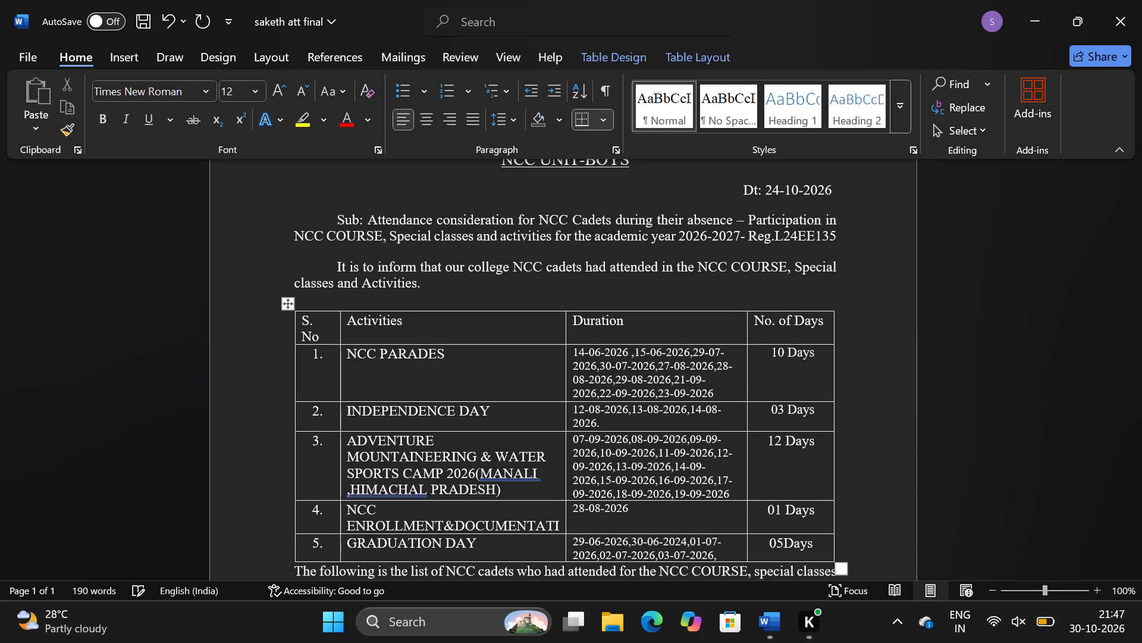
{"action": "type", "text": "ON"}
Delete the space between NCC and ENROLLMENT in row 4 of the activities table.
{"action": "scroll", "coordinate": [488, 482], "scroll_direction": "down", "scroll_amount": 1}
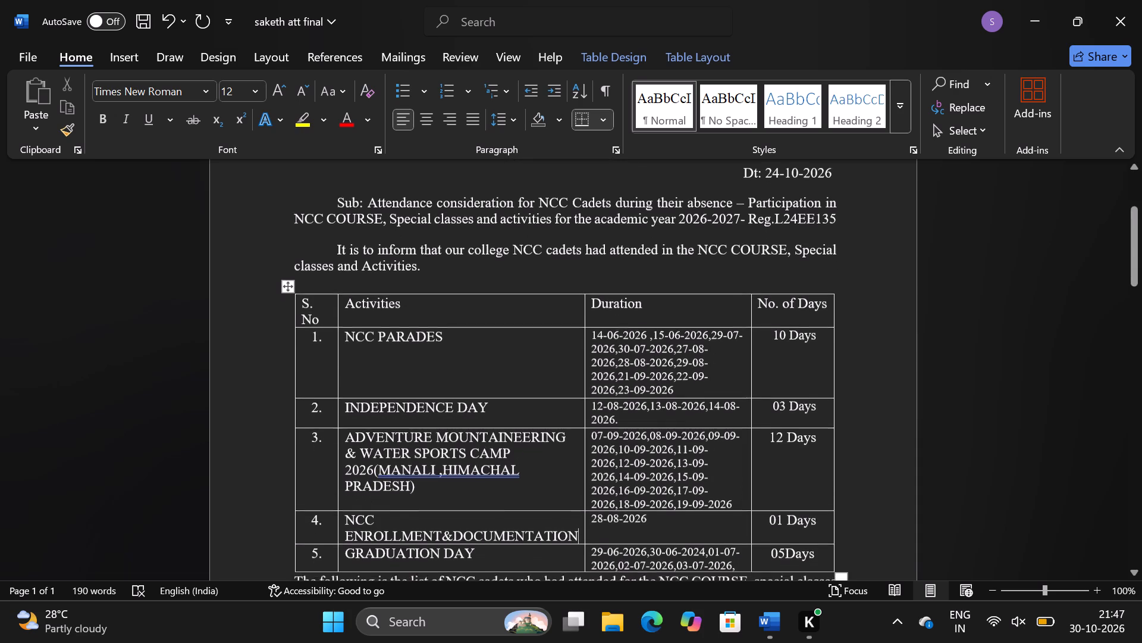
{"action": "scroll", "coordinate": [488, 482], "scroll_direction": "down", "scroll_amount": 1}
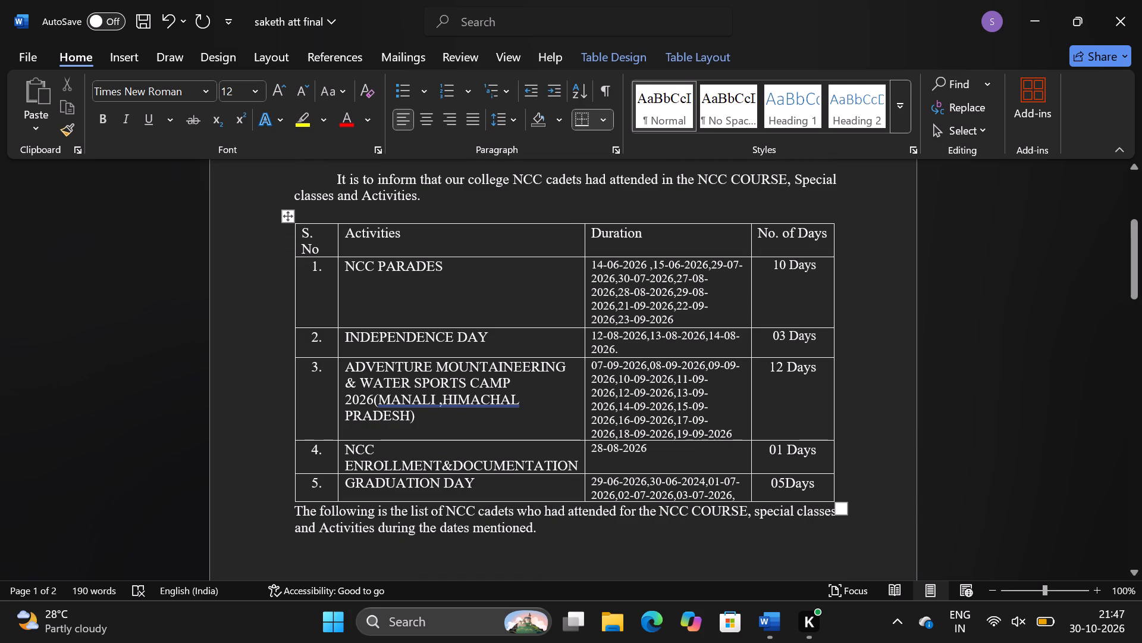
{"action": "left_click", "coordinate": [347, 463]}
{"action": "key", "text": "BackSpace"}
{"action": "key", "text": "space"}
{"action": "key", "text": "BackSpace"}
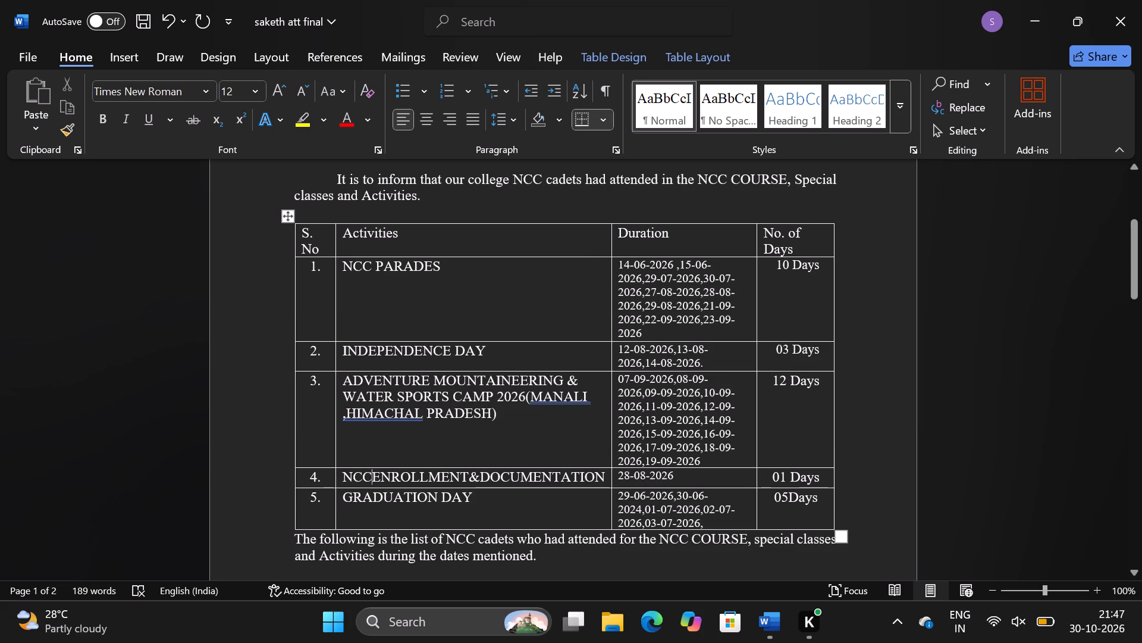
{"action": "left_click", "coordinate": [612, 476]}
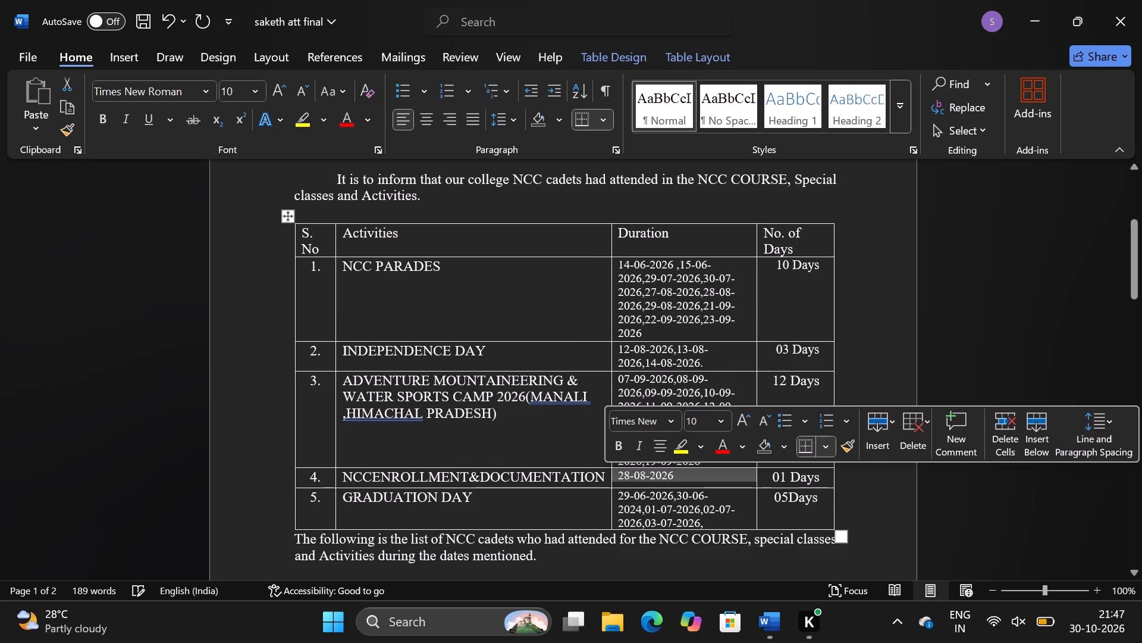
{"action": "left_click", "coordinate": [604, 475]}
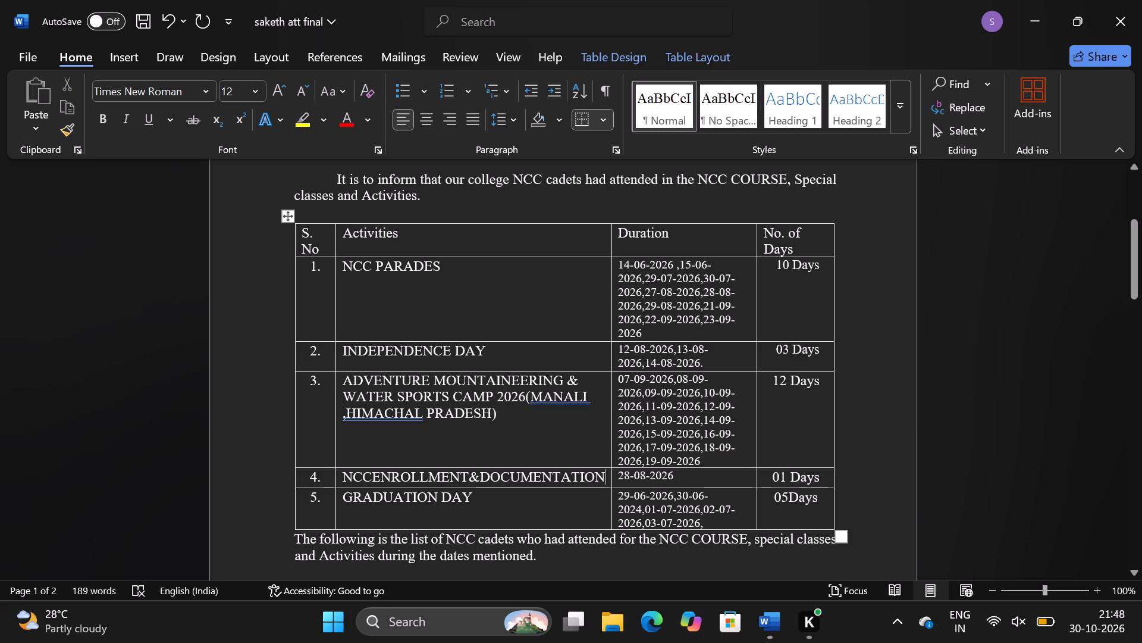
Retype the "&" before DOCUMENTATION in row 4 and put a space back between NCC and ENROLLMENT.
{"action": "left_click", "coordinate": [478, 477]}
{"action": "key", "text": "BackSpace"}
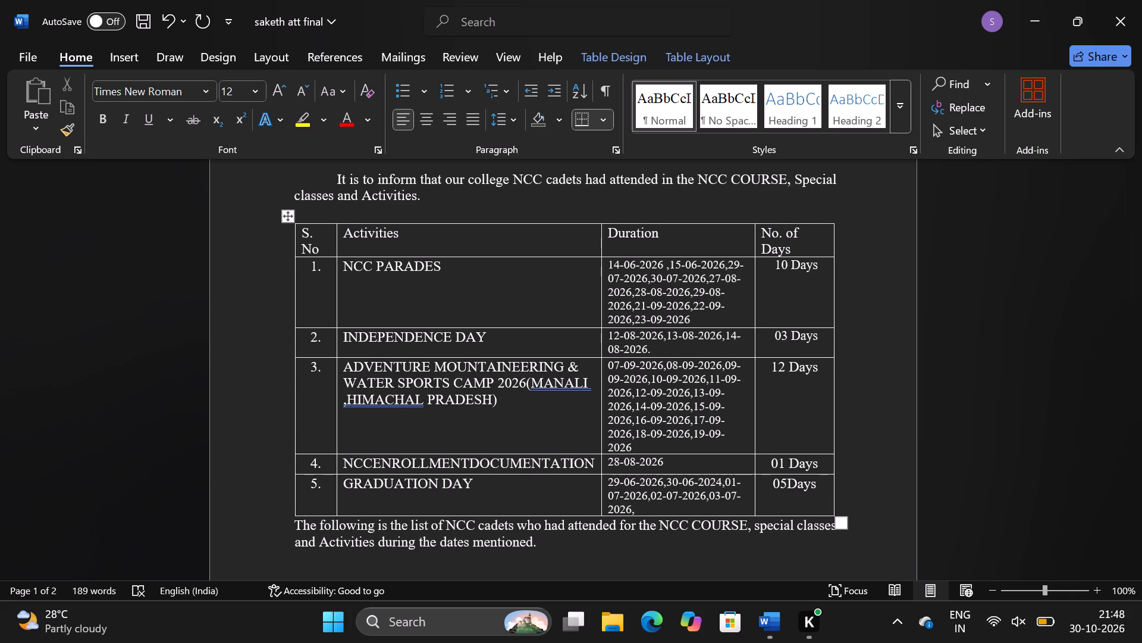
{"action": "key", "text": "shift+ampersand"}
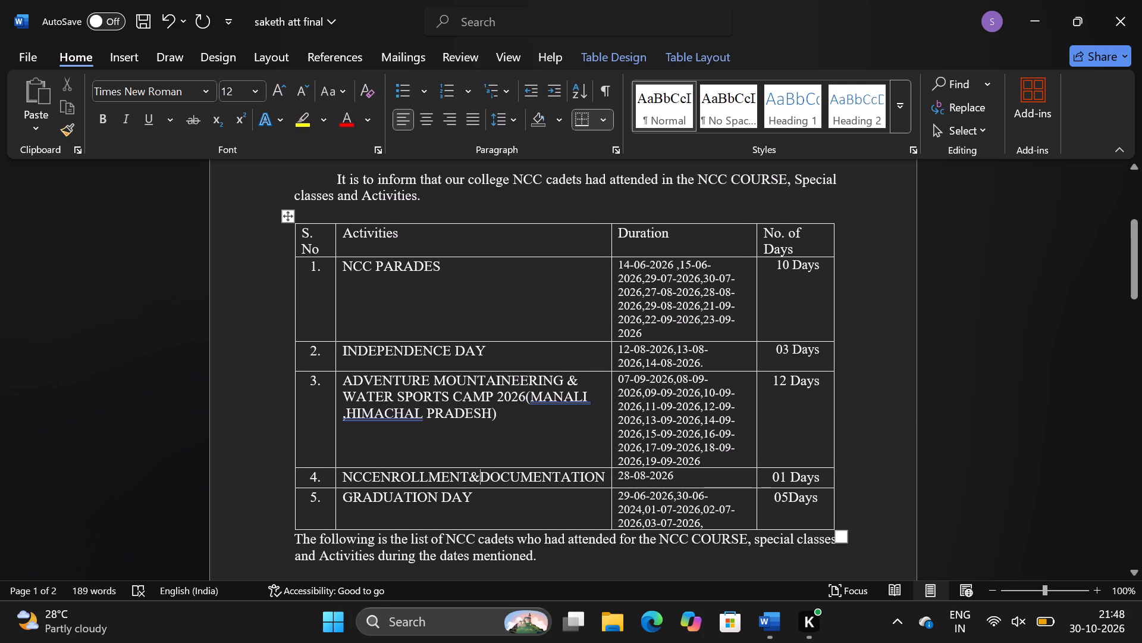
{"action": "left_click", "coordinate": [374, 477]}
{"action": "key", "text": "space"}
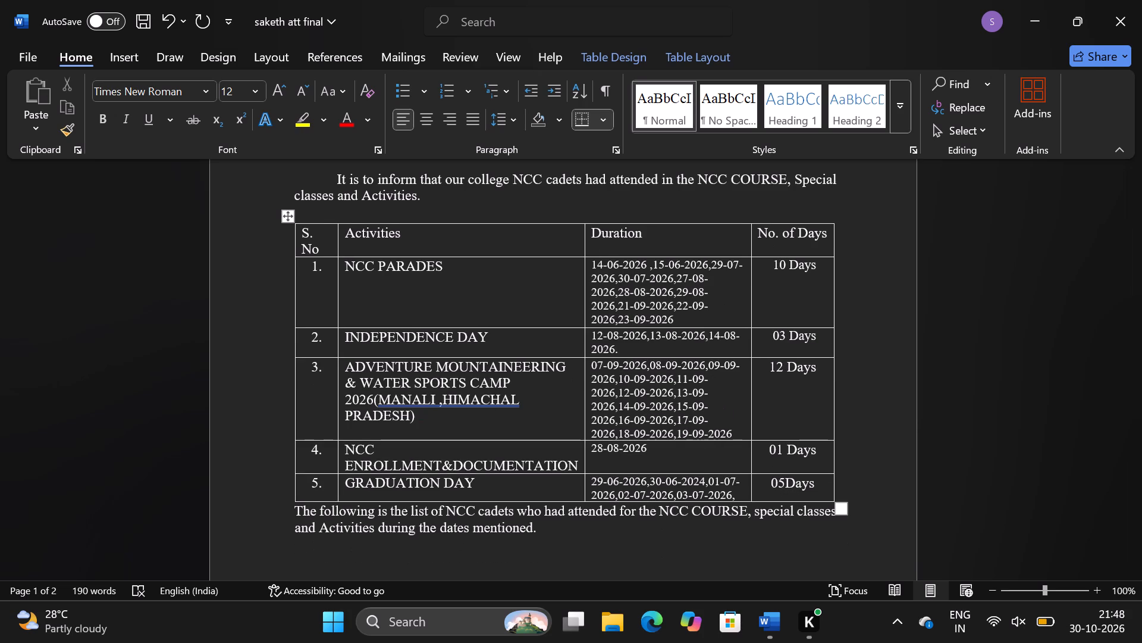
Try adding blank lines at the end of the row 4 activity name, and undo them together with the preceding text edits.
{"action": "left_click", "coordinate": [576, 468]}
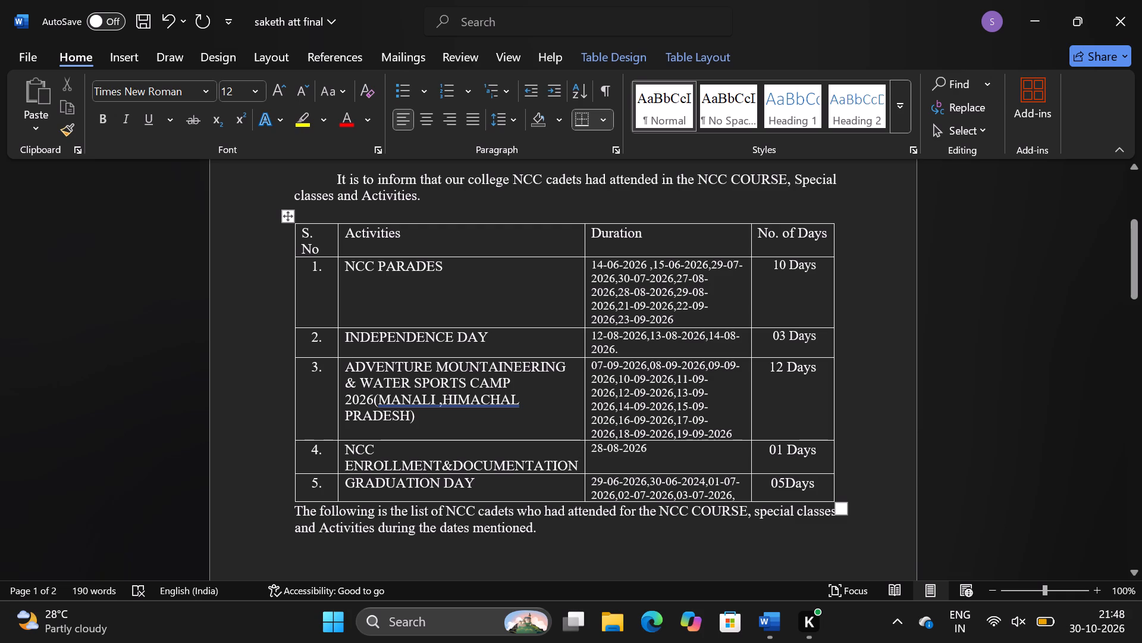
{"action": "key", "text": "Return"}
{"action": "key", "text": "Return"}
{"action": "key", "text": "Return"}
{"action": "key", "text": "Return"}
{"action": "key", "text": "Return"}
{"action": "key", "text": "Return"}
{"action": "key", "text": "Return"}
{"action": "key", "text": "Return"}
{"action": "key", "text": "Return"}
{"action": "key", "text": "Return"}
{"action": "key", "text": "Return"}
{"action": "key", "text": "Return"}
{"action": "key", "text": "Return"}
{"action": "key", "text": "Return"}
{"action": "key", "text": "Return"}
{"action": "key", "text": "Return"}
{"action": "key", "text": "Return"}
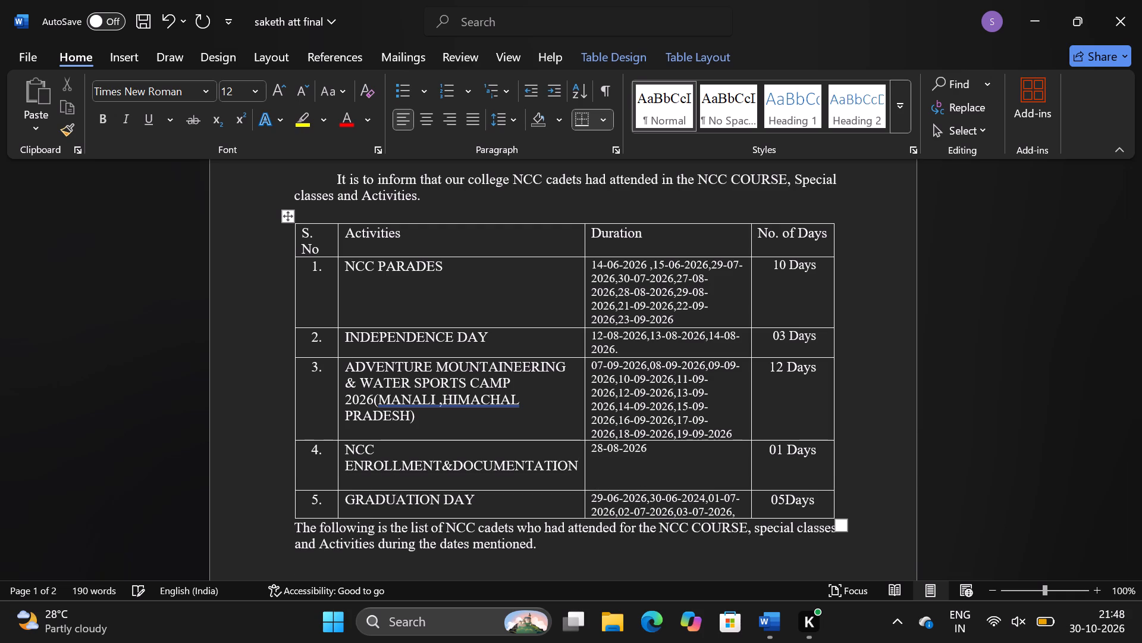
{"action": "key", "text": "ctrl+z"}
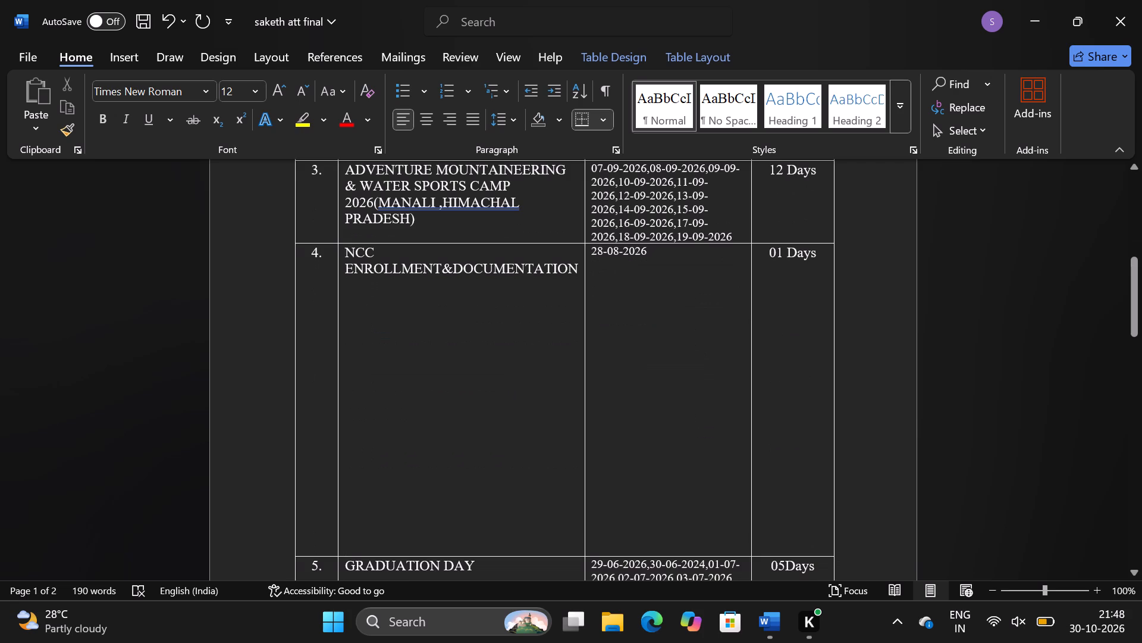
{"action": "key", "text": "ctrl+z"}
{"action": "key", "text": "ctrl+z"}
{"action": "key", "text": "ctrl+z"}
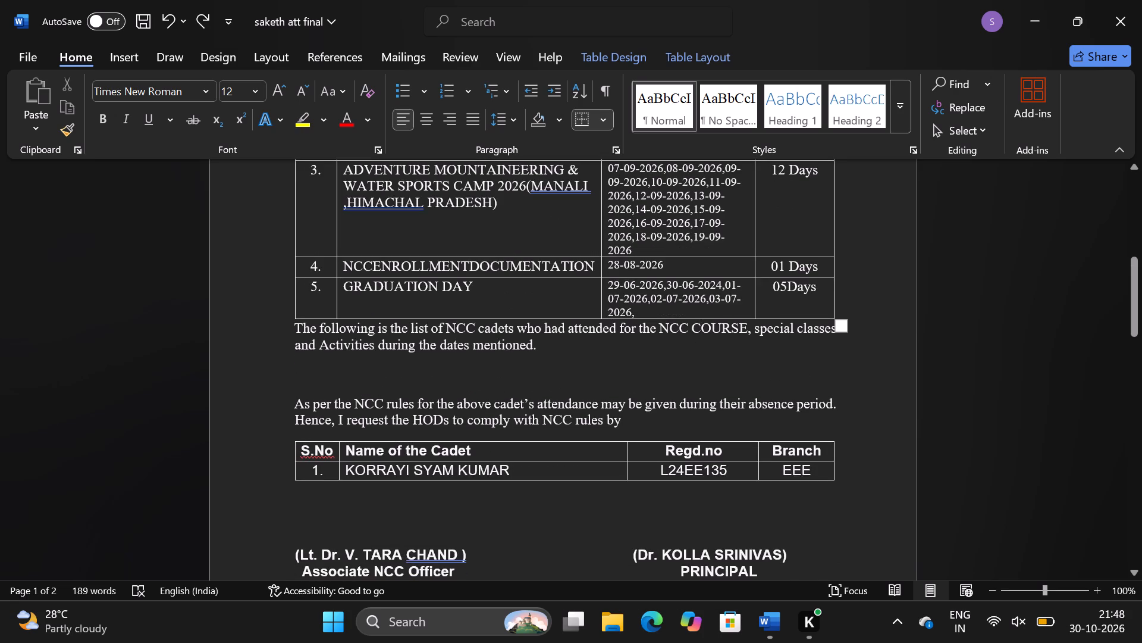
Insert "&" between ENROLLMENT and DOCUMENTATION in row 4 of the activities table.
{"action": "scroll", "coordinate": [595, 478], "scroll_direction": "up", "scroll_amount": 2}
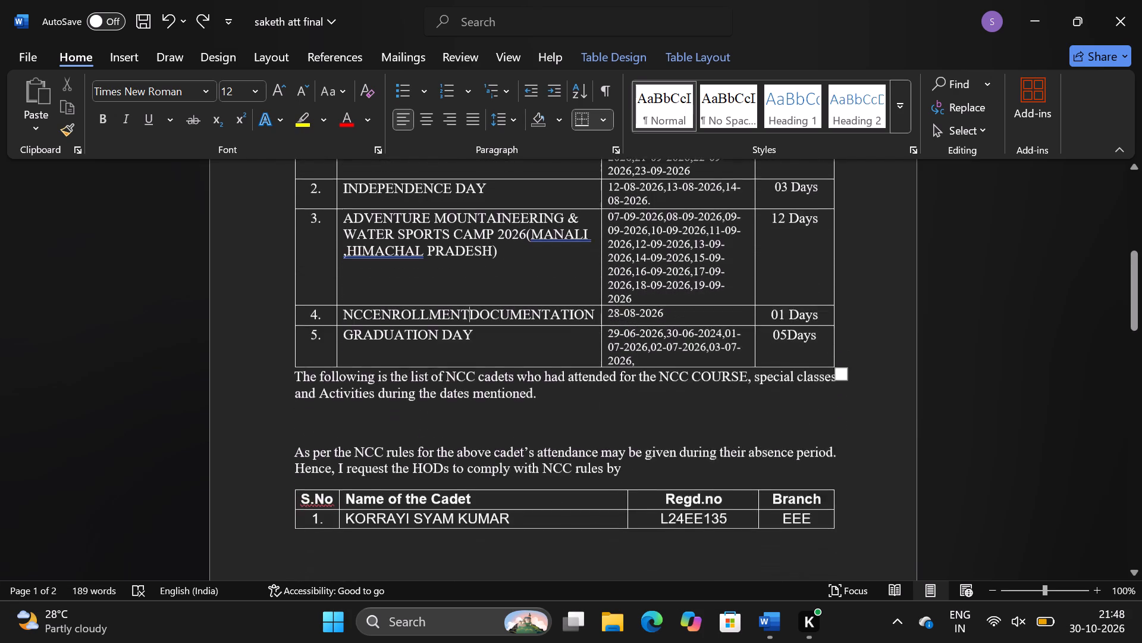
{"action": "scroll", "coordinate": [595, 478], "scroll_direction": "up", "scroll_amount": 1}
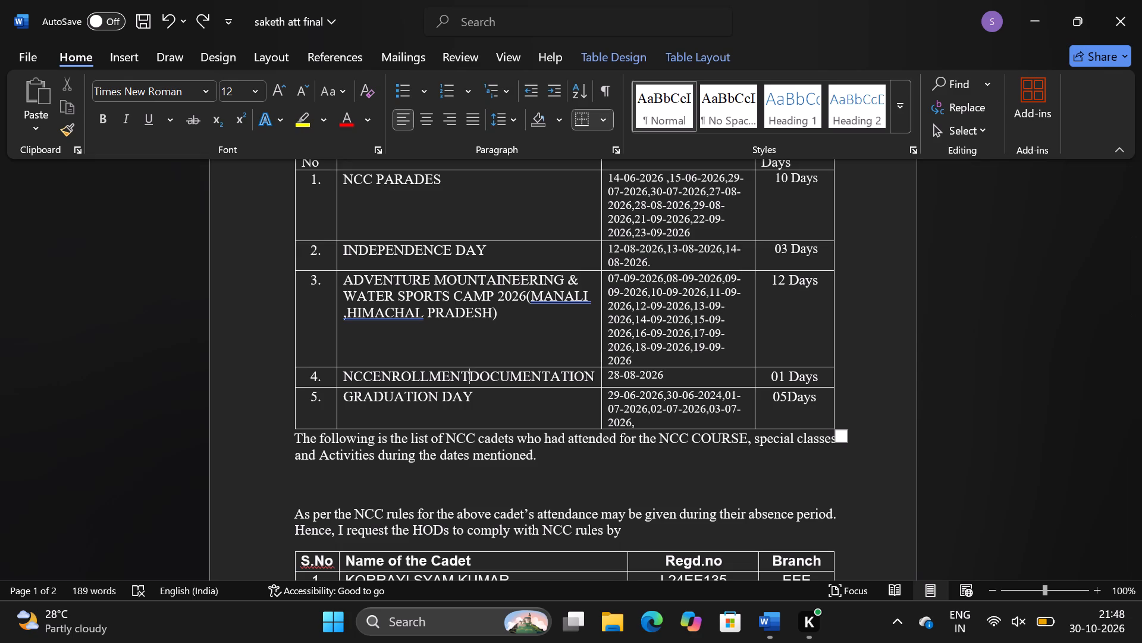
{"action": "key", "text": "shift+ampersand"}
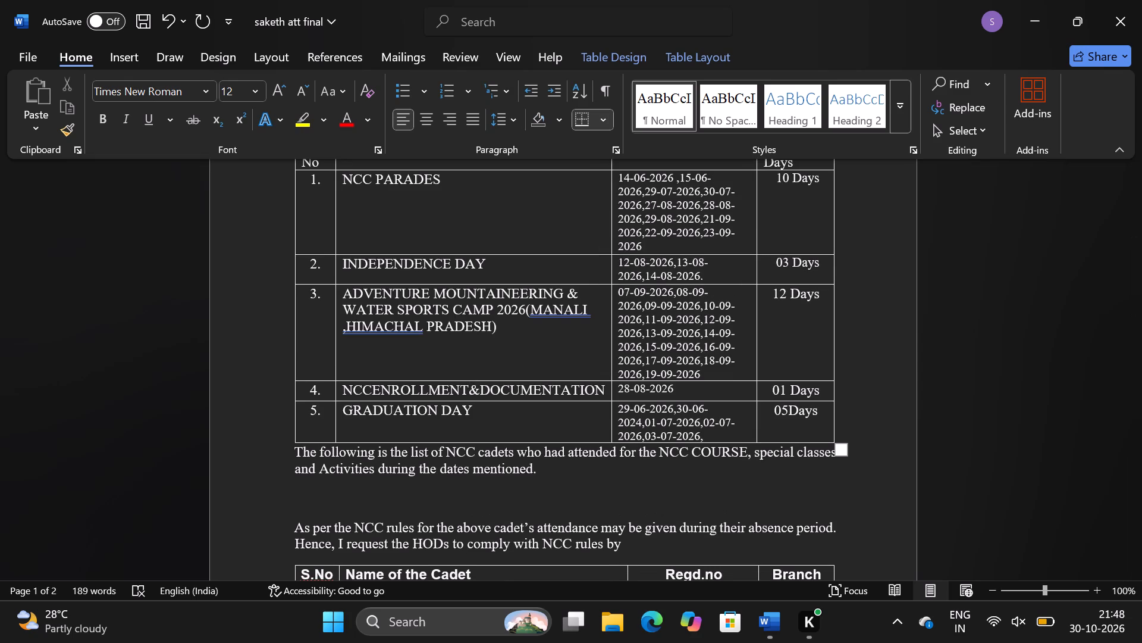
Append "&INTERVIEW" after DOCUMENTATION in row 4 of the activities table.
{"action": "left_click", "coordinate": [603, 391]}
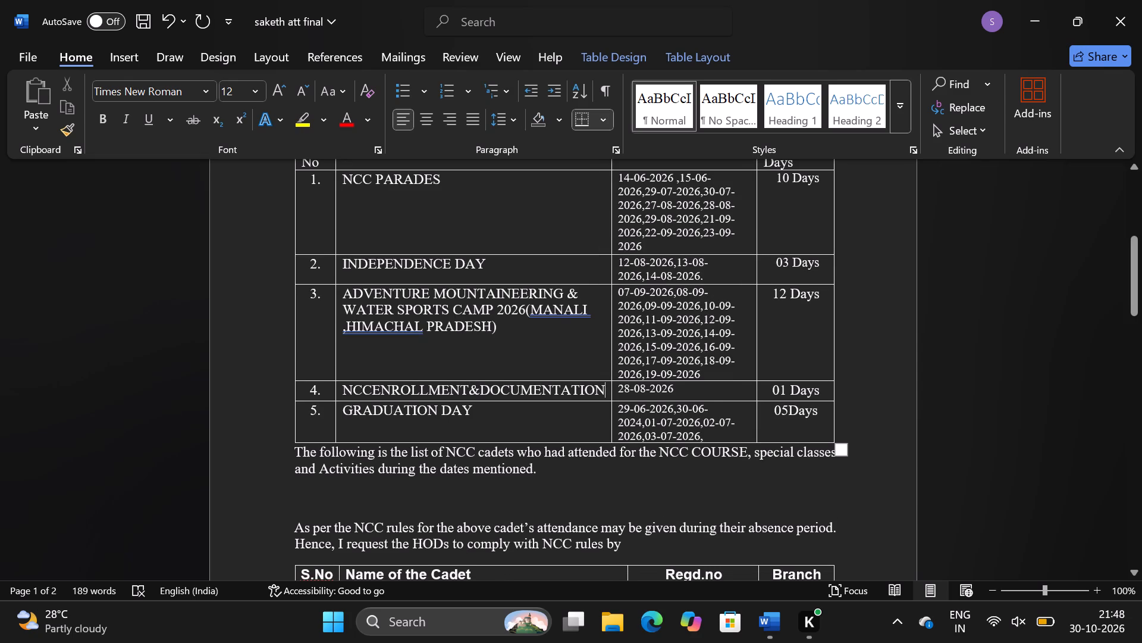
{"action": "key", "text": "shift+ampersand"}
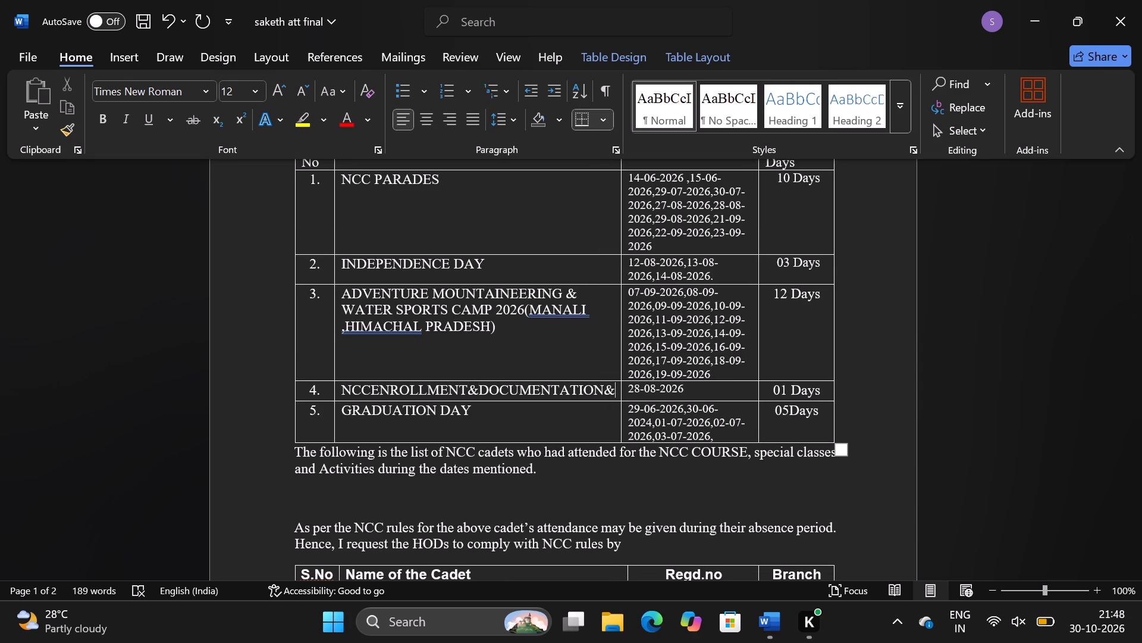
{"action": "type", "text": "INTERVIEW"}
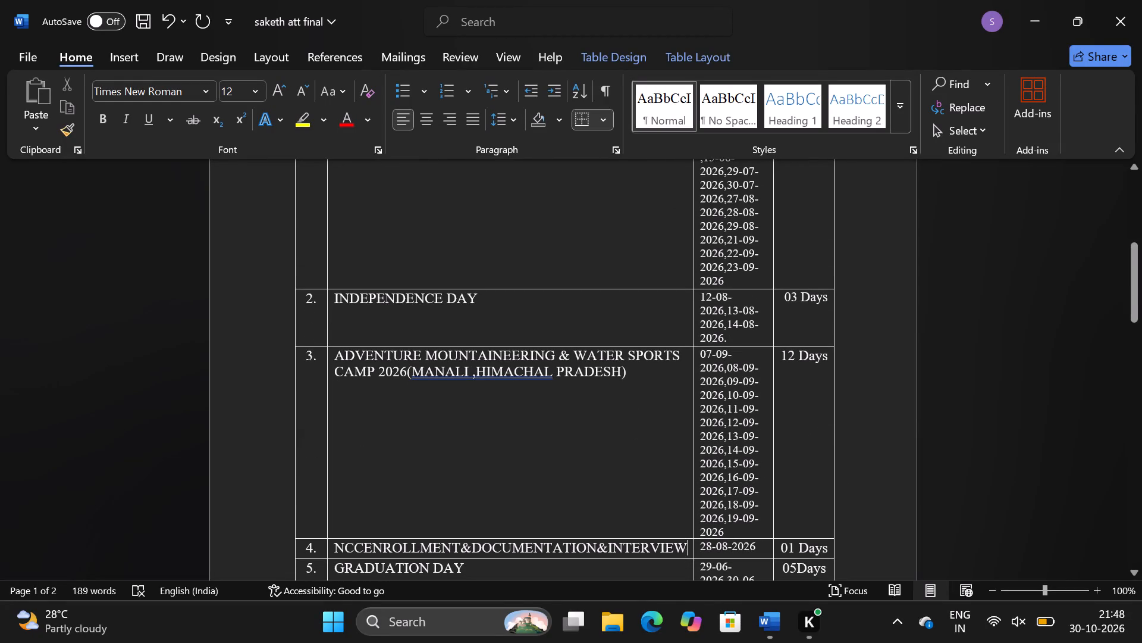
Insert a space between NCC and ENROLLMENT in row 4 of the activities table.
{"action": "left_click", "coordinate": [368, 542]}
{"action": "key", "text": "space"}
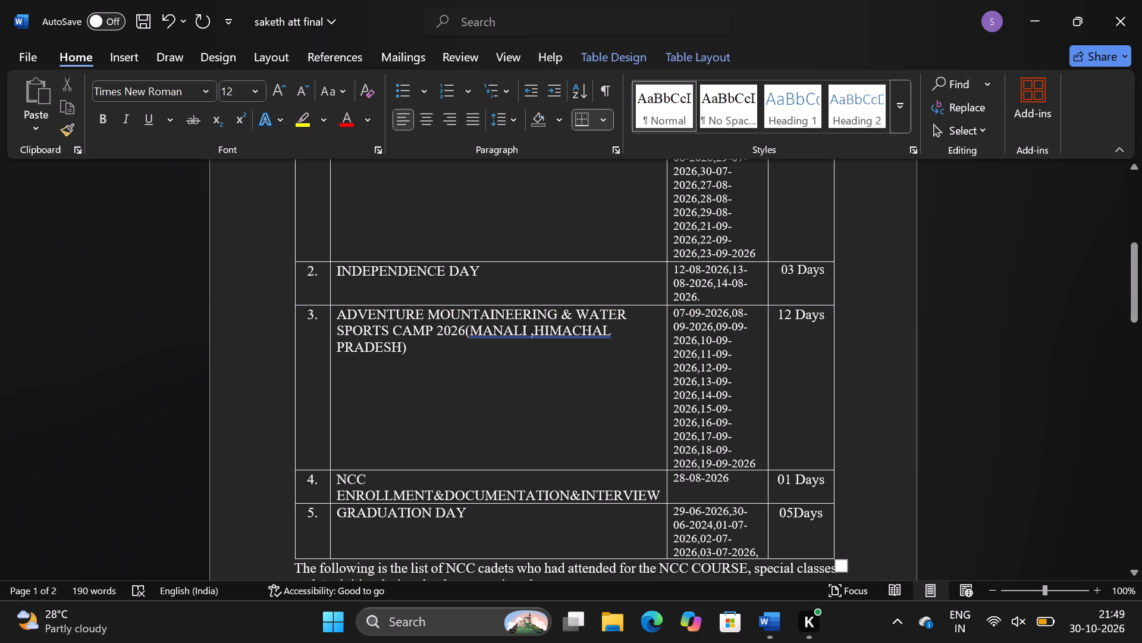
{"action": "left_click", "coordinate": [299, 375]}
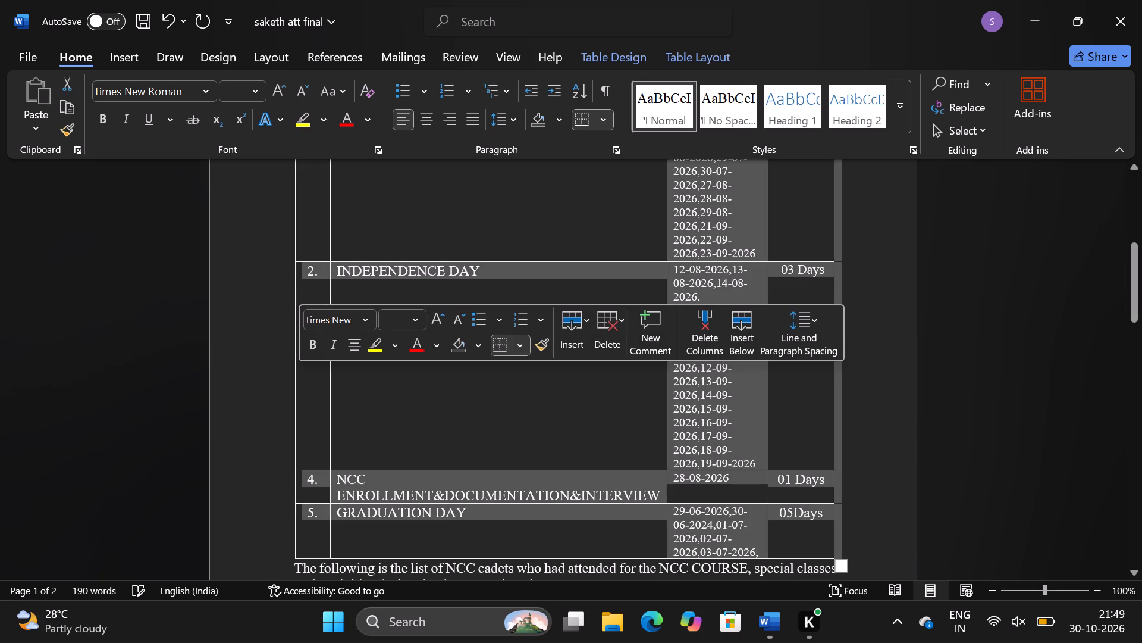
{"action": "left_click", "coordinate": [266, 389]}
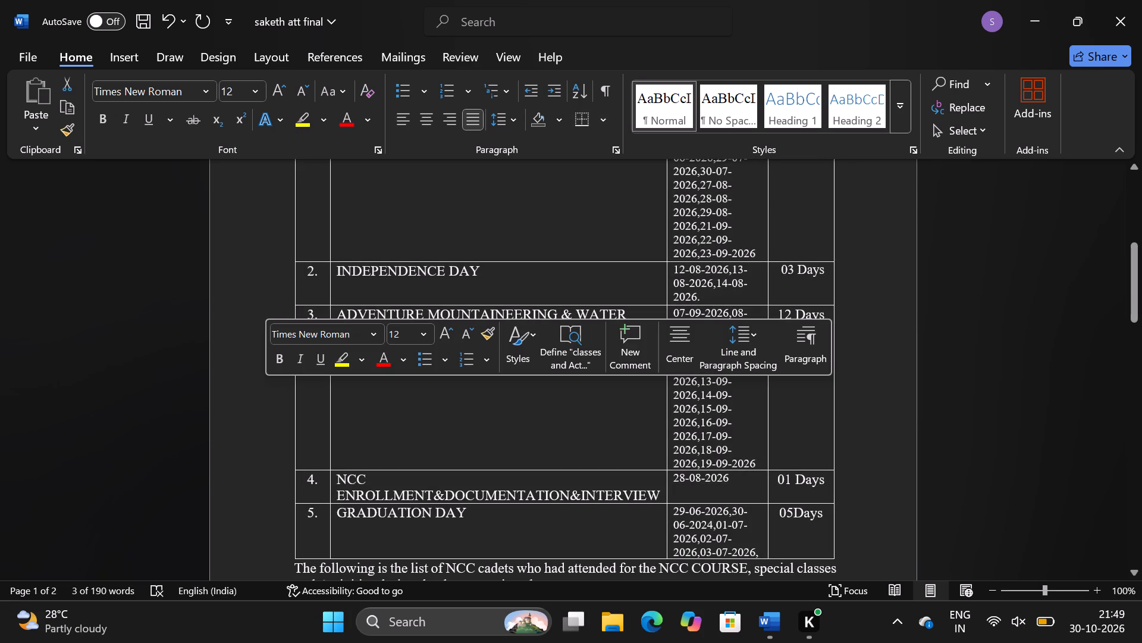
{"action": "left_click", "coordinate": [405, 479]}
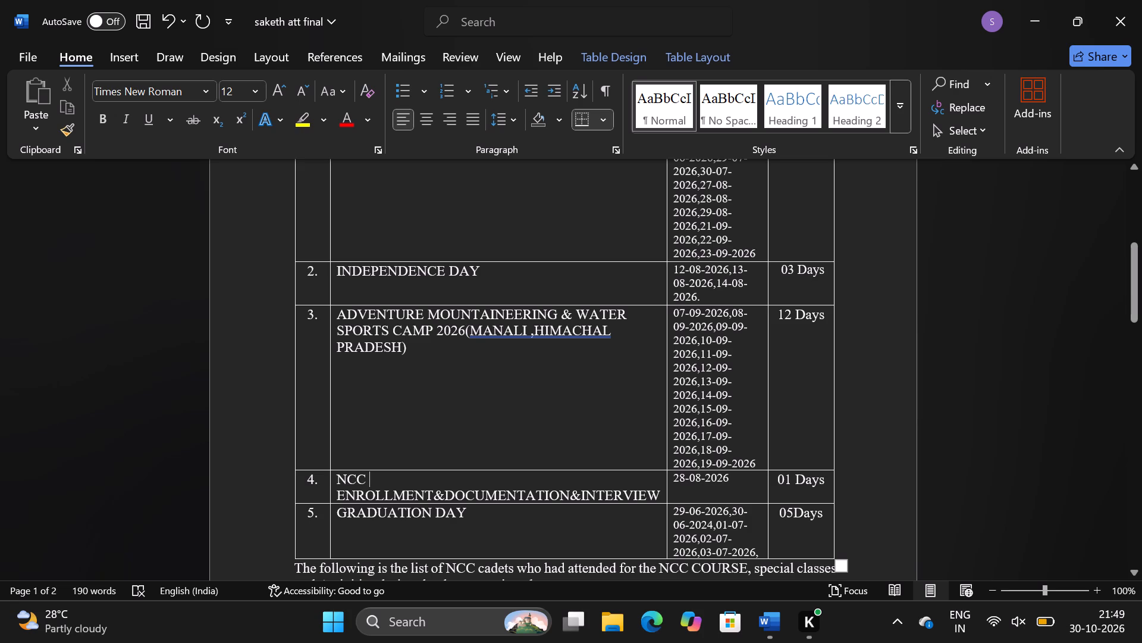
Delete "(MANALI ,HIMACHAL PRADESH)" from the end of the camp name in row 3 of the activities table.
{"action": "left_click", "coordinate": [415, 347]}
{"action": "key", "text": "BackSpace"}
{"action": "key", "text": "BackSpace"}
{"action": "key", "text": "BackSpace"}
{"action": "key", "text": "BackSpace"}
{"action": "key", "text": "BackSpace"}
{"action": "key", "text": "BackSpace"}
{"action": "key", "text": "BackSpace"}
{"action": "key", "text": "BackSpace"}
{"action": "key", "text": "BackSpace"}
{"action": "key", "text": "BackSpace"}
{"action": "key", "text": "BackSpace"}
{"action": "key", "text": "BackSpace"}
{"action": "key", "text": "BackSpace"}
{"action": "key", "text": "BackSpace"}
{"action": "key", "text": "BackSpace"}
{"action": "key", "text": "BackSpace"}
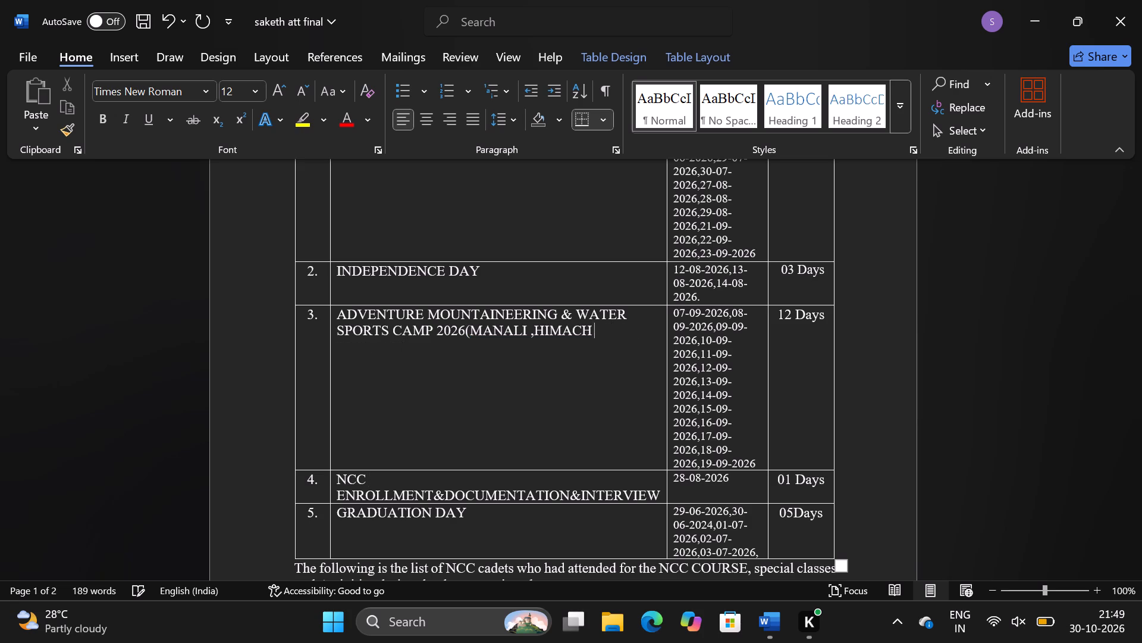
{"action": "key", "text": "BackSpace"}
{"action": "key", "text": "BackSpace"}
{"action": "key", "text": "BackSpace"}
{"action": "key", "text": "BackSpace"}
{"action": "key", "text": "BackSpace"}
{"action": "key", "text": "BackSpace"}
{"action": "key", "text": "BackSpace"}
{"action": "key", "text": "BackSpace"}
{"action": "key", "text": "BackSpace"}
{"action": "key", "text": "BackSpace"}
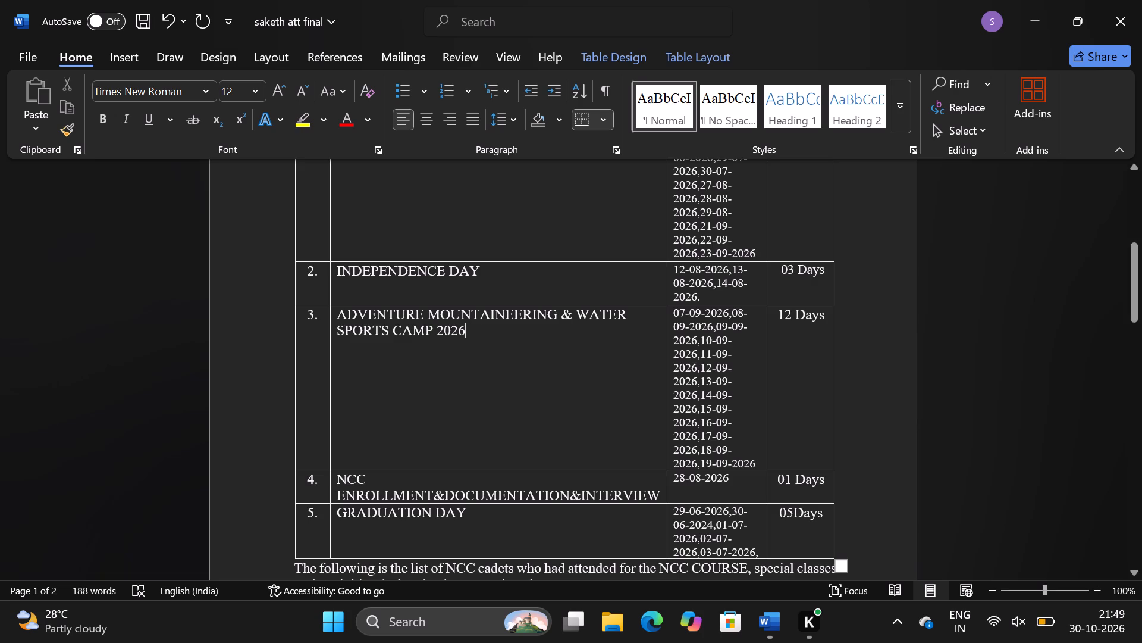
Break the row 4 activity name so that "&INTERVIEW" starts on its own line.
{"action": "left_click", "coordinate": [568, 491]}
{"action": "key", "text": "Return"}
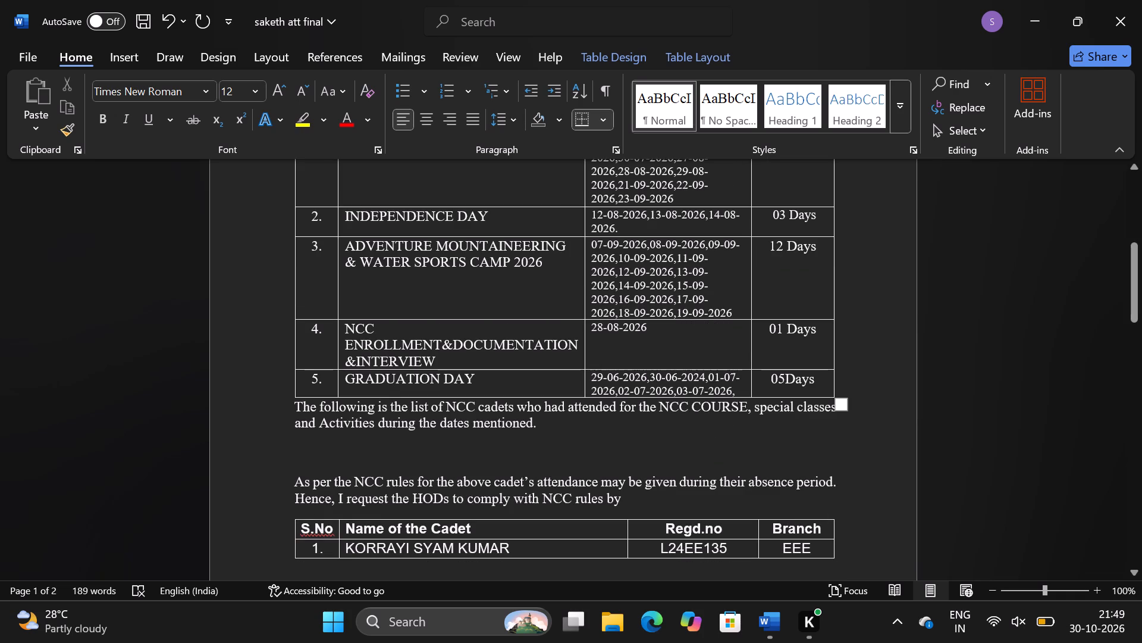
Break the row 4 activity name so DOCUMENTATION starts on its own line, and save the document.
{"action": "left_click", "coordinate": [453, 345]}
{"action": "key", "text": "Return"}
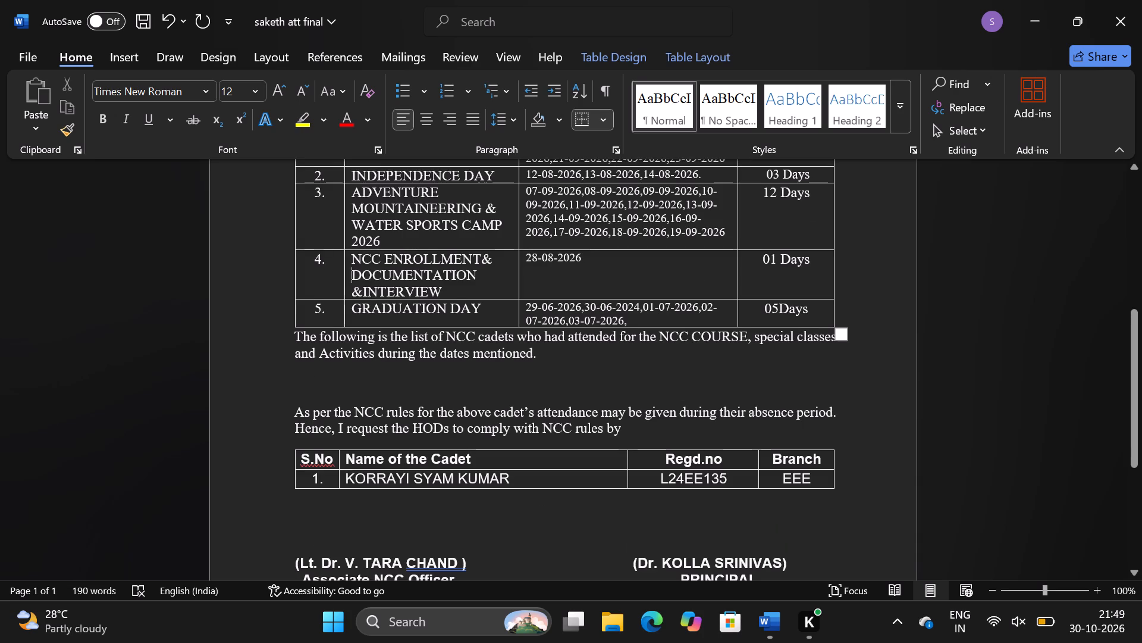
{"action": "key", "text": "ctrl+s"}
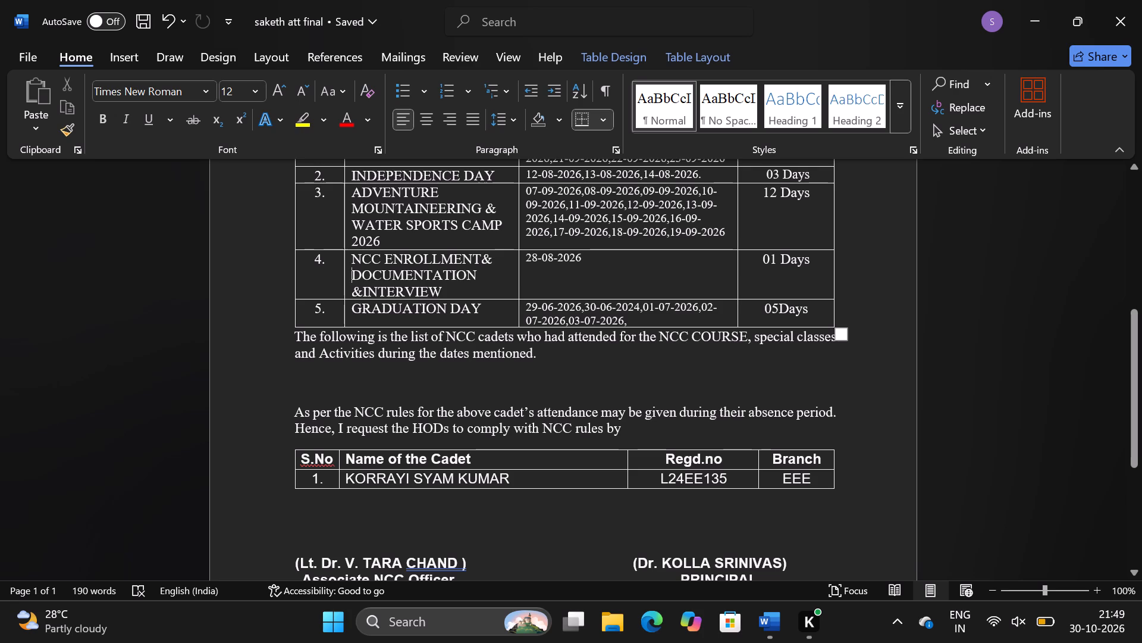
Review the whole letter, from the heading and activities table to the cadet details, signatures and CC note.
{"action": "scroll", "coordinate": [447, 286], "scroll_direction": "up", "scroll_amount": 1}
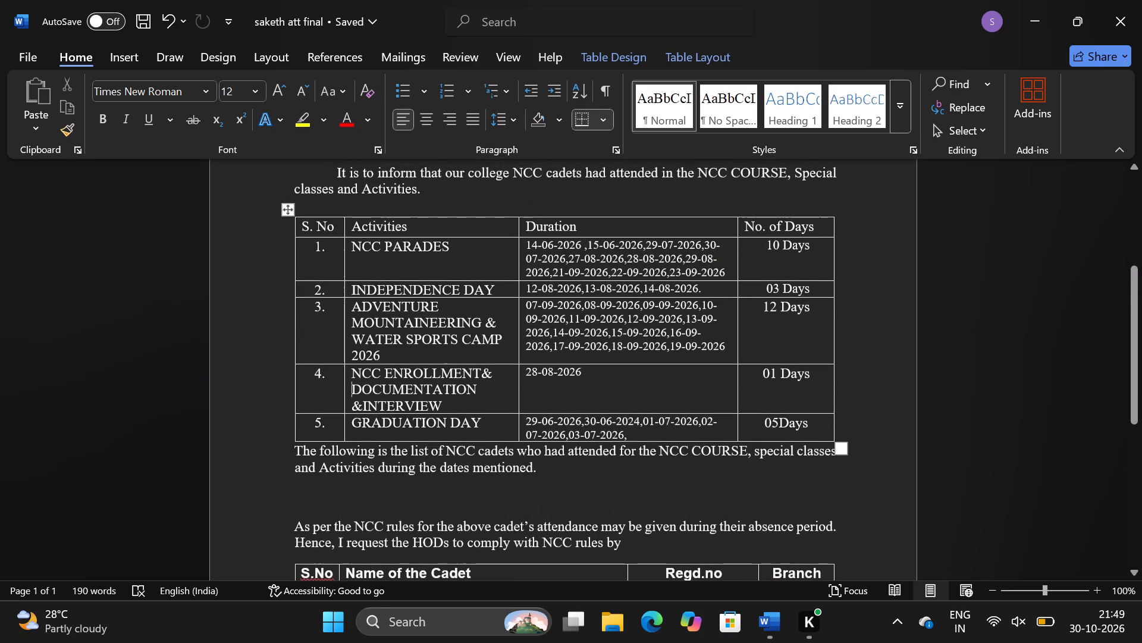
{"action": "scroll", "coordinate": [447, 286], "scroll_direction": "down", "scroll_amount": 1}
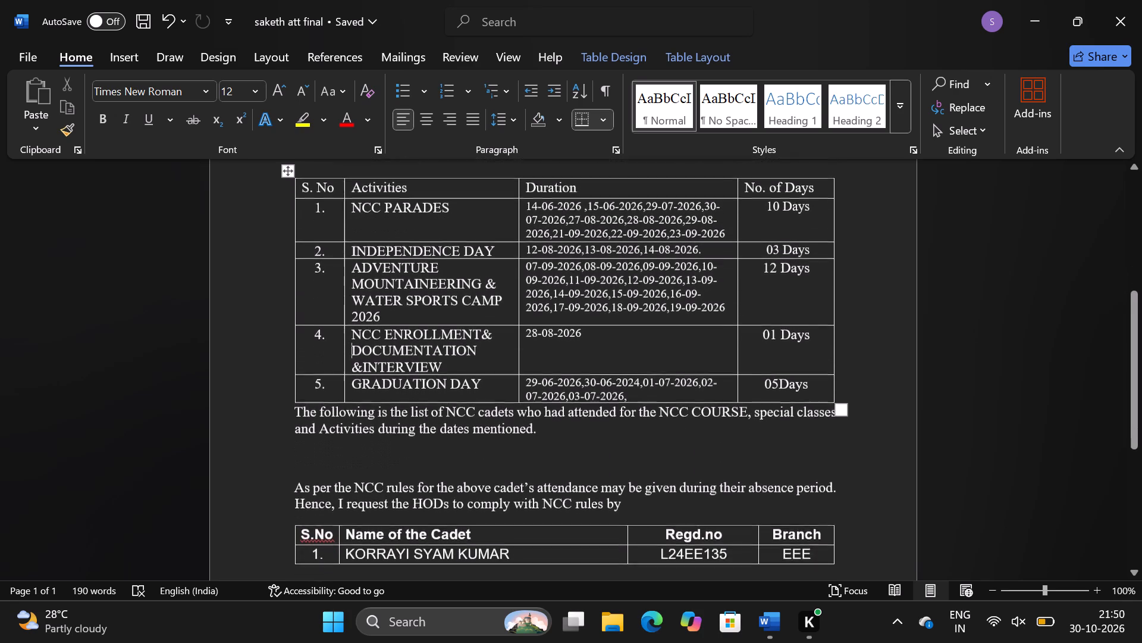
{"action": "scroll", "coordinate": [447, 286], "scroll_direction": "down", "scroll_amount": 1}
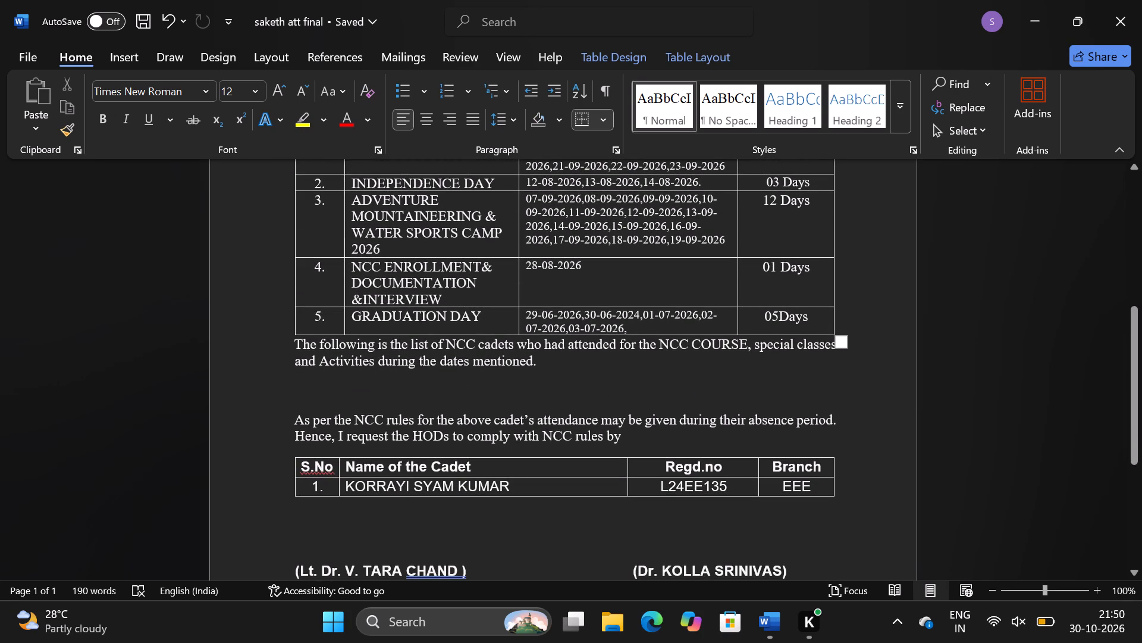
{"action": "scroll", "coordinate": [451, 327], "scroll_direction": "down", "scroll_amount": 6}
{"action": "scroll", "coordinate": [451, 327], "scroll_direction": "up", "scroll_amount": 1}
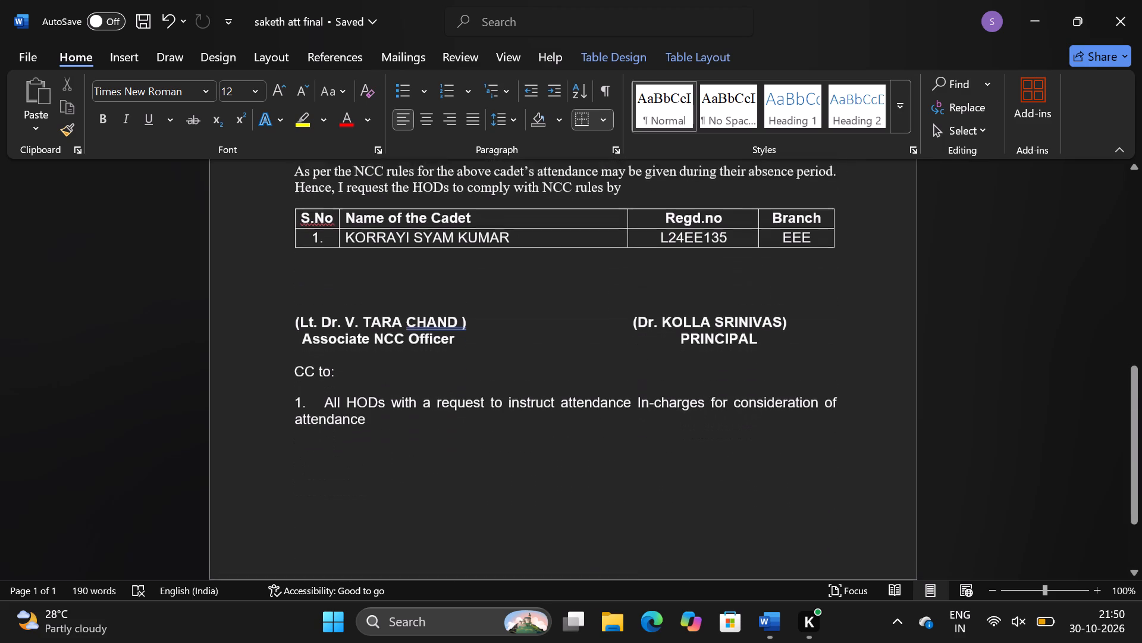
{"action": "scroll", "coordinate": [451, 327], "scroll_direction": "up", "scroll_amount": 6}
{"action": "scroll", "coordinate": [451, 327], "scroll_direction": "down", "scroll_amount": 4}
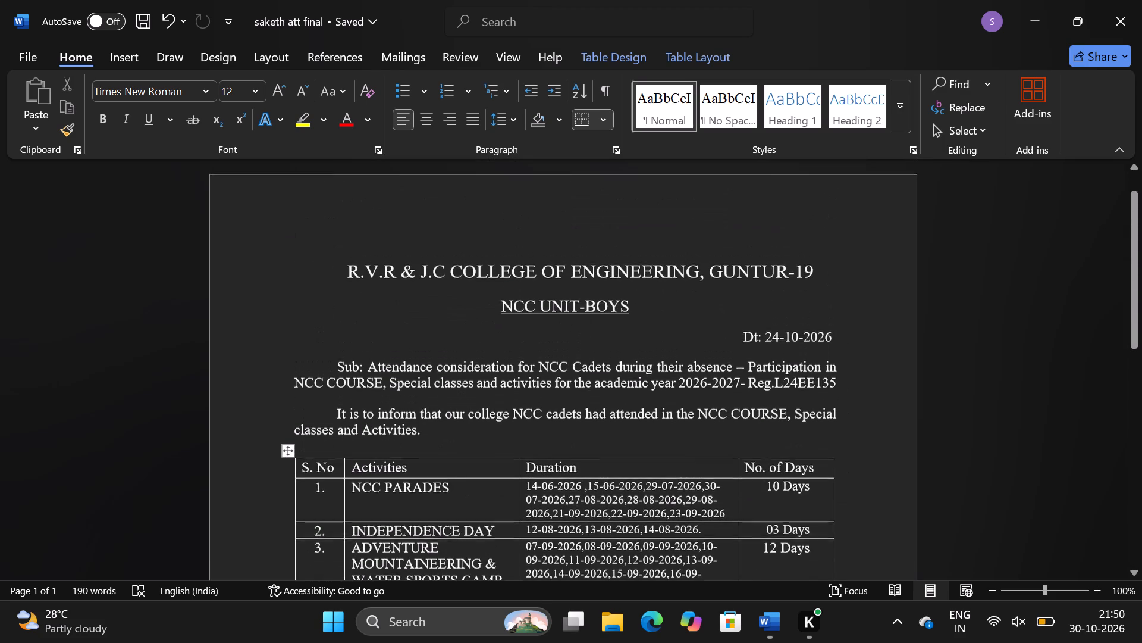
{"action": "scroll", "coordinate": [451, 327], "scroll_direction": "down", "scroll_amount": 6}
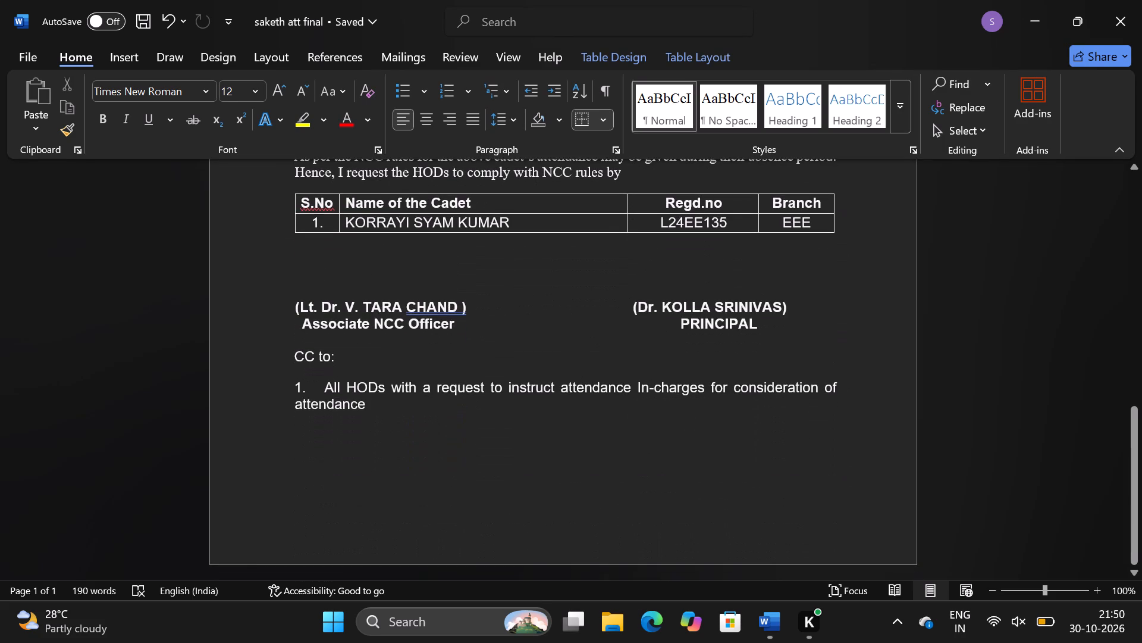
{"action": "scroll", "coordinate": [451, 327], "scroll_direction": "up", "scroll_amount": 3}
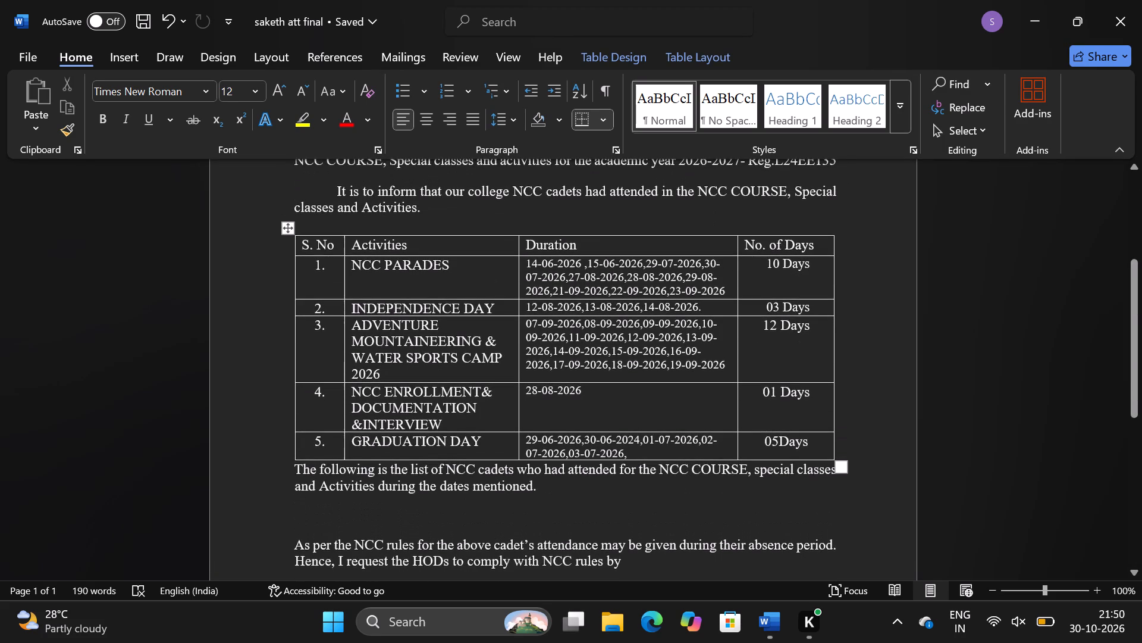
Add a new row to the end of the activities table, numbered "6." with the activity CLUB WALTZ.
{"action": "left_click", "coordinate": [812, 450]}
{"action": "key", "text": "Tab"}
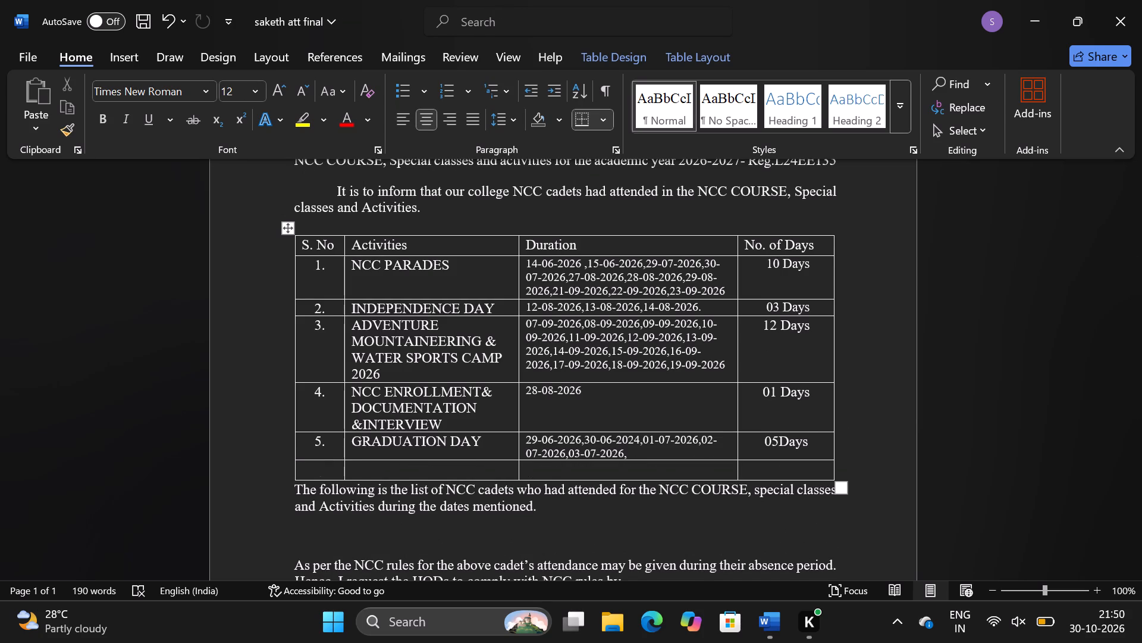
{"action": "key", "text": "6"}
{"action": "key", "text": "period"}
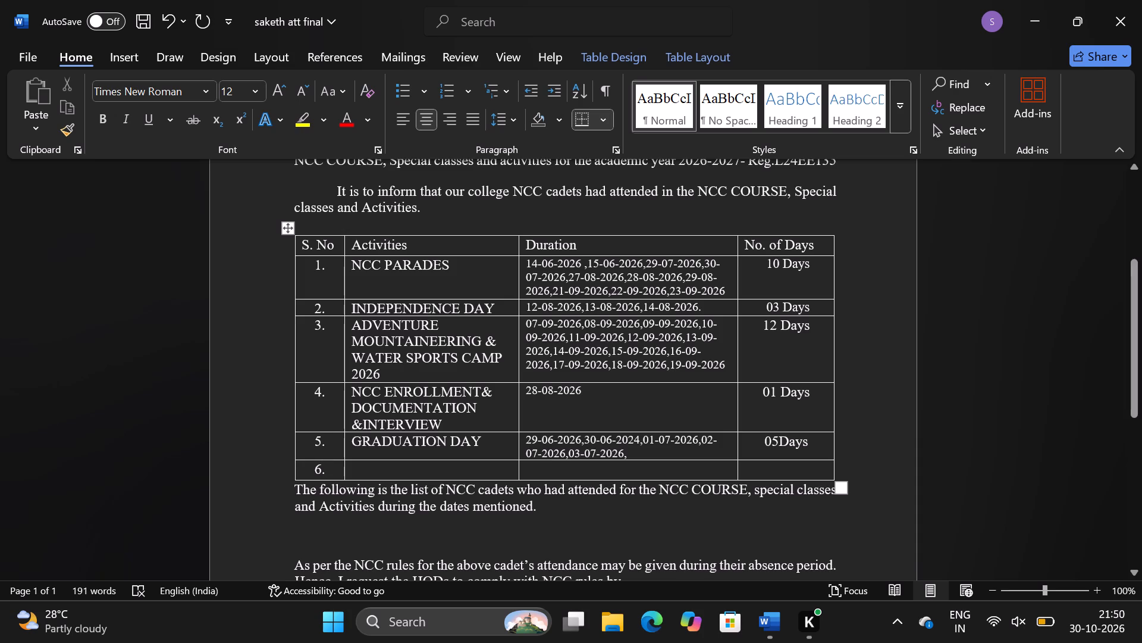
{"action": "left_click", "coordinate": [472, 466]}
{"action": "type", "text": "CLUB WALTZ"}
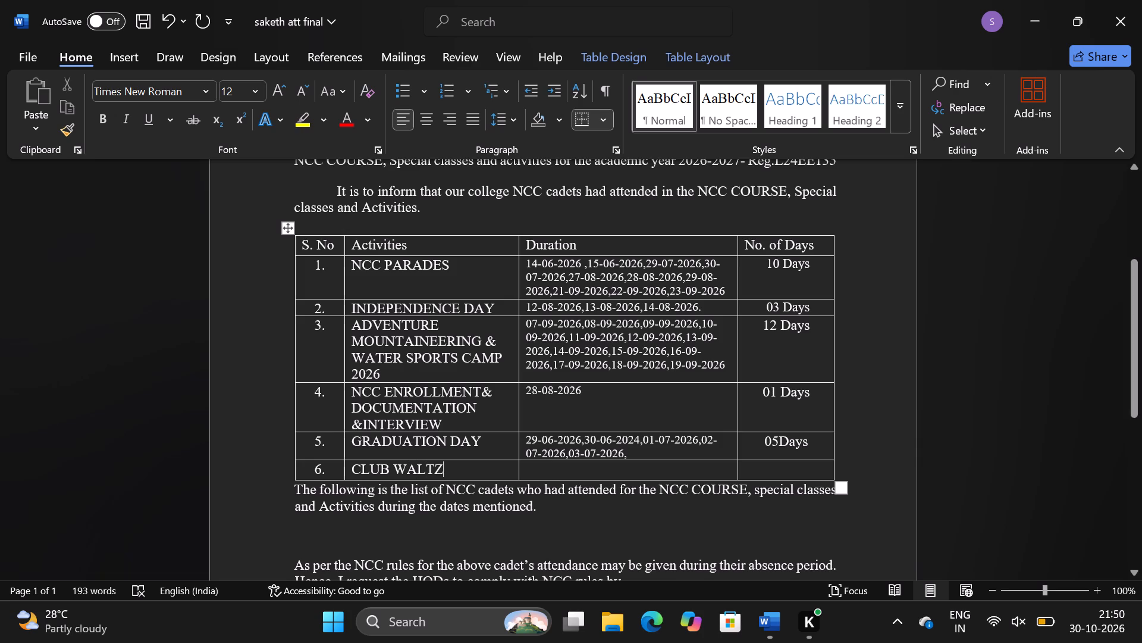
{"action": "left_click", "coordinate": [563, 469]}
Change the first two NCC PARADES dates in the Duration column to 18-06-2026 and 19-06-2026.
{"action": "left_click", "coordinate": [534, 264]}
{"action": "key", "text": "Right"}
{"action": "key", "text": "BackSpace"}
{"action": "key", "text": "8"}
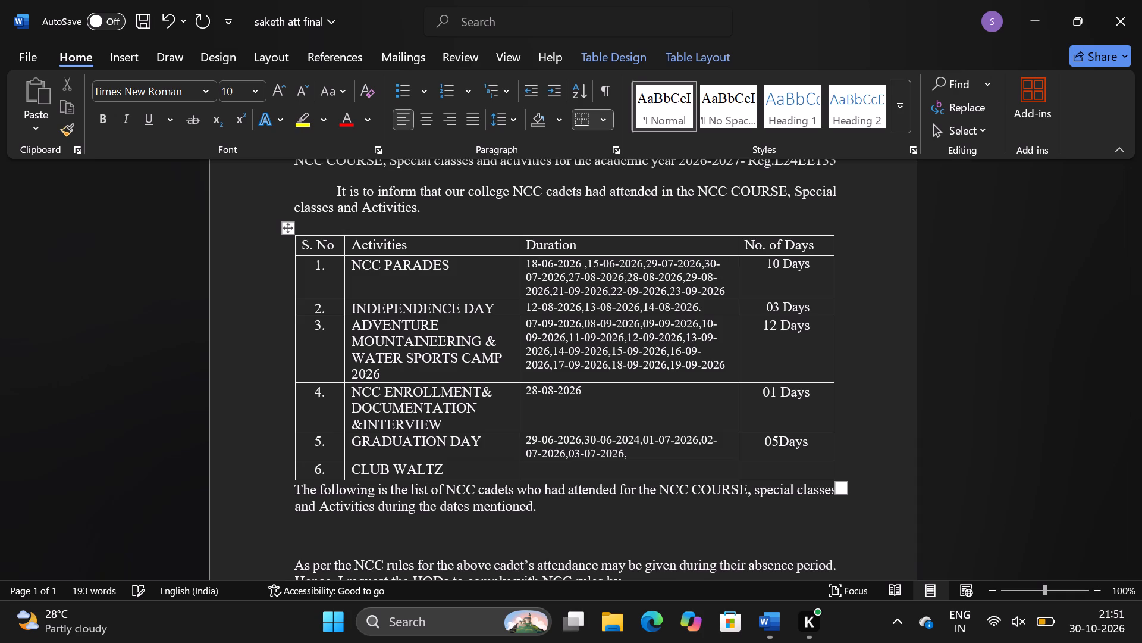
{"action": "left_click", "coordinate": [599, 266]}
{"action": "key", "text": "BackSpace"}
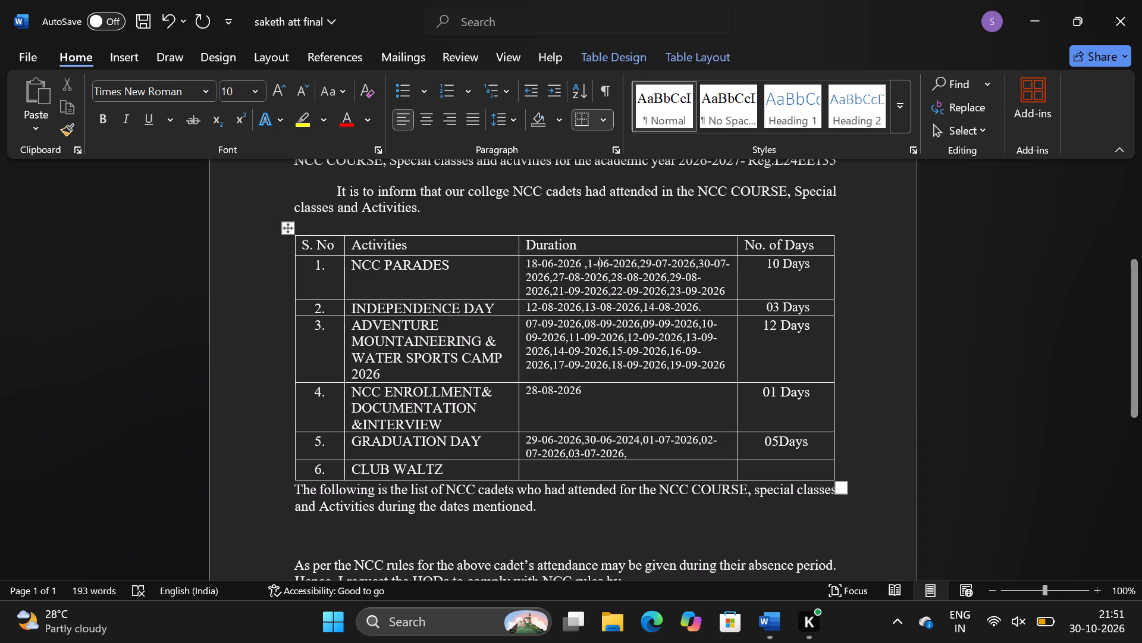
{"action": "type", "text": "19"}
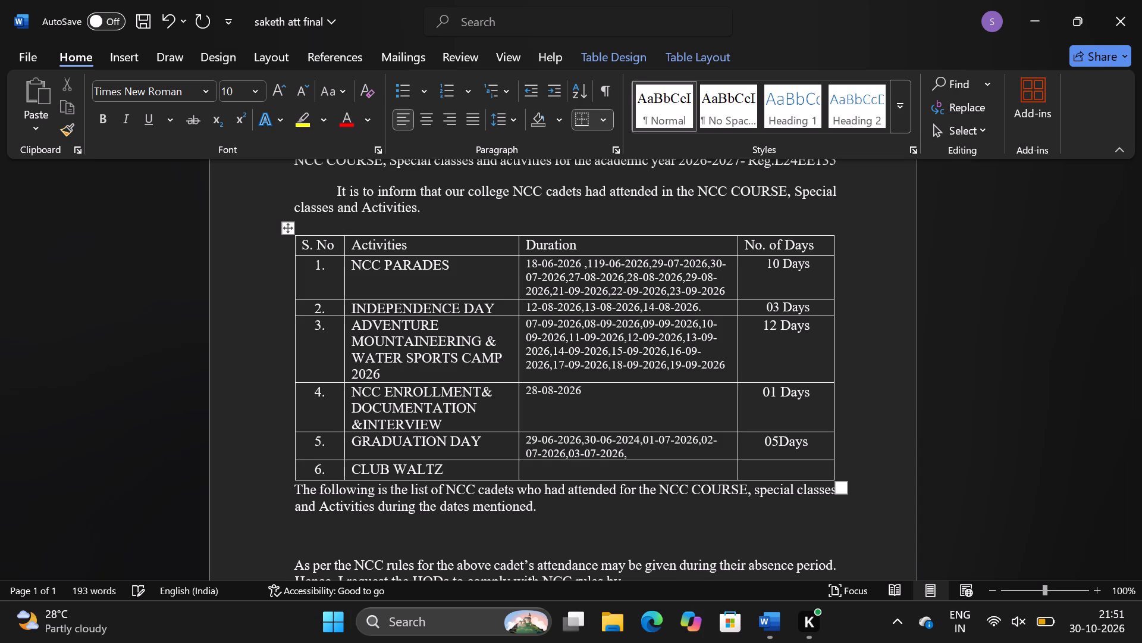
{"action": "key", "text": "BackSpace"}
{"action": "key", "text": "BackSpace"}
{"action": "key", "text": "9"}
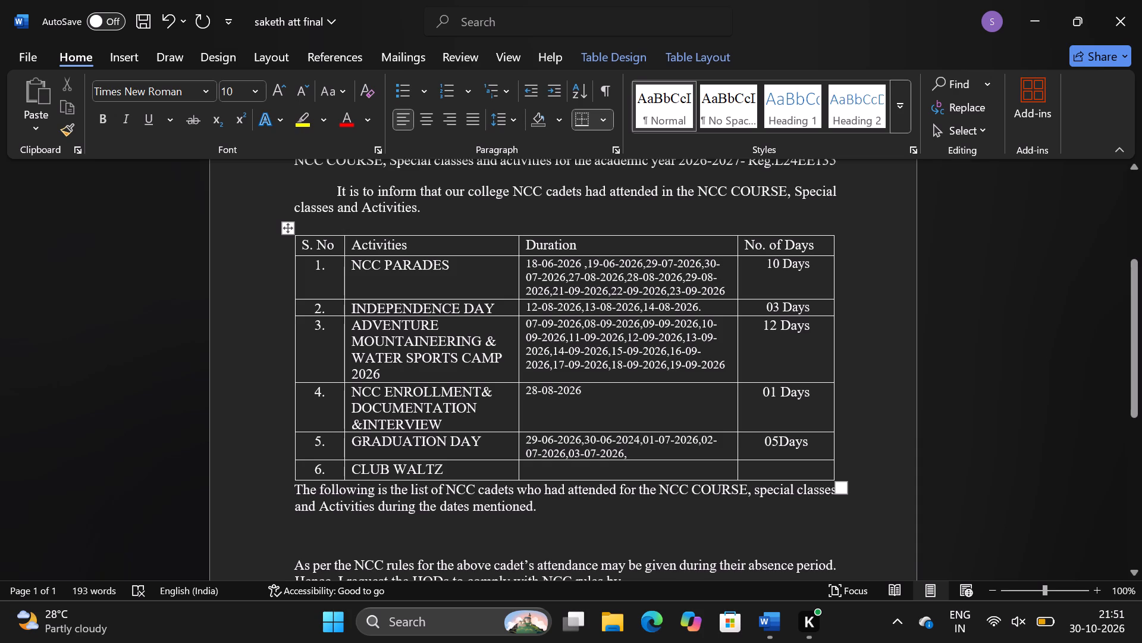
Change the third and fourth NCC PARADES dates to 07-07-2026 and 08-07-2026.
{"action": "left_click", "coordinate": [660, 263]}
{"action": "key", "text": "Left"}
{"action": "key", "text": "BackSpace"}
{"action": "key", "text": "BackSpace"}
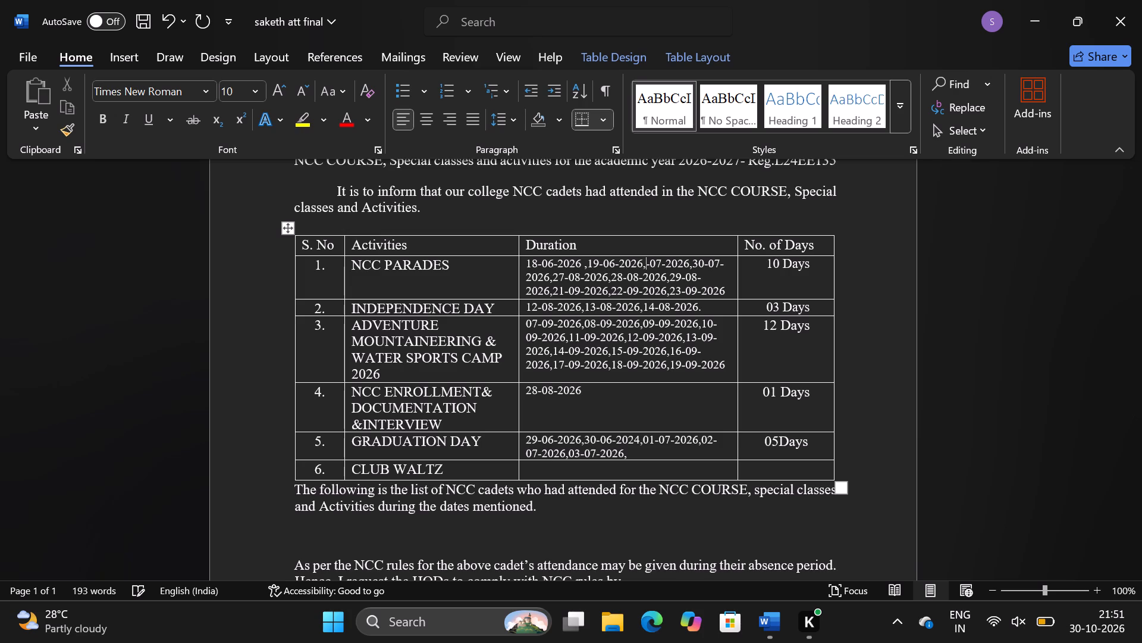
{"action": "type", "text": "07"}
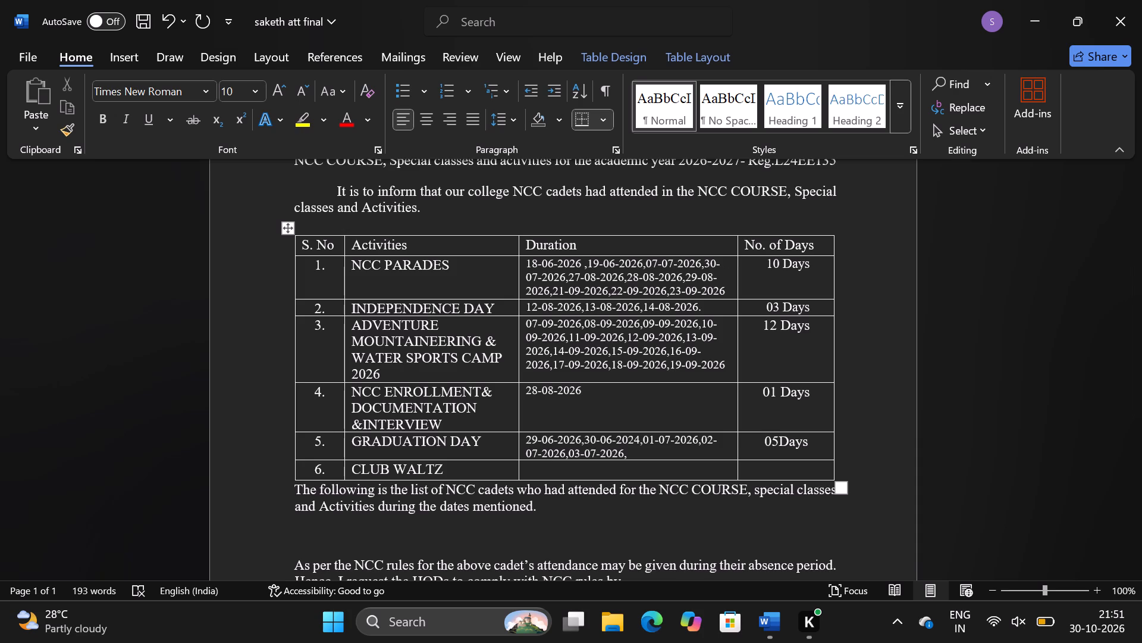
{"action": "left_click", "coordinate": [715, 262]}
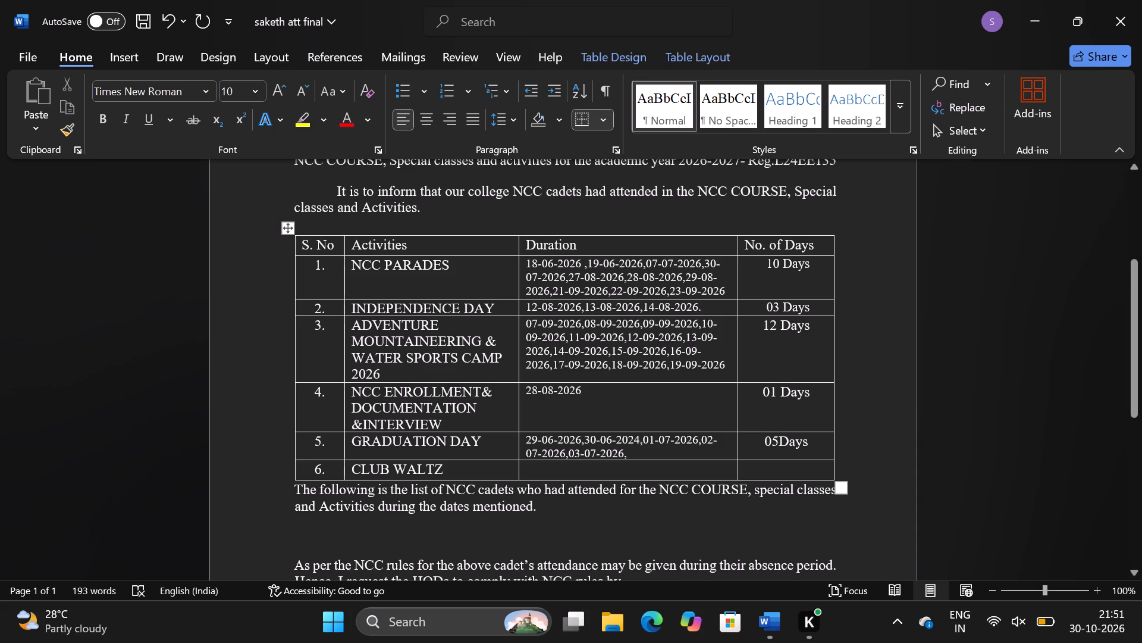
{"action": "key", "text": "BackSpace"}
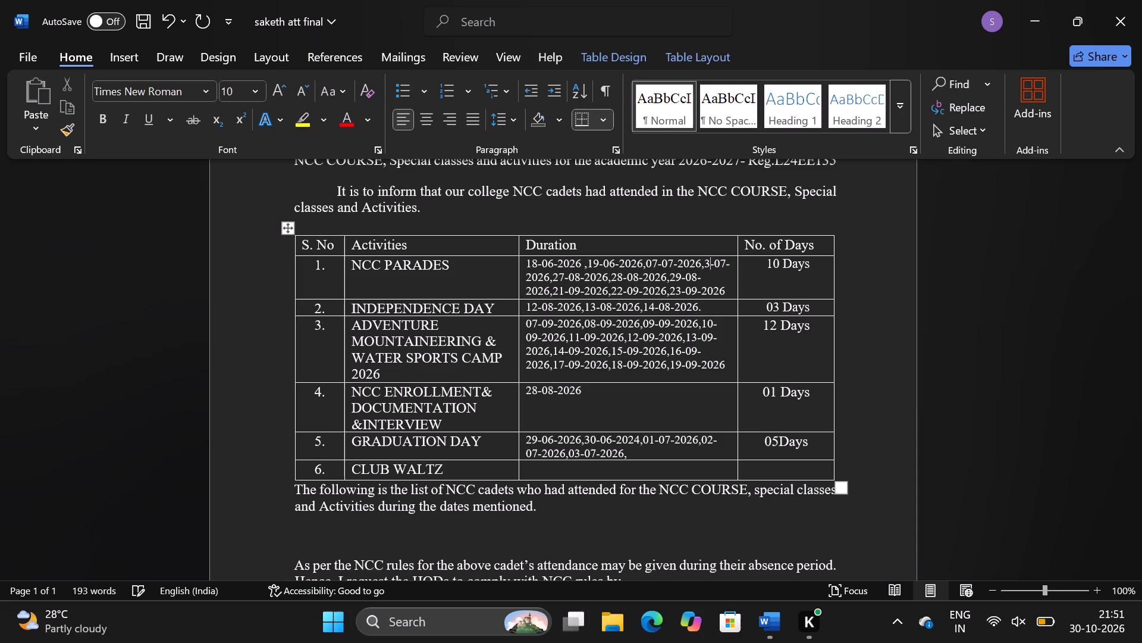
{"action": "key", "text": "BackSpace"}
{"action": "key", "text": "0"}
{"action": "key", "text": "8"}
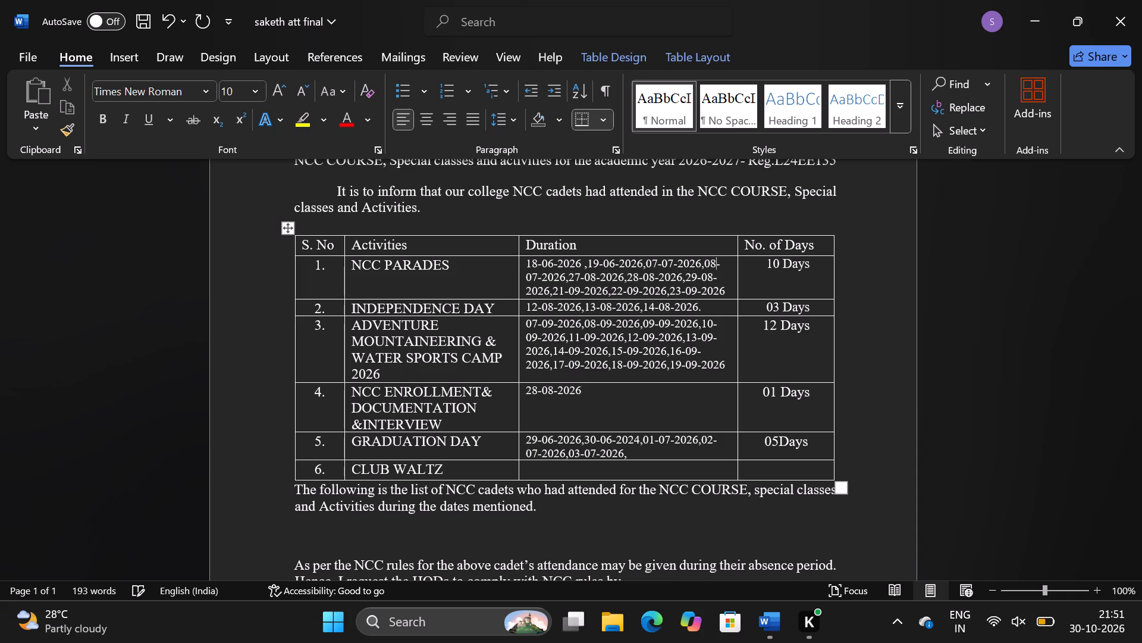
Change the fifth NCC PARADES date to 16-07-2026.
{"action": "left_click", "coordinate": [579, 271]}
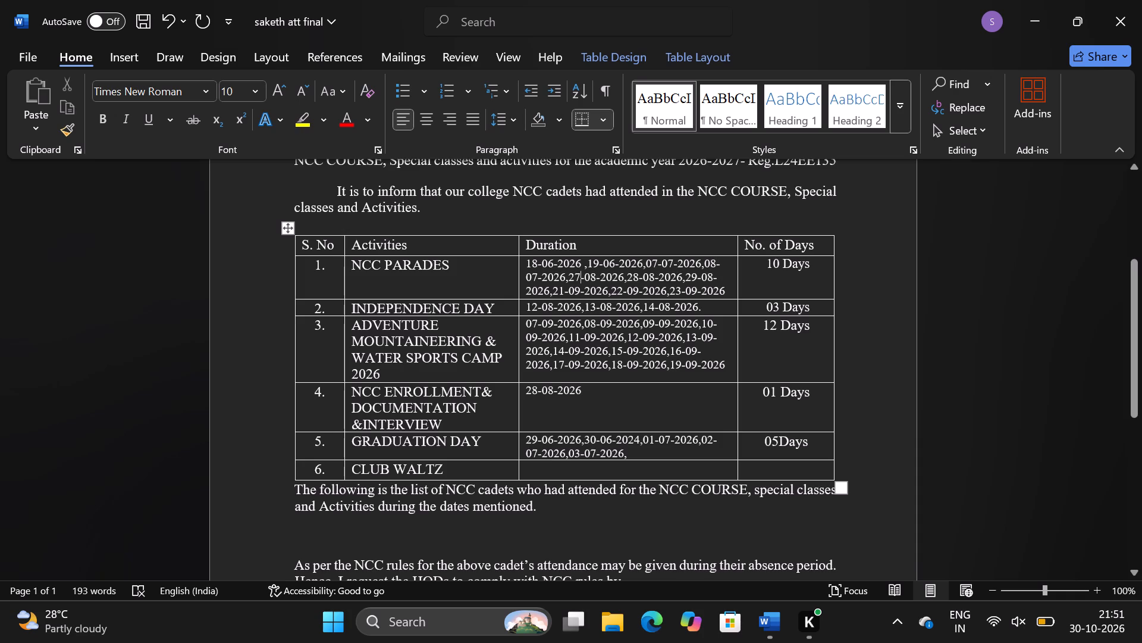
{"action": "key", "text": "BackSpace"}
{"action": "key", "text": "BackSpace"}
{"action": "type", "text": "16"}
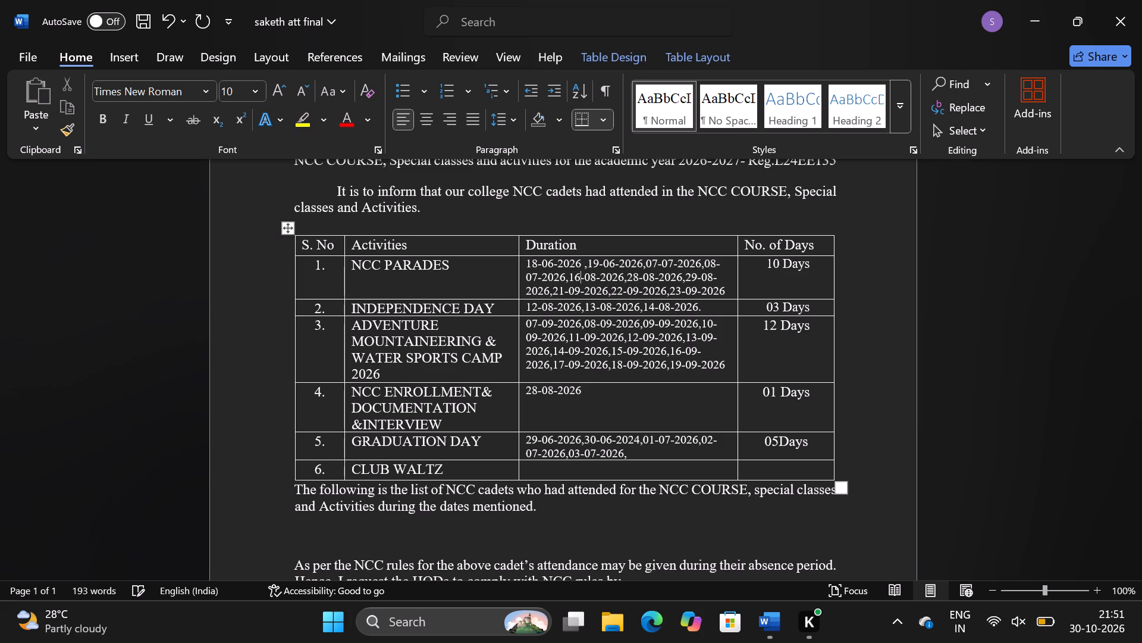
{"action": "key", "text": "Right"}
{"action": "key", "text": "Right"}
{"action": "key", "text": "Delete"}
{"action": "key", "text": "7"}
Change the sixth NCC PARADES date in the Duration column to 17-07-2026.
{"action": "left_click", "coordinate": [629, 276]}
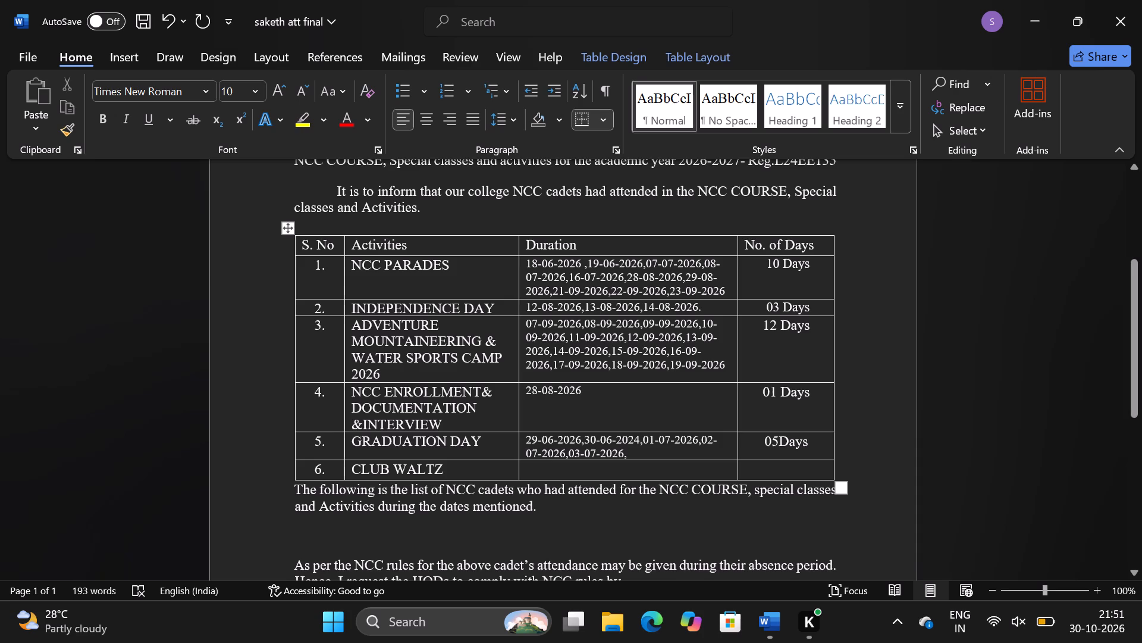
{"action": "key", "text": "Delete"}
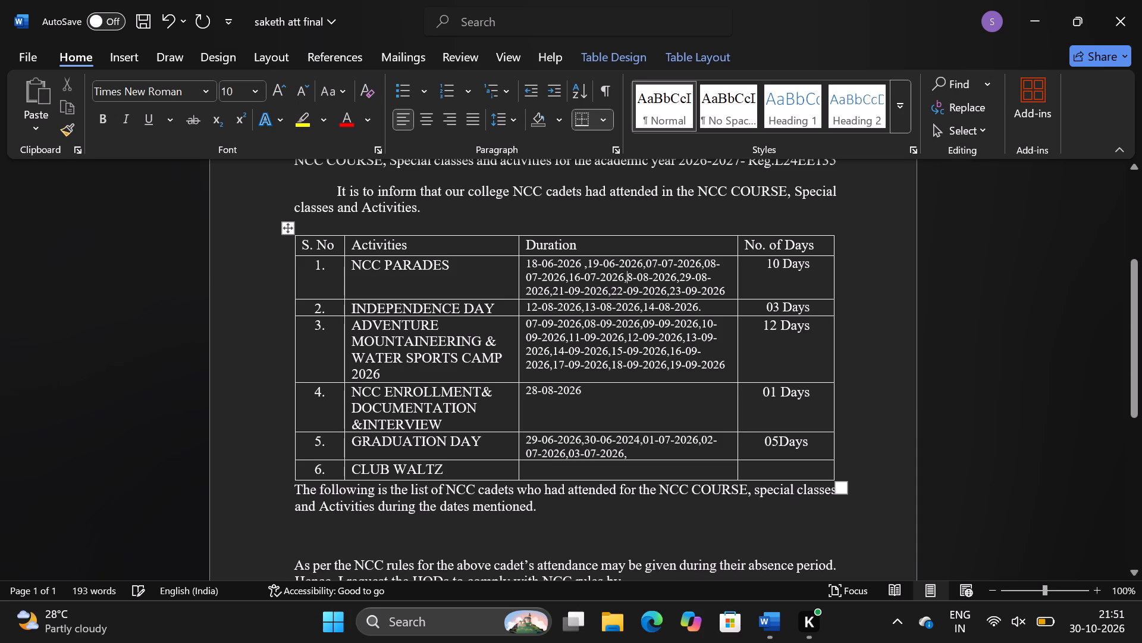
{"action": "key", "text": "Delete"}
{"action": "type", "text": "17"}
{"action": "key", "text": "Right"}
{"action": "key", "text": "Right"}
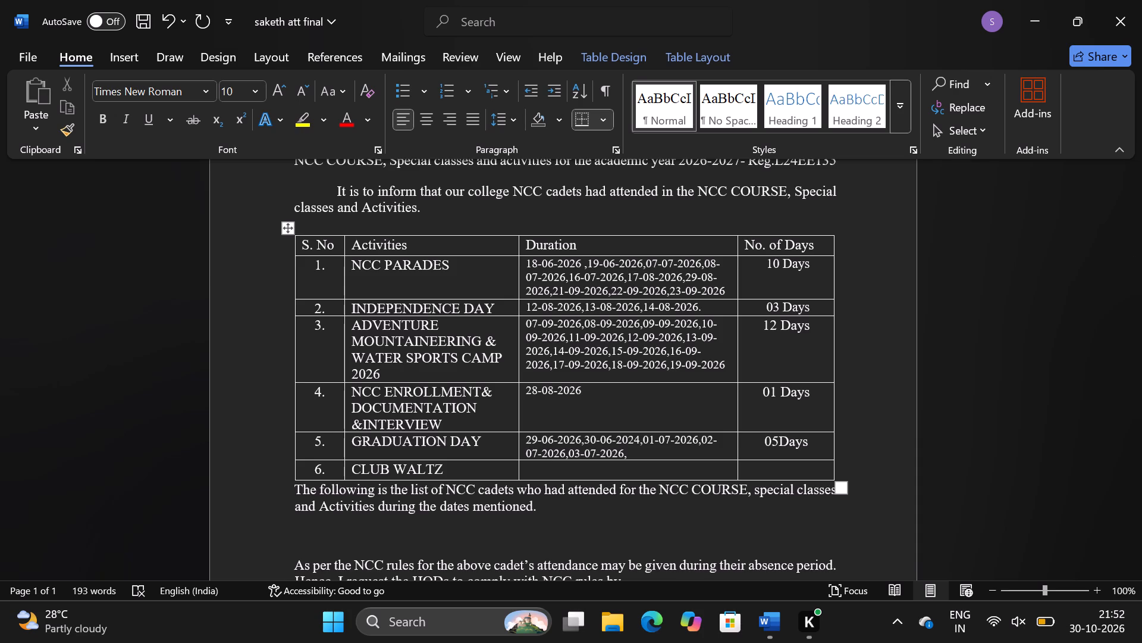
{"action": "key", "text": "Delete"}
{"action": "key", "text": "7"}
Change the seventh NCC PARADES date in the Duration column to 18-07-2026.
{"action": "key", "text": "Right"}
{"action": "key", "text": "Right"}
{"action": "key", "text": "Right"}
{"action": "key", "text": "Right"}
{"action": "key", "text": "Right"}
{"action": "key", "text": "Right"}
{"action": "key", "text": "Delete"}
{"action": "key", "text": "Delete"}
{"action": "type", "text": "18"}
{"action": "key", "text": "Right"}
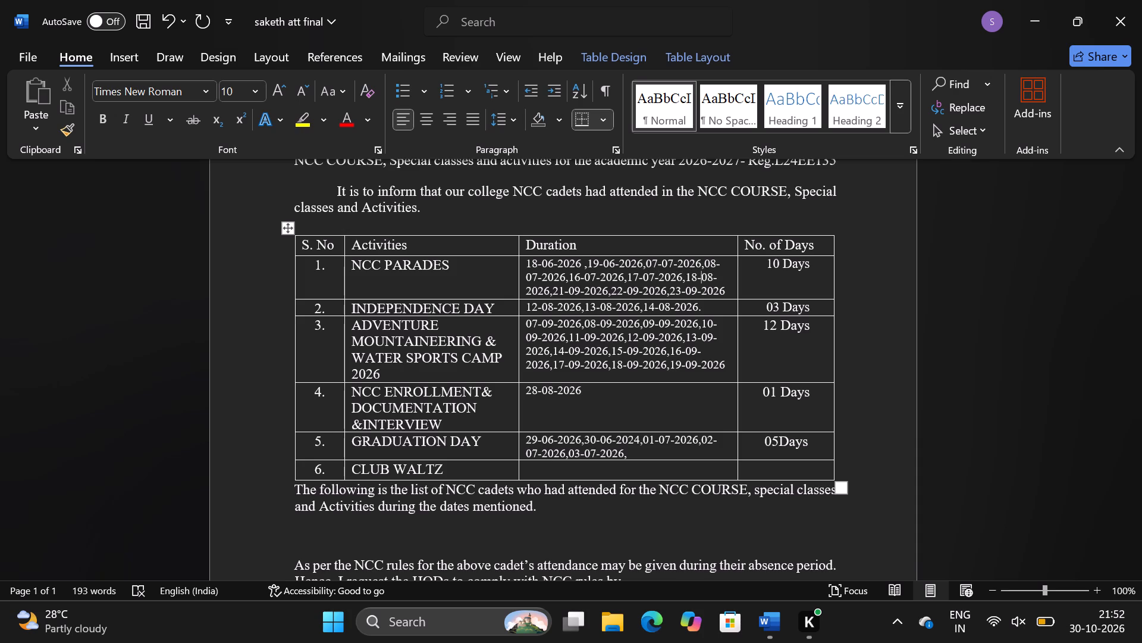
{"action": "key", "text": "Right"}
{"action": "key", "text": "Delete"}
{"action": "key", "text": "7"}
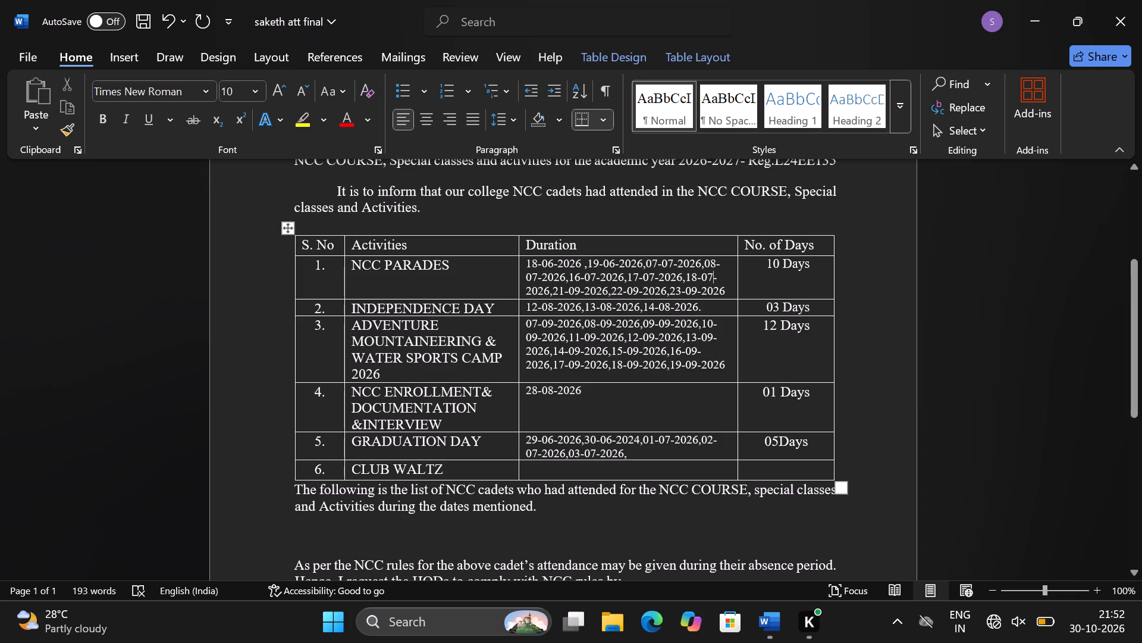
Change the eighth NCC PARADES date in the Duration column to 20-07-2026.
{"action": "double_click", "coordinate": [566, 289]}
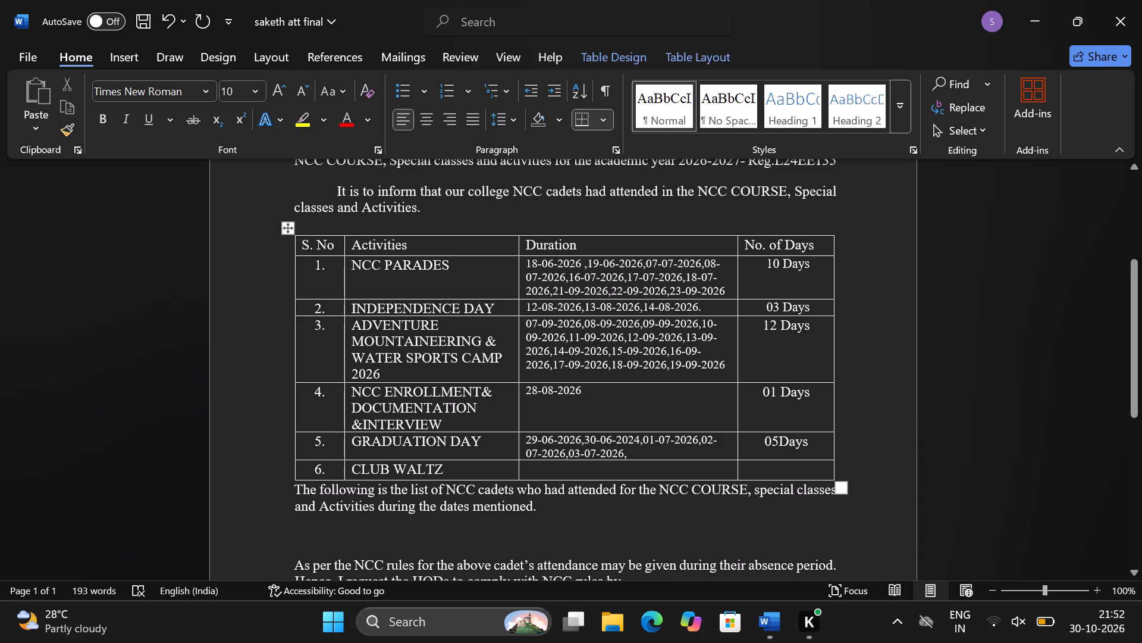
{"action": "left_click", "coordinate": [566, 289]}
{"action": "key", "text": "Left"}
{"action": "key", "text": "Delete"}
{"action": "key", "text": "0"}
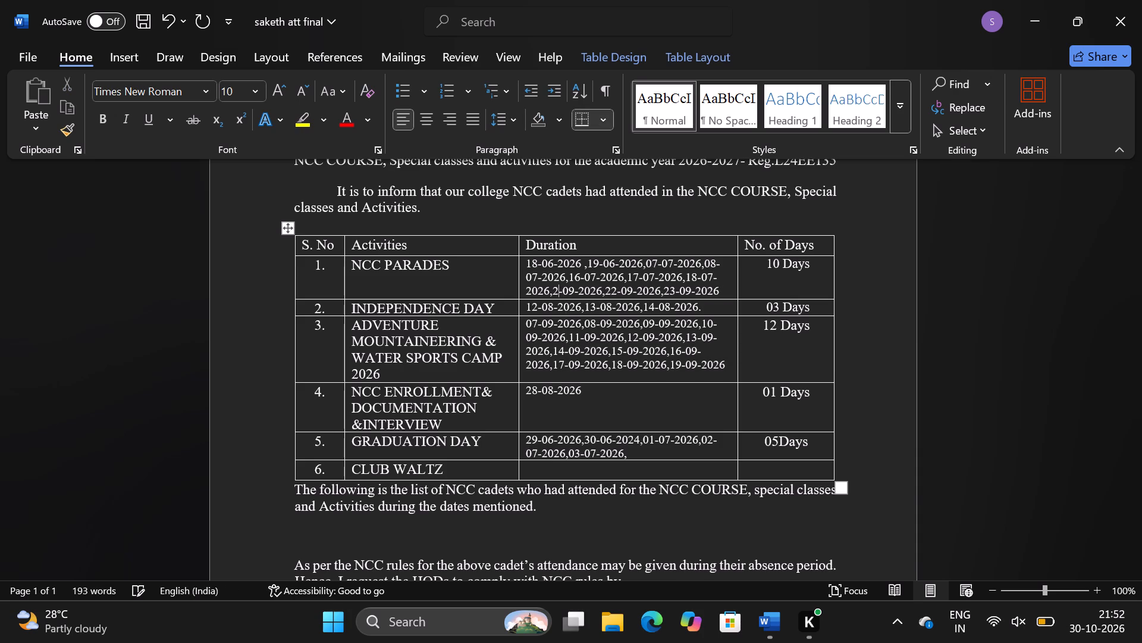
{"action": "key", "text": "Right"}
{"action": "key", "text": "Right"}
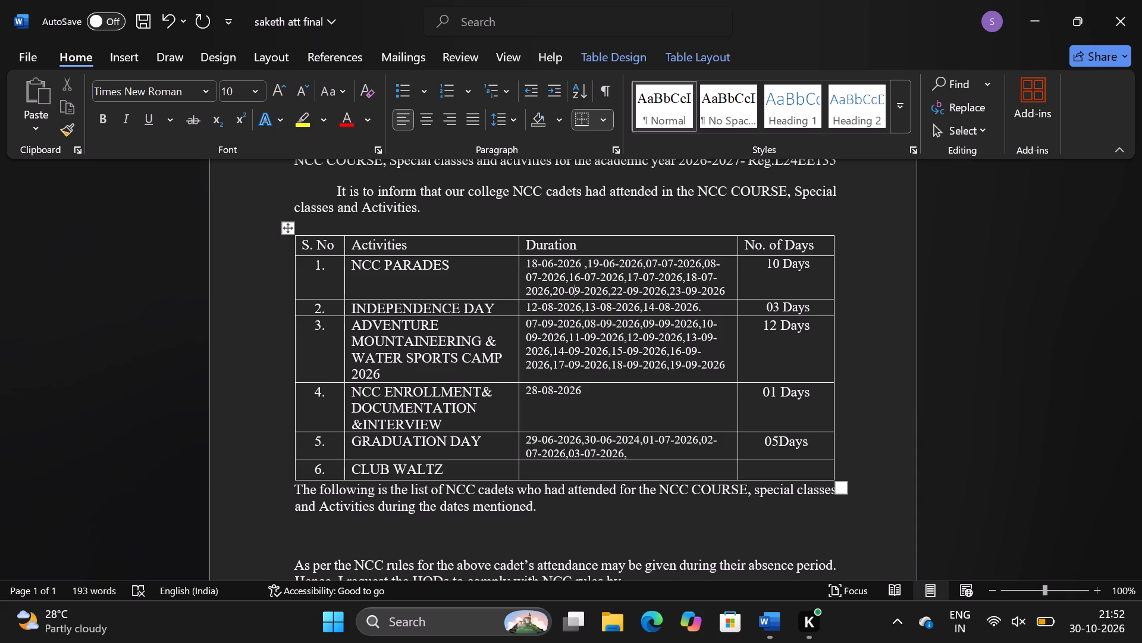
{"action": "key", "text": "Delete"}
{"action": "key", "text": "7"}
Change the ninth NCC PARADES date in the Duration column to 21-07-2026.
{"action": "key", "text": "Right"}
{"action": "key", "text": "Right"}
{"action": "key", "text": "Right"}
{"action": "key", "text": "Right"}
{"action": "key", "text": "Right"}
{"action": "key", "text": "Right"}
{"action": "key", "text": "Right"}
{"action": "key", "text": "Delete"}
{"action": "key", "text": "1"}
{"action": "key", "text": "Right"}
{"action": "key", "text": "Right"}
{"action": "key", "text": "Delete"}
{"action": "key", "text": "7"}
Change the tenth NCC PARADES date in the Duration column to 17-09-2026.
{"action": "key", "text": "Right"}
{"action": "key", "text": "Right"}
{"action": "key", "text": "Right"}
{"action": "key", "text": "Right"}
{"action": "key", "text": "Right"}
{"action": "key", "text": "Right"}
{"action": "key", "text": "Right"}
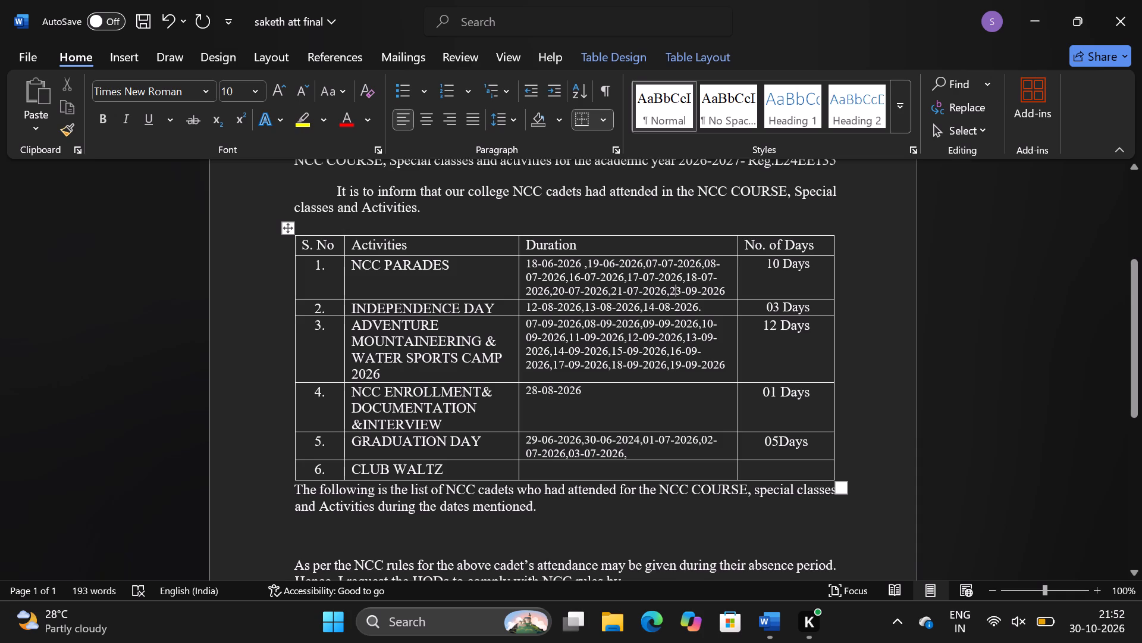
{"action": "key", "text": "Right"}
{"action": "key", "text": "BackSpace"}
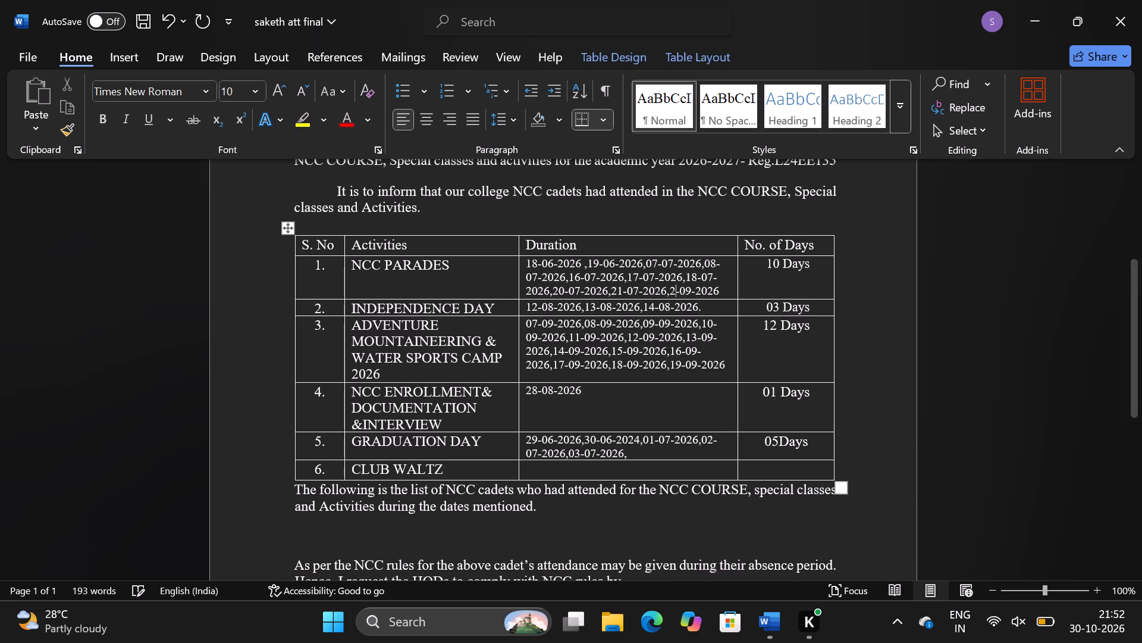
{"action": "key", "text": "BackSpace"}
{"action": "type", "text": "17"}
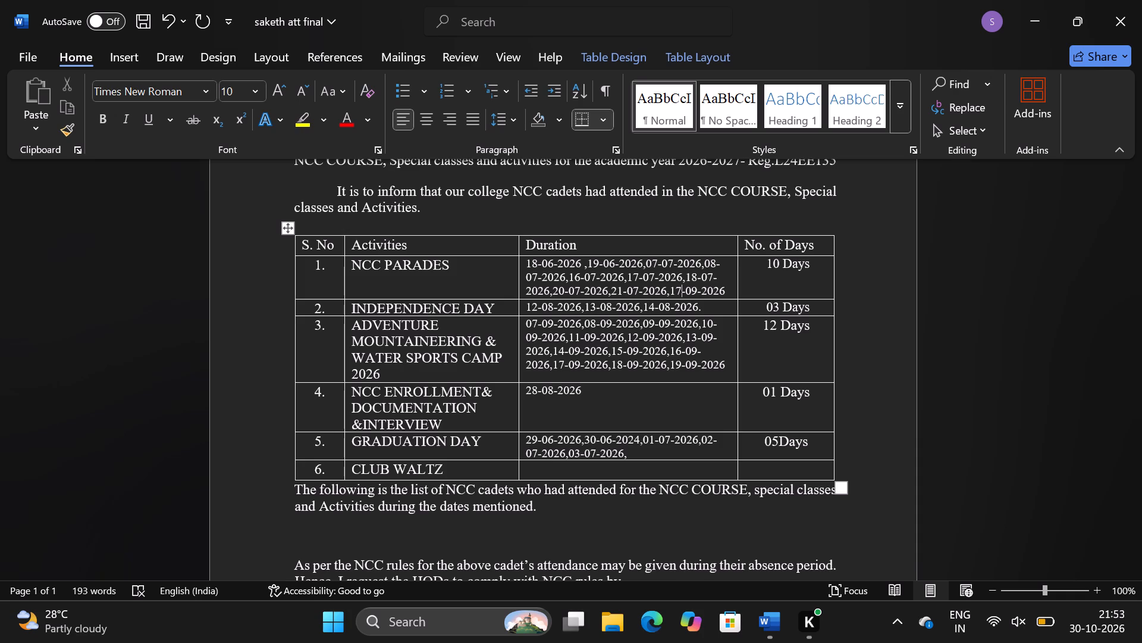
Append the date 18-09-2026 to the end of the NCC PARADES duration list, separated by a comma.
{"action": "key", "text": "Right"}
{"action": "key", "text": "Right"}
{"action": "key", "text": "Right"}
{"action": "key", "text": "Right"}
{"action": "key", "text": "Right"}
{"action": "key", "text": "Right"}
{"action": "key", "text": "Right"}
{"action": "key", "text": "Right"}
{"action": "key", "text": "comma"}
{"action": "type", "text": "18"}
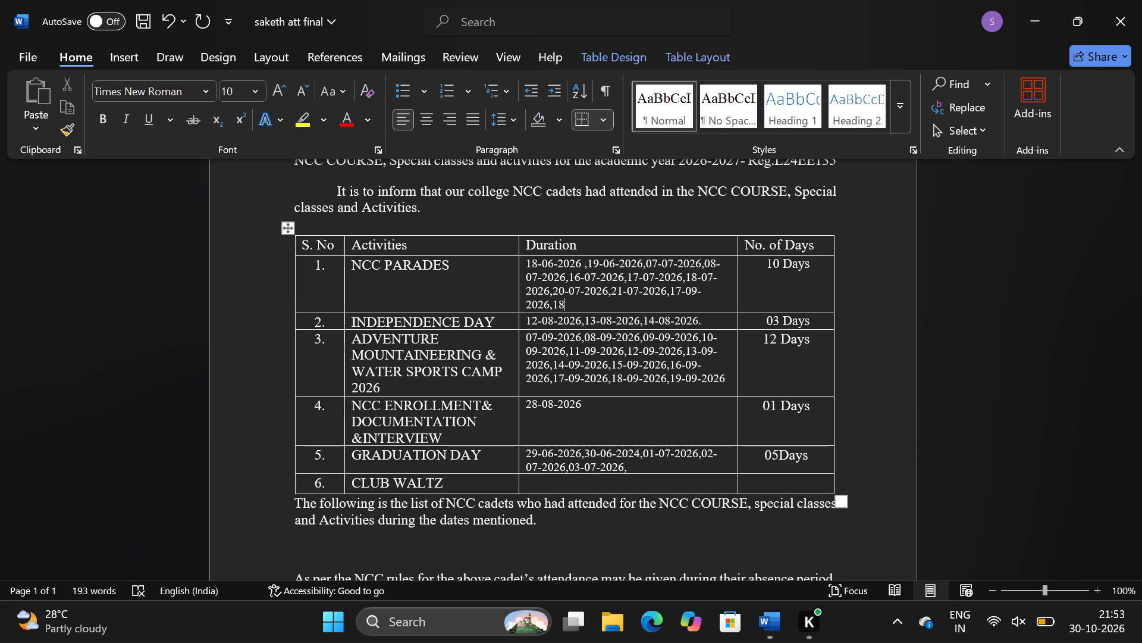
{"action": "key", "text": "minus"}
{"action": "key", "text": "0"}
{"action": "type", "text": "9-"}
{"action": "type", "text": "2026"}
Append the dates 21-09-2026 and 22-09-2026 to the NCC PARADES duration list, separated by commas.
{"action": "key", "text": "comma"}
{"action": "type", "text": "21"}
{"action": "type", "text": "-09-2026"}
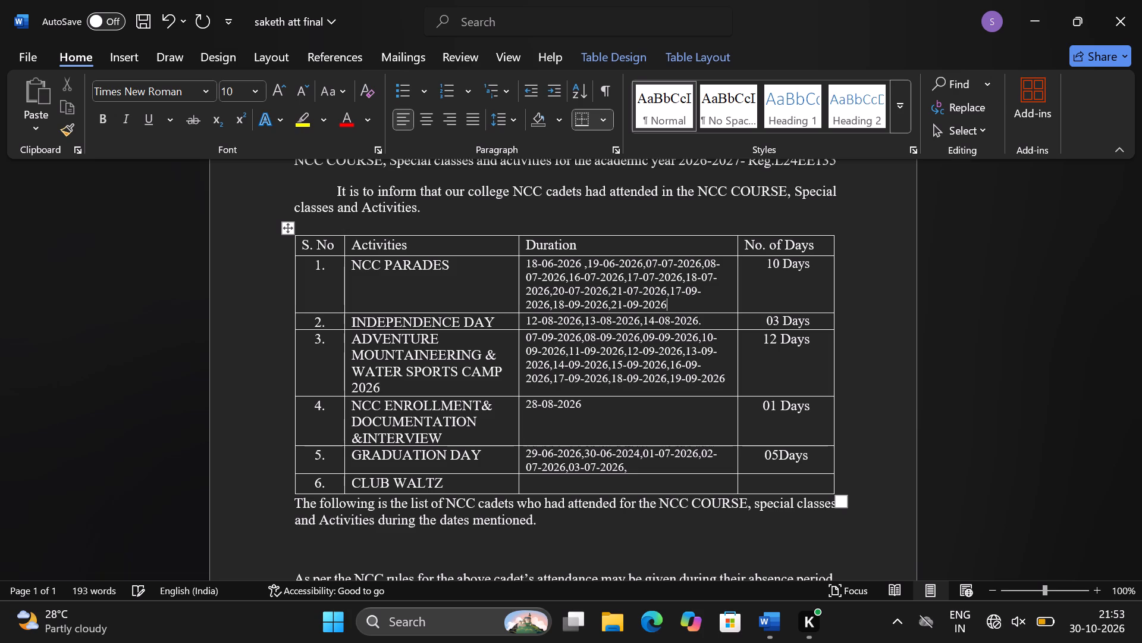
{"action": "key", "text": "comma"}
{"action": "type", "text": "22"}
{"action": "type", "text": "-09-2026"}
Append the date 01-10-2026 to the end of the NCC PARADES duration list, separated by a comma.
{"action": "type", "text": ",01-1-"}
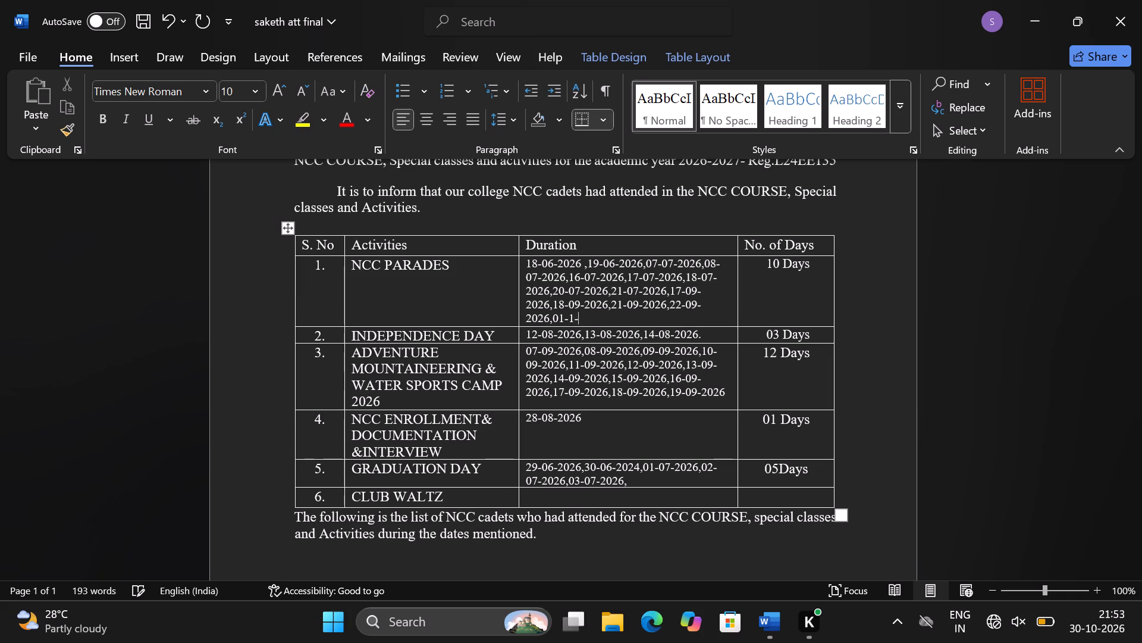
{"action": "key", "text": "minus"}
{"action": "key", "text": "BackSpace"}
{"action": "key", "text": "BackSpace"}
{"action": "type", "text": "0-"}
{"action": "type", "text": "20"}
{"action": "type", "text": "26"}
Append the date 03-10-2026 to the end of the NCC PARADES duration list, separated by a comma.
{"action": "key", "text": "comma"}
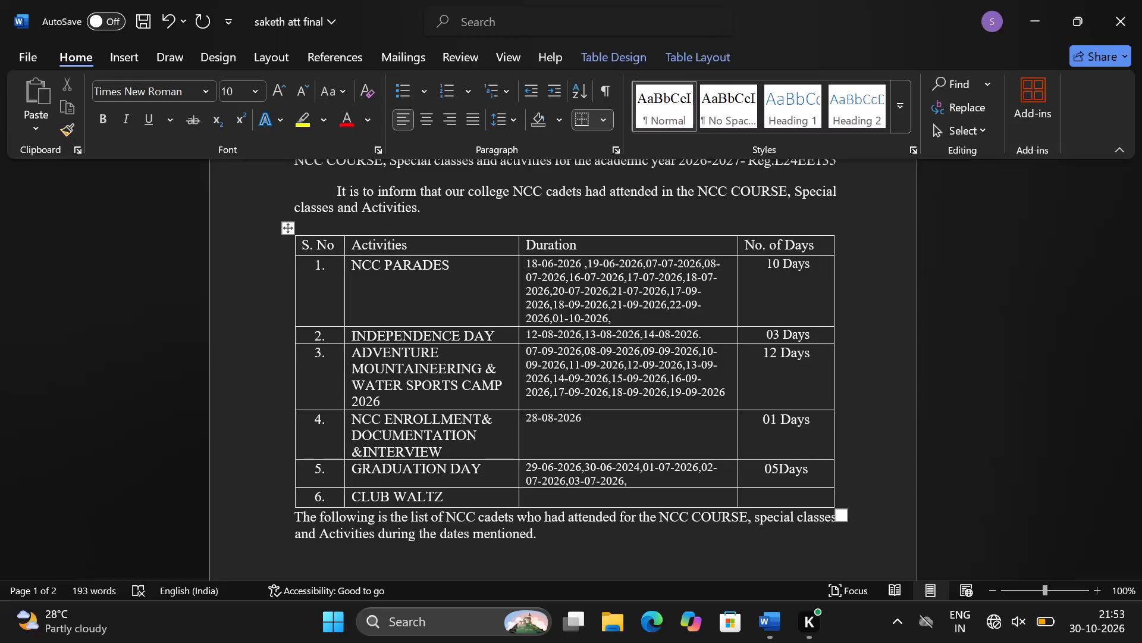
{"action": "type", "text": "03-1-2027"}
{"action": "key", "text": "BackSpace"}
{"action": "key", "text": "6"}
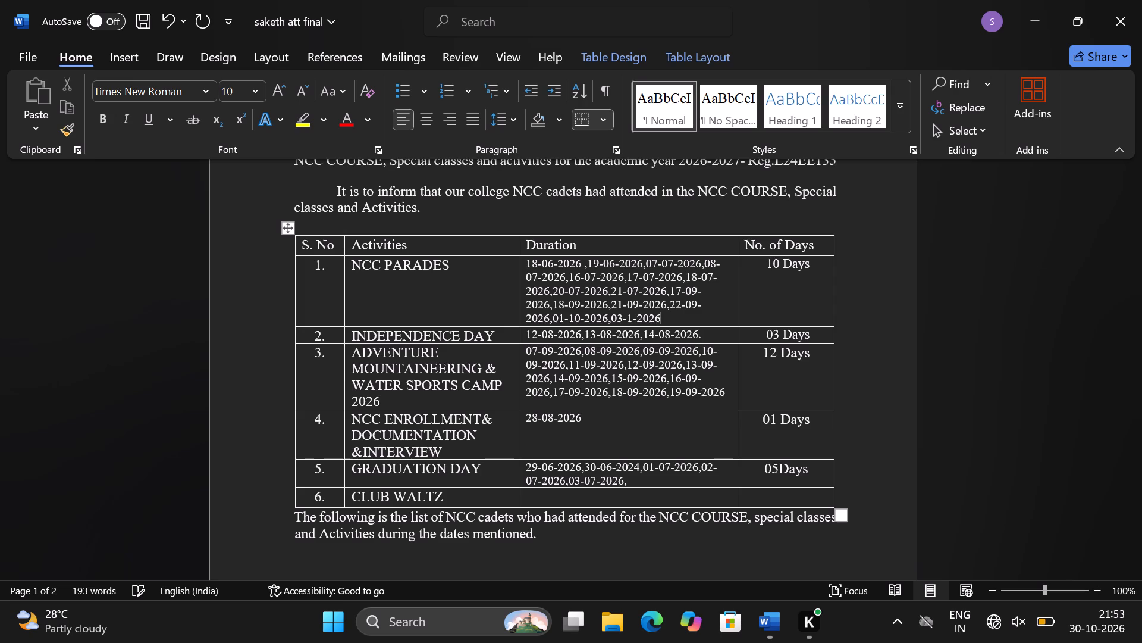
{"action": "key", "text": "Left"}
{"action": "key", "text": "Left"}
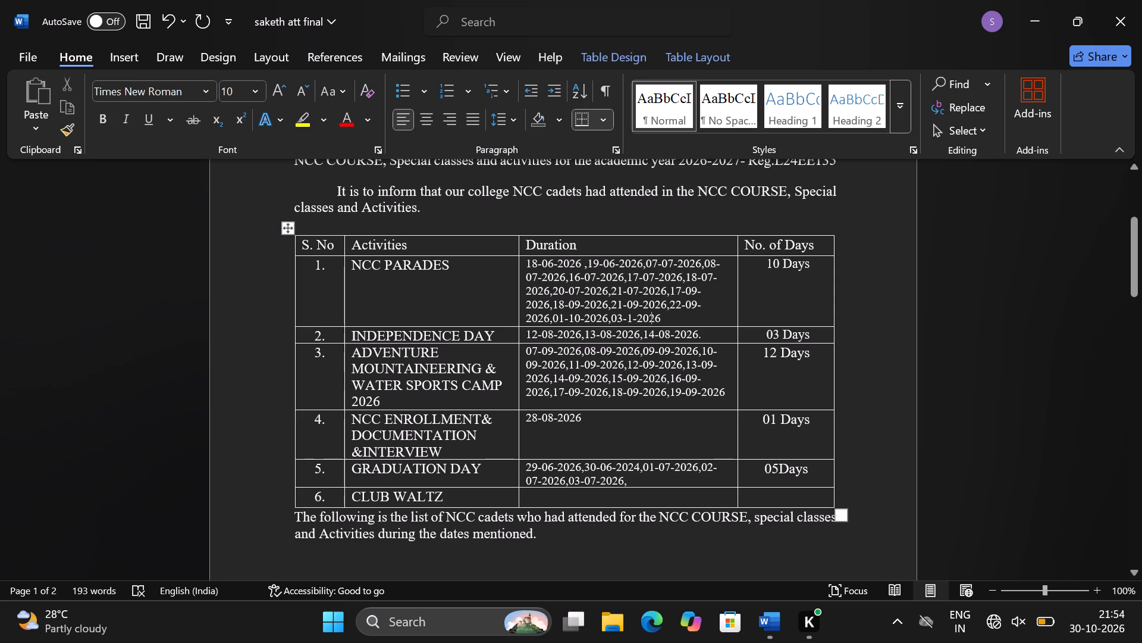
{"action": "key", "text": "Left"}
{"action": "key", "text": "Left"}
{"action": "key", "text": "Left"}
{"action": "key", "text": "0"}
{"action": "left_click", "coordinate": [682, 321]}
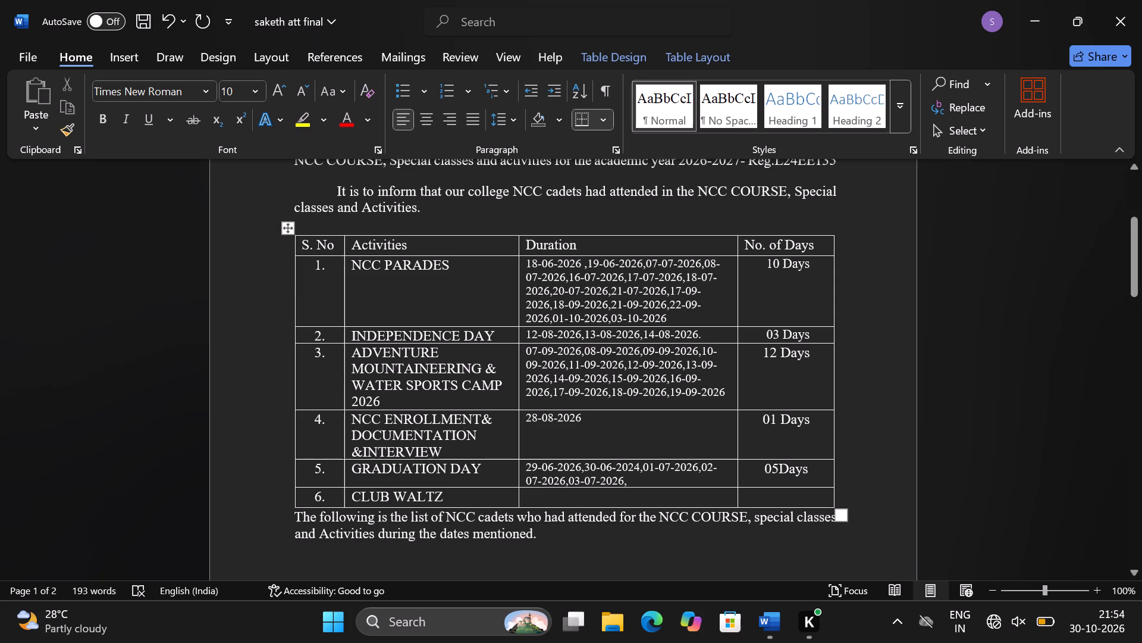
Set the No. of Days entry for NCC PARADES to 14 Days.
{"action": "left_click", "coordinate": [783, 270]}
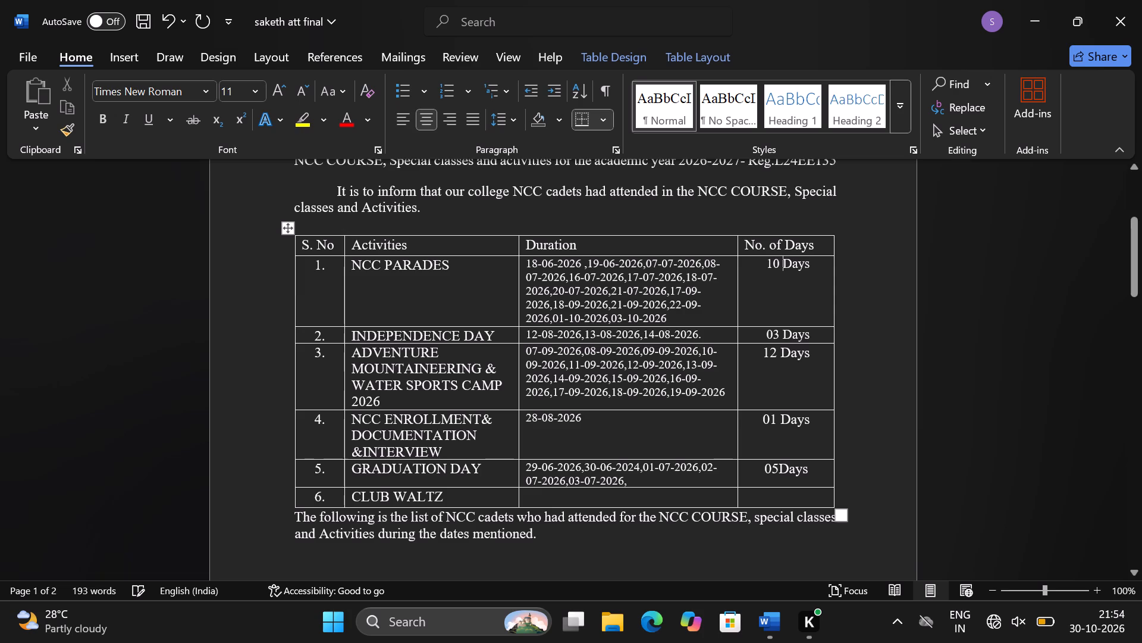
{"action": "key", "text": "BackSpace"}
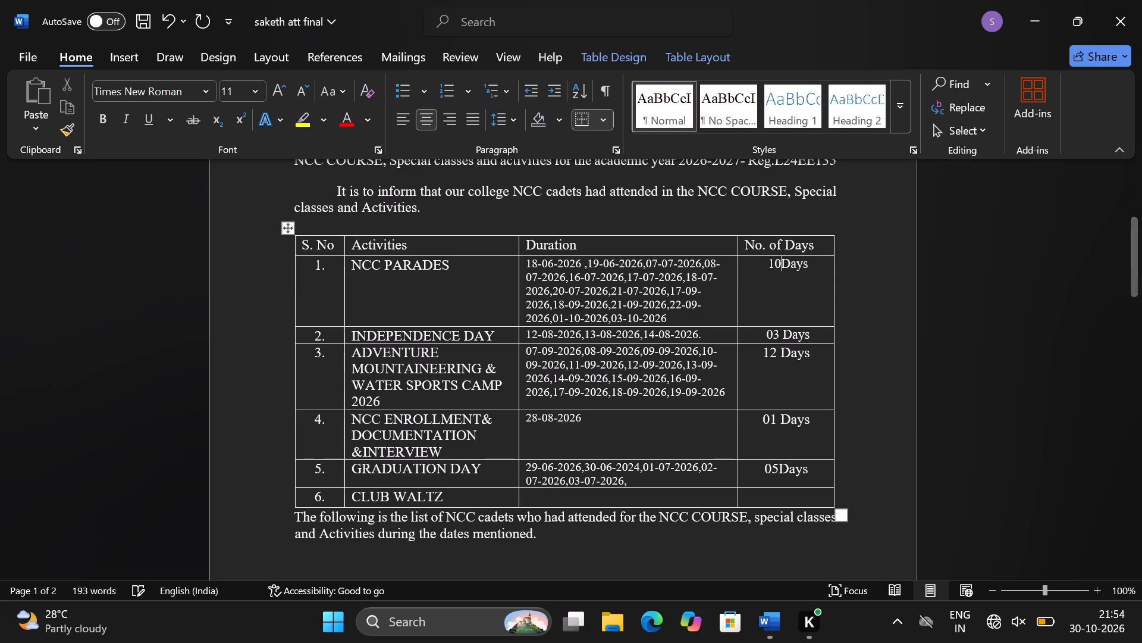
{"action": "key", "text": "BackSpace"}
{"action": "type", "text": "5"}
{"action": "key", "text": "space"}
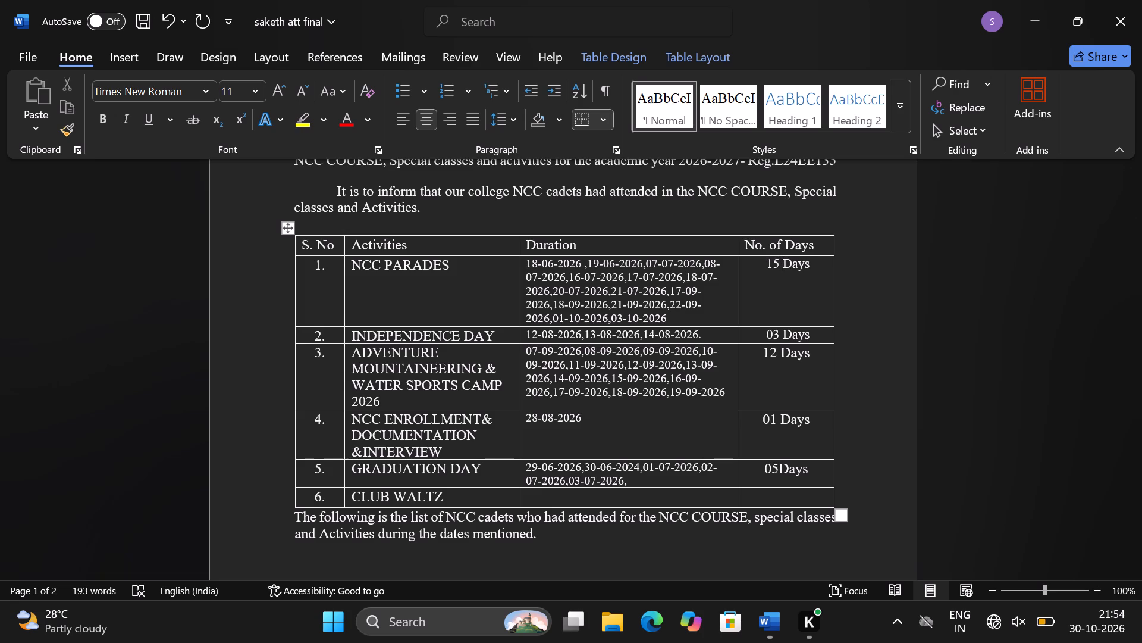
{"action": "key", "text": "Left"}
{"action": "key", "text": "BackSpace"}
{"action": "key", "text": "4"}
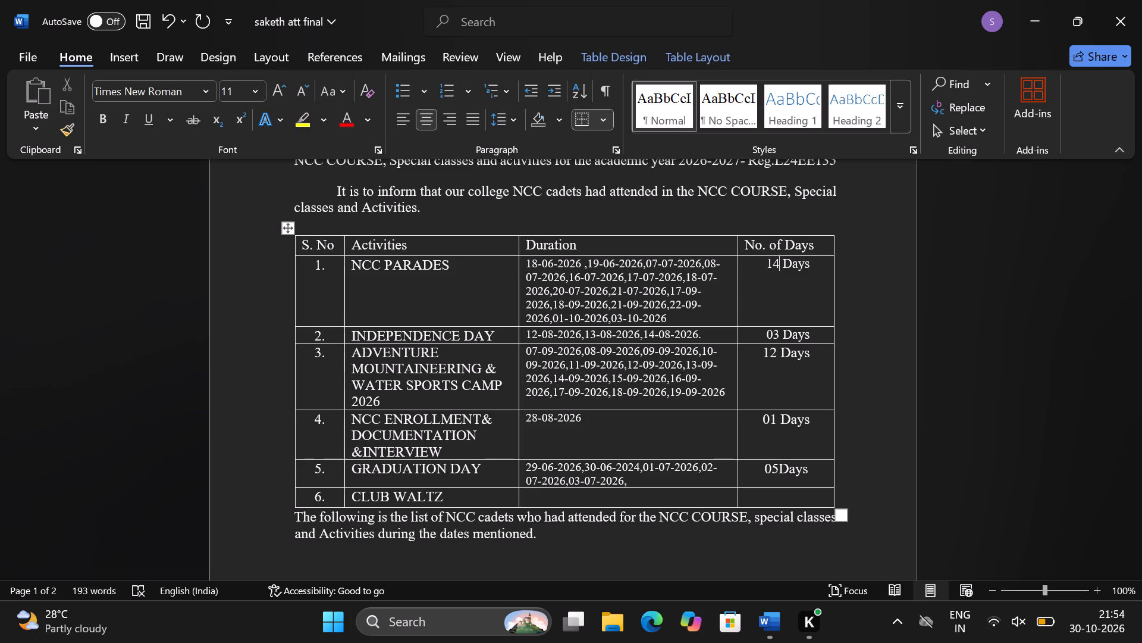
Save the letter.
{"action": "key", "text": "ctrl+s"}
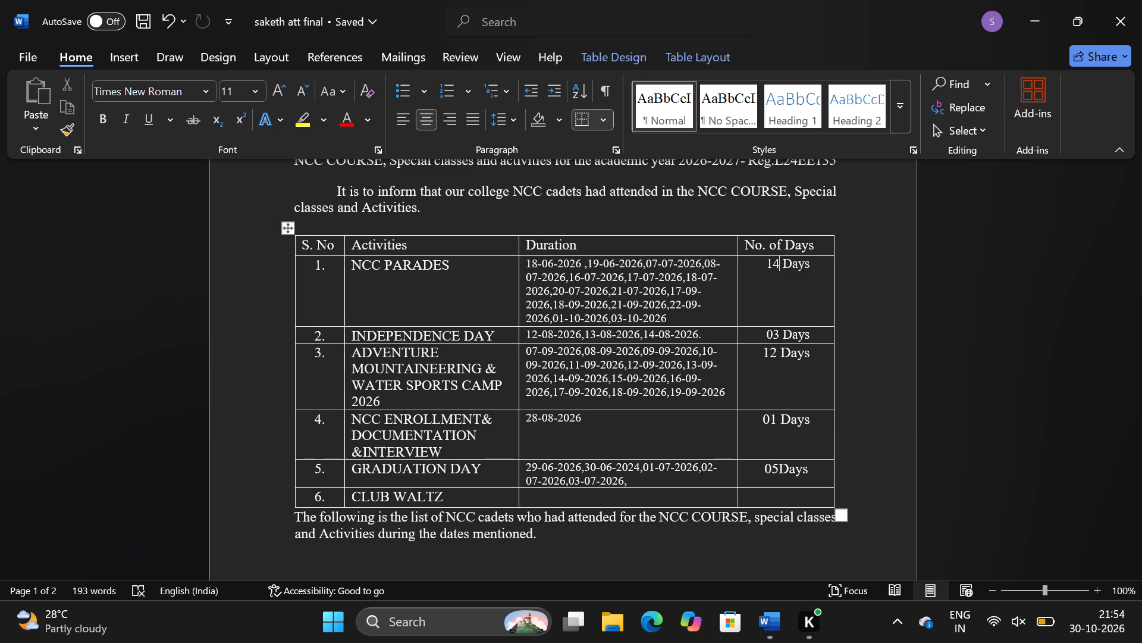
Delete the INDEPENDENCE DAY row from the activities table.
{"action": "left_click", "coordinate": [752, 333]}
{"action": "right_click", "coordinate": [752, 333]}
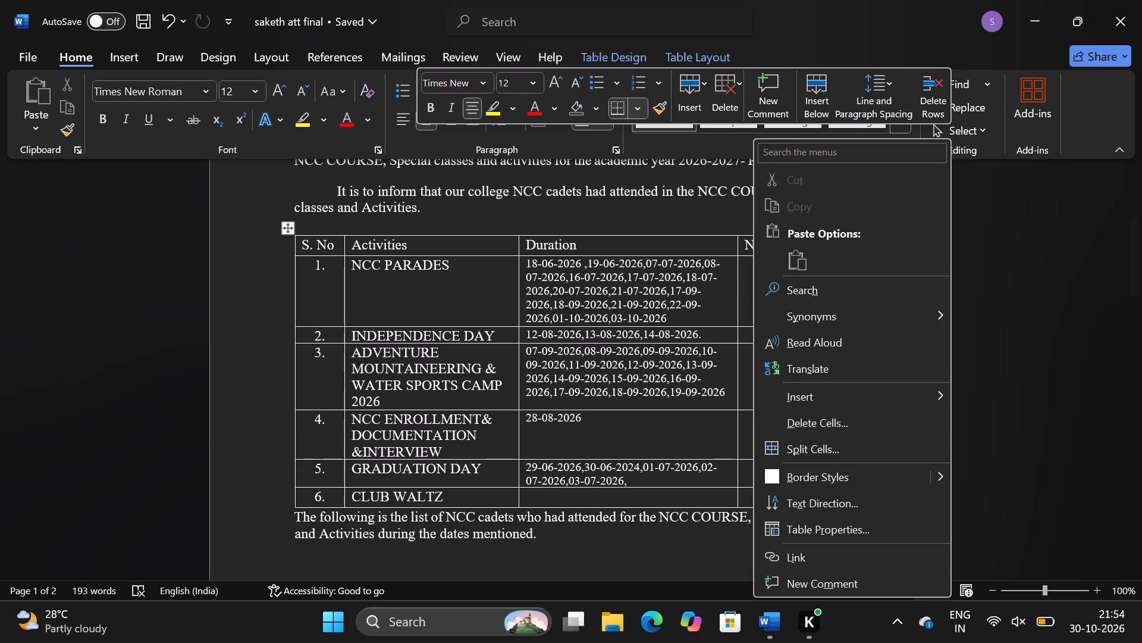
{"action": "left_click", "coordinate": [927, 104]}
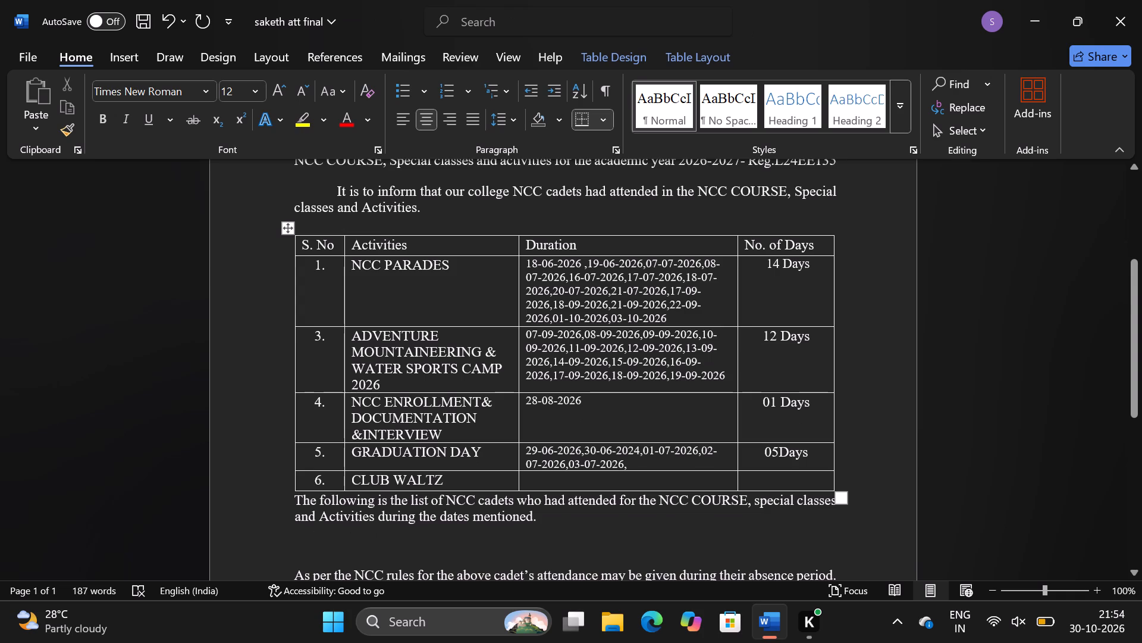
Renumber the ADVENTURE MOUNTAINEERING & WATER SPORTS CAMP row as 2 in the S. No column.
{"action": "key", "text": "Delete"}
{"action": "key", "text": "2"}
Change the first date in the ADVENTURE MOUNTAINEERING & WATER SPORTS CAMP duration list to 03-08-2026.
{"action": "left_click", "coordinate": [536, 329]}
{"action": "key", "text": "BackSpace"}
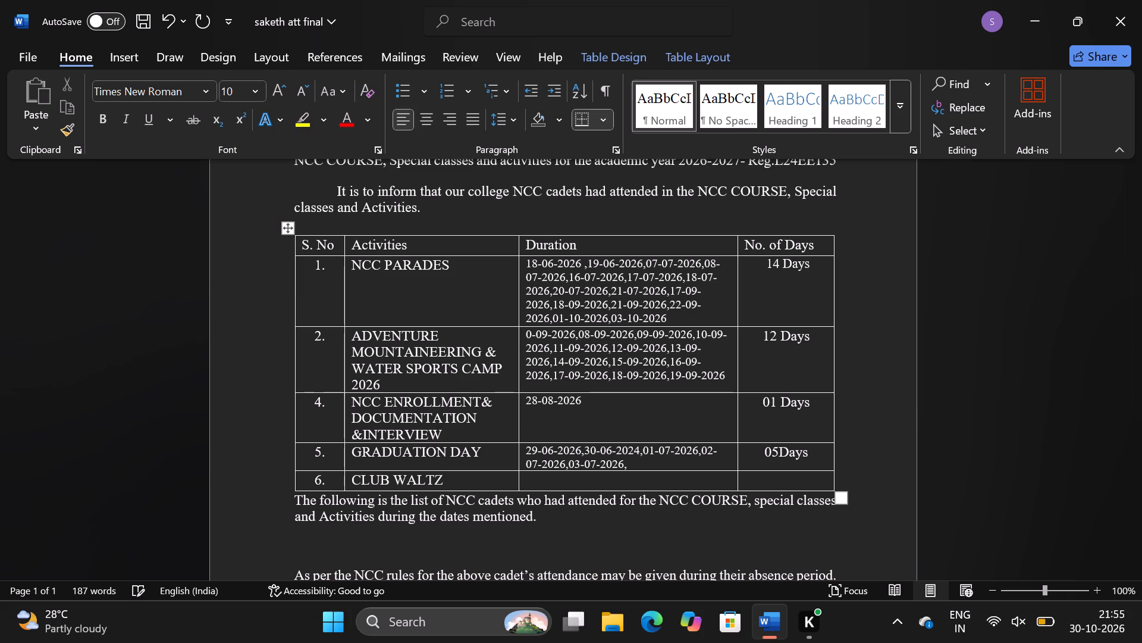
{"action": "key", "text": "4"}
{"action": "key", "text": "Right"}
{"action": "key", "text": "Right"}
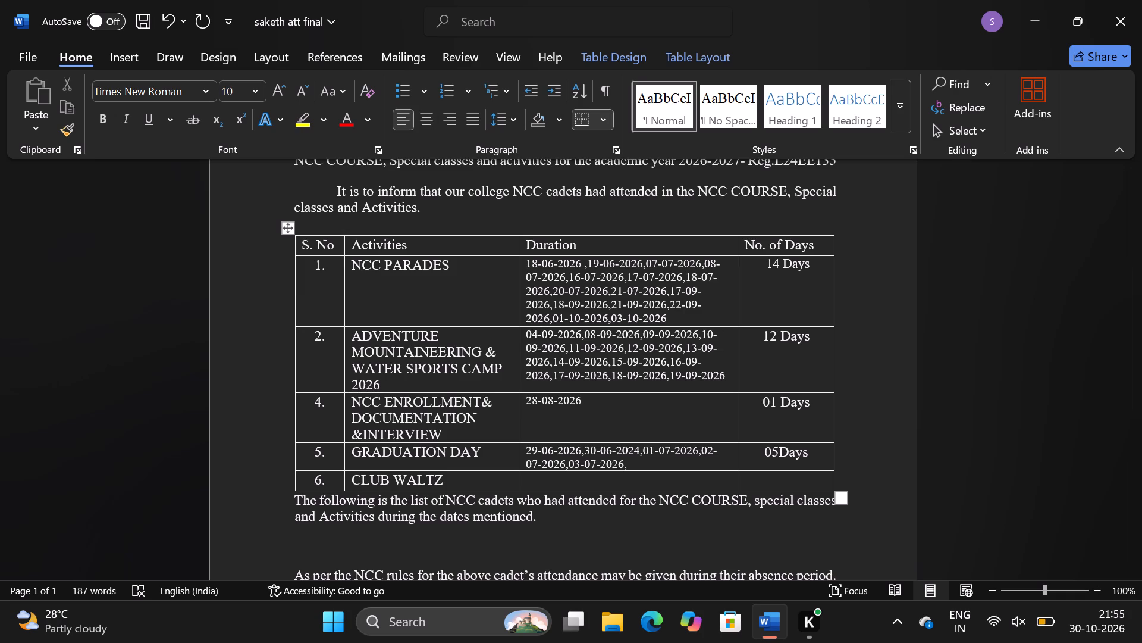
{"action": "key", "text": "Right"}
{"action": "key", "text": "BackSpace"}
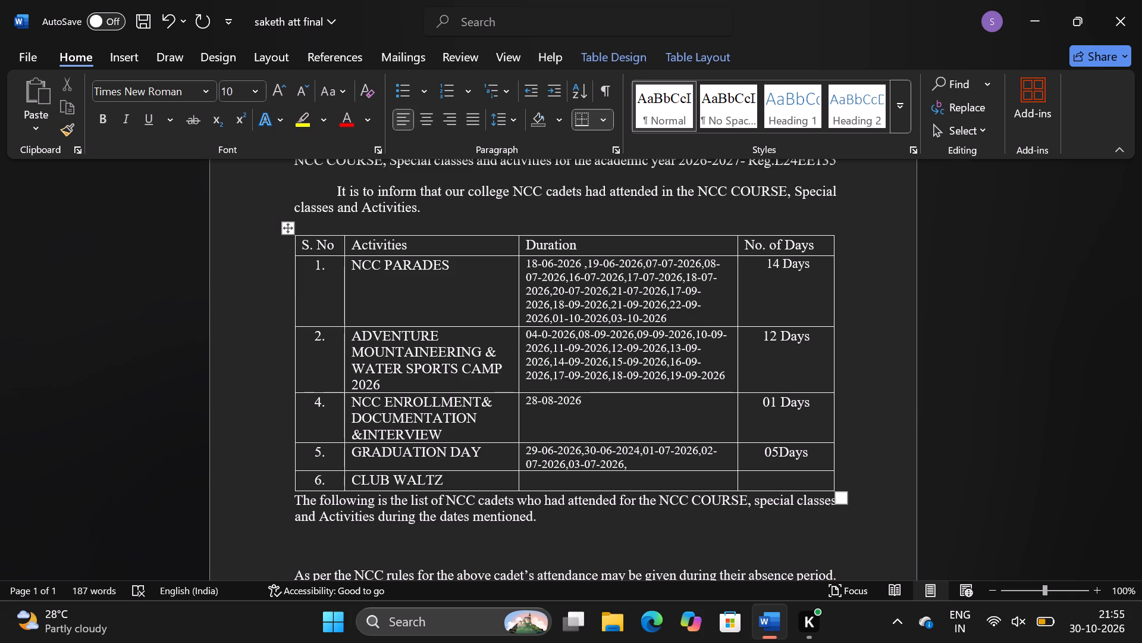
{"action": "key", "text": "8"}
{"action": "key", "text": "Left"}
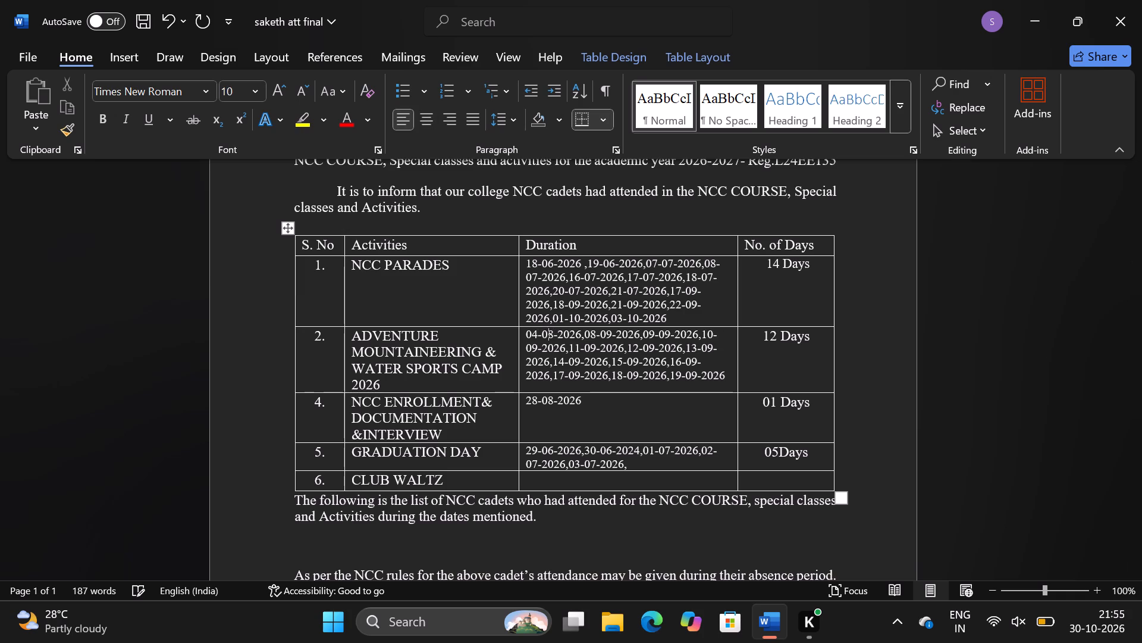
{"action": "key", "text": "Left"}
{"action": "key", "text": "Left"}
{"action": "key", "text": "BackSpace"}
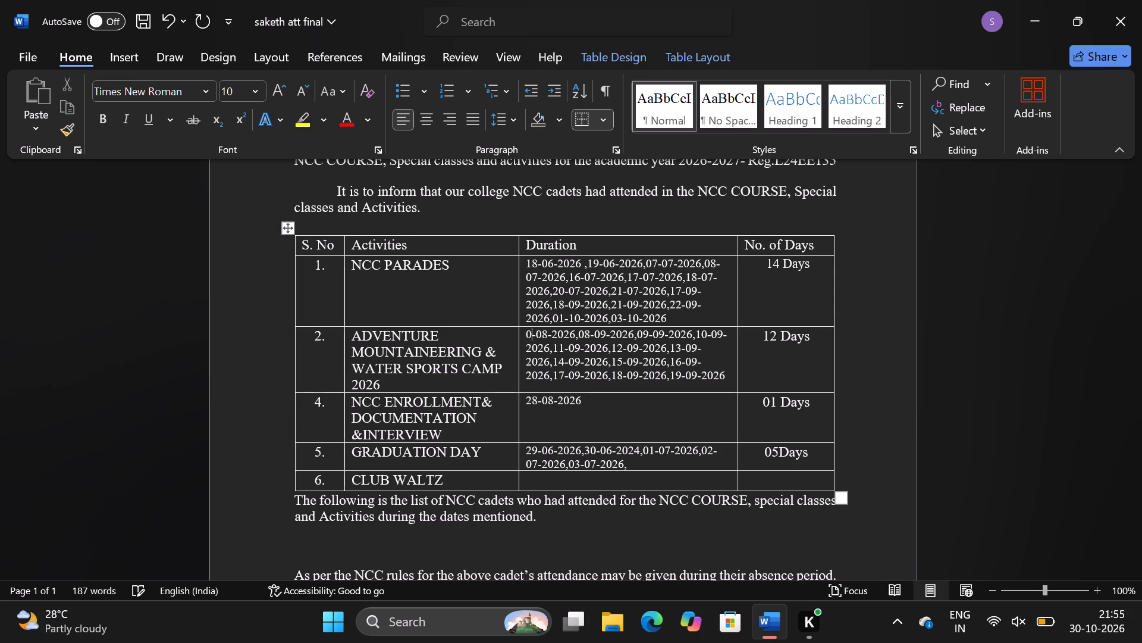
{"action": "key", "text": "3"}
Change the second date in the ADVENTURE MOUNTAINEERING & WATER SPORTS CAMP duration list to 04-08-2026.
{"action": "key", "text": "Right"}
{"action": "key", "text": "Right"}
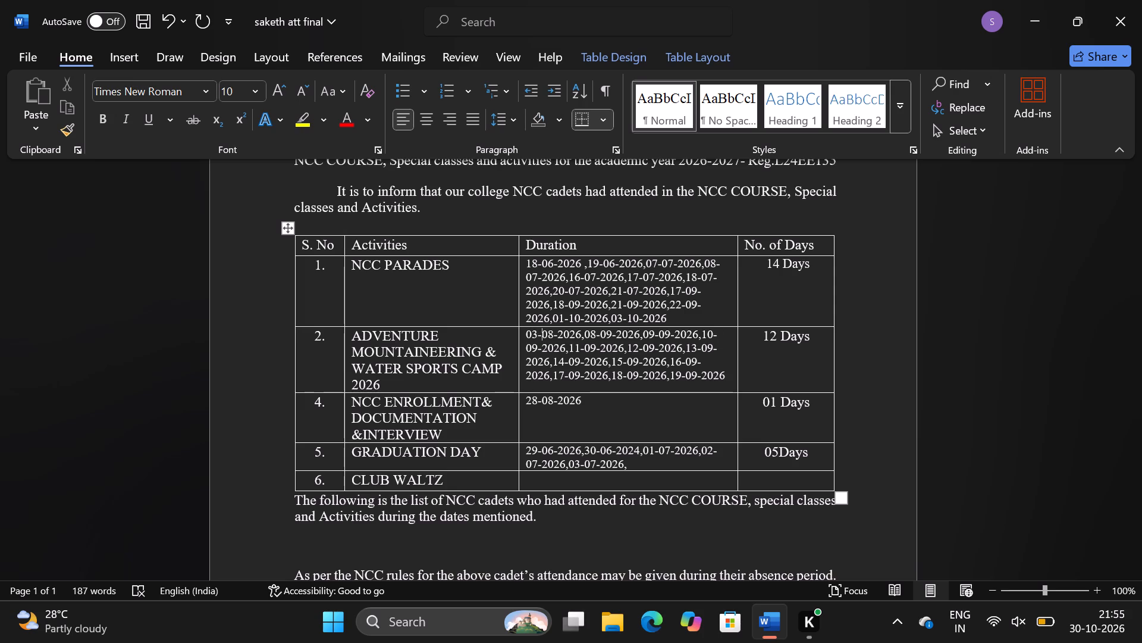
{"action": "key", "text": "Right"}
{"action": "key", "text": "Right"}
{"action": "key", "text": "Right"}
{"action": "key", "text": "Right"}
{"action": "key", "text": "Right"}
{"action": "key", "text": "Right"}
{"action": "key", "text": "Right"}
{"action": "key", "text": "Right"}
{"action": "key", "text": "Delete"}
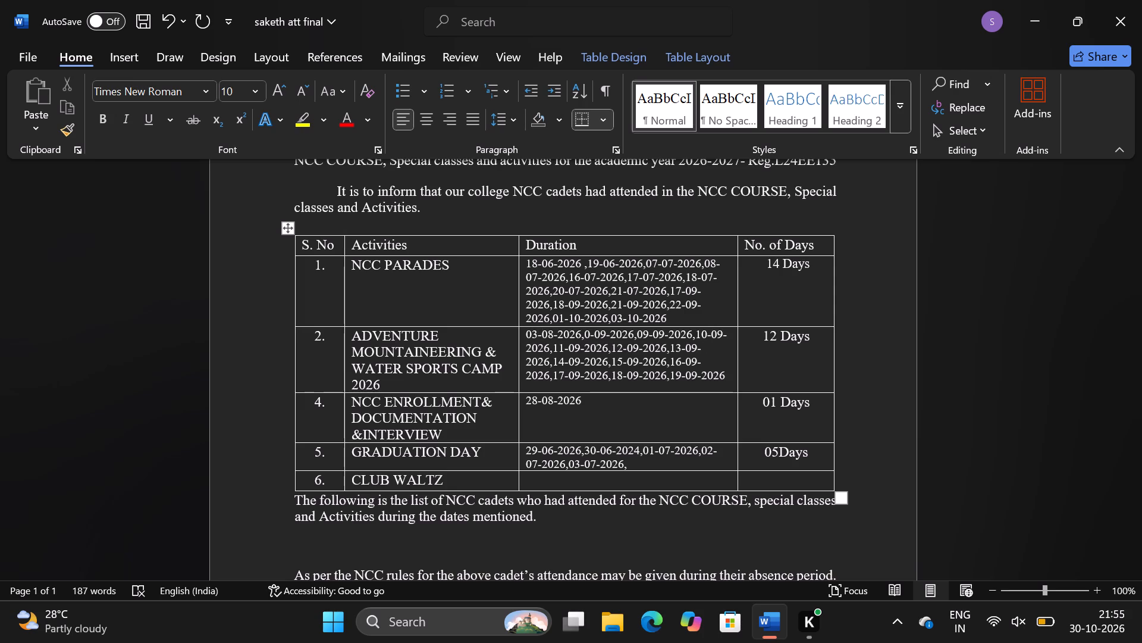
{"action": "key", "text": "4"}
{"action": "key", "text": "Right"}
{"action": "key", "text": "Right"}
{"action": "key", "text": "Right"}
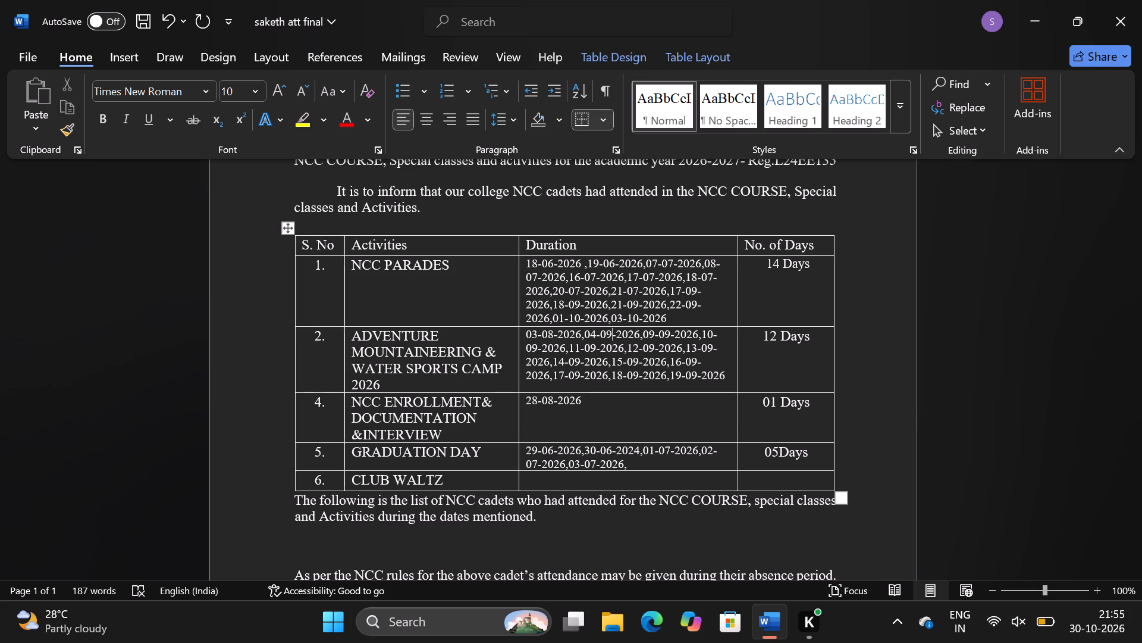
{"action": "key", "text": "BackSpace"}
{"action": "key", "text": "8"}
Change the third date in the ADVENTURE MOUNTAINEERING & WATER SPORTS CAMP duration list to 05-08-2026.
{"action": "key", "text": "Right"}
{"action": "key", "text": "Right"}
{"action": "key", "text": "Right"}
{"action": "key", "text": "Right"}
{"action": "key", "text": "Right"}
{"action": "key", "text": "Right"}
{"action": "key", "text": "Right"}
{"action": "key", "text": "Right"}
{"action": "key", "text": "BackSpace"}
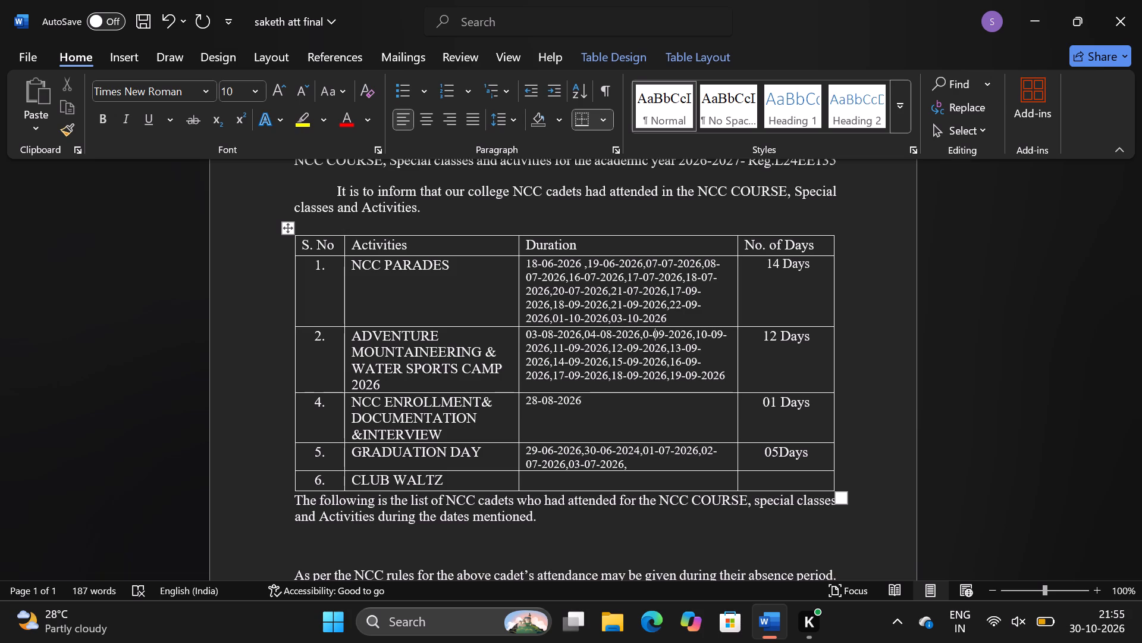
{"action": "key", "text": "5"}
{"action": "key", "text": "Right"}
{"action": "key", "text": "Right"}
{"action": "key", "text": "Right"}
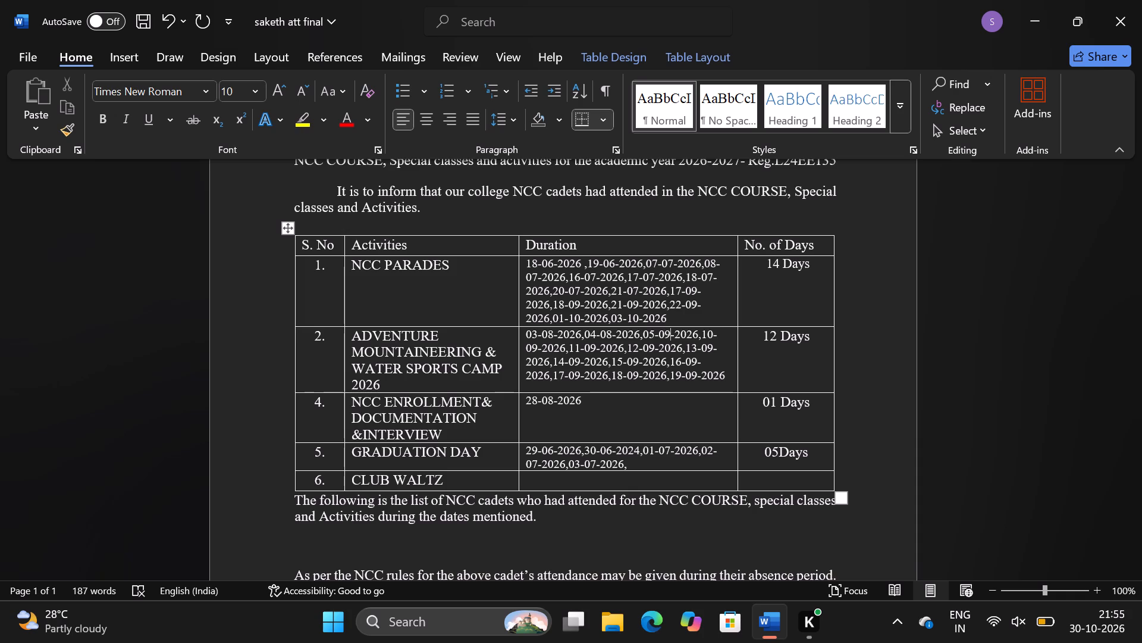
{"action": "key", "text": "BackSpace"}
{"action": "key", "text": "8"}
Change the fourth date in the ADVENTURE MOUNTAINEERING & WATER SPORTS CAMP duration list to 06-08-2026.
{"action": "key", "text": "Right"}
{"action": "key", "text": "Right"}
{"action": "key", "text": "Right"}
{"action": "key", "text": "Right"}
{"action": "key", "text": "Right"}
{"action": "key", "text": "Right"}
{"action": "key", "text": "Delete"}
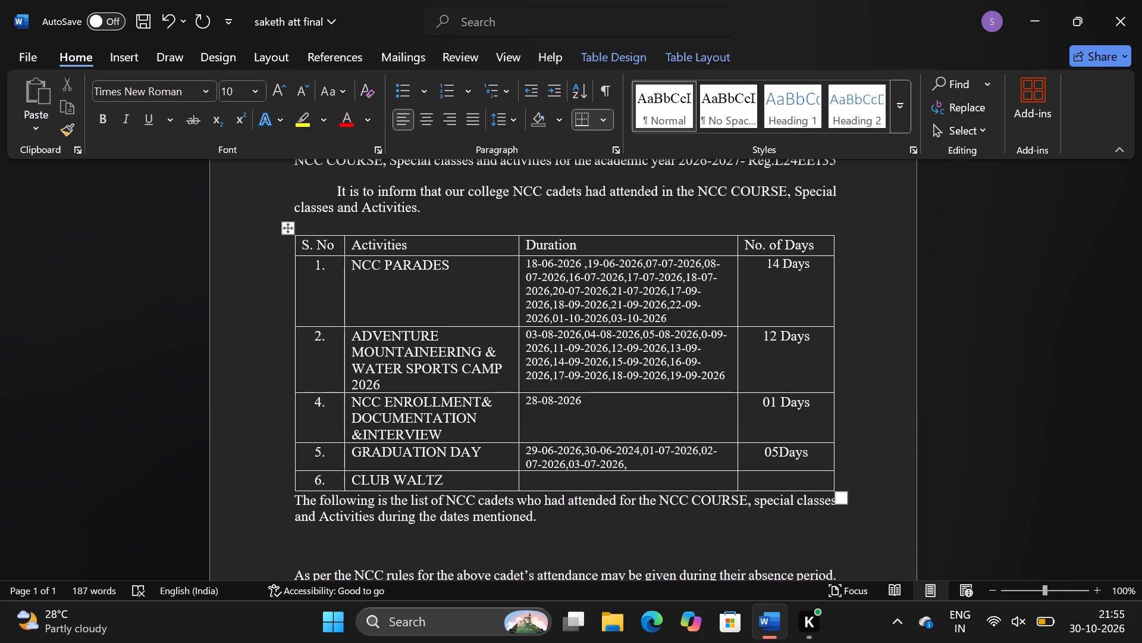
{"action": "key", "text": "Delete"}
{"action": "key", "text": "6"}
{"action": "key", "text": "Right"}
{"action": "key", "text": "Right"}
{"action": "key", "text": "Delete"}
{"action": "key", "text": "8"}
{"action": "key", "text": "Left"}
{"action": "key", "text": "Left"}
{"action": "key", "text": "Left"}
{"action": "key", "text": "Left"}
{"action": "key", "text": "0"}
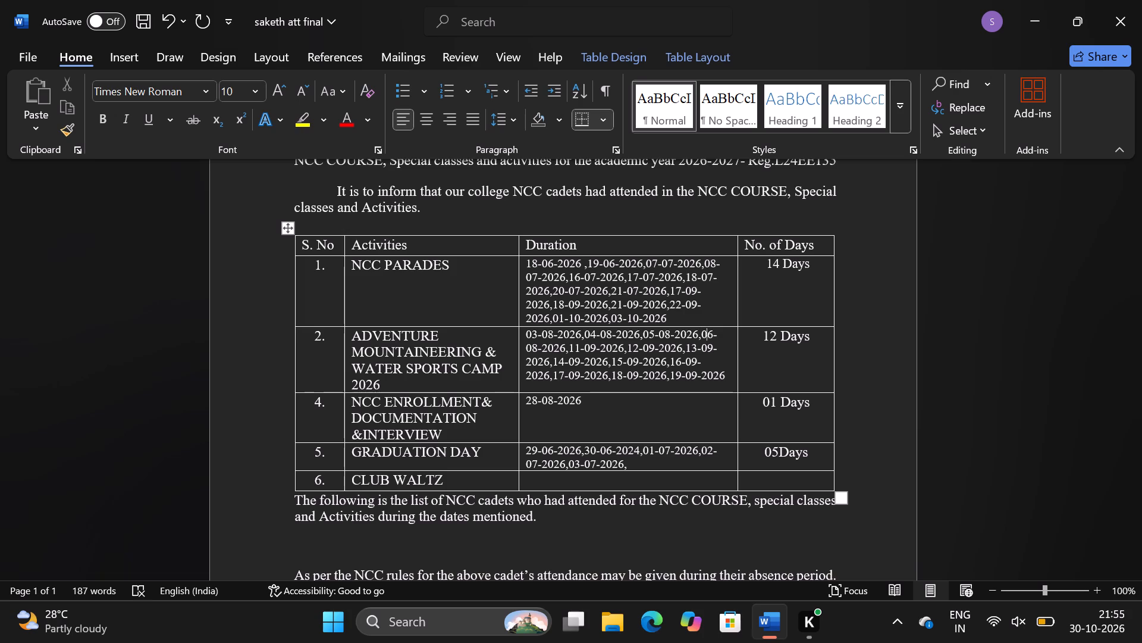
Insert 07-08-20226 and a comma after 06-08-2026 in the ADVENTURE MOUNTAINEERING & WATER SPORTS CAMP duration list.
{"action": "key", "text": "Right"}
{"action": "key", "text": "Right"}
{"action": "key", "text": "Right"}
{"action": "key", "text": "Right"}
{"action": "key", "text": "Right"}
{"action": "key", "text": "Right"}
{"action": "key", "text": "Right"}
{"action": "key", "text": "Right"}
{"action": "key", "text": "Right"}
{"action": "key", "text": "Right"}
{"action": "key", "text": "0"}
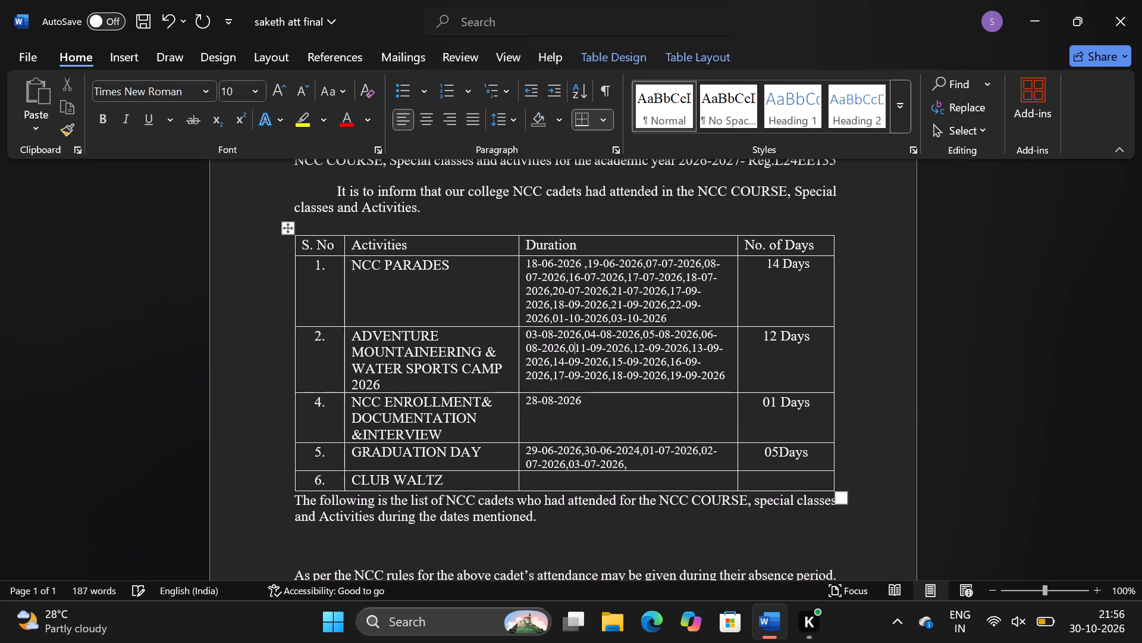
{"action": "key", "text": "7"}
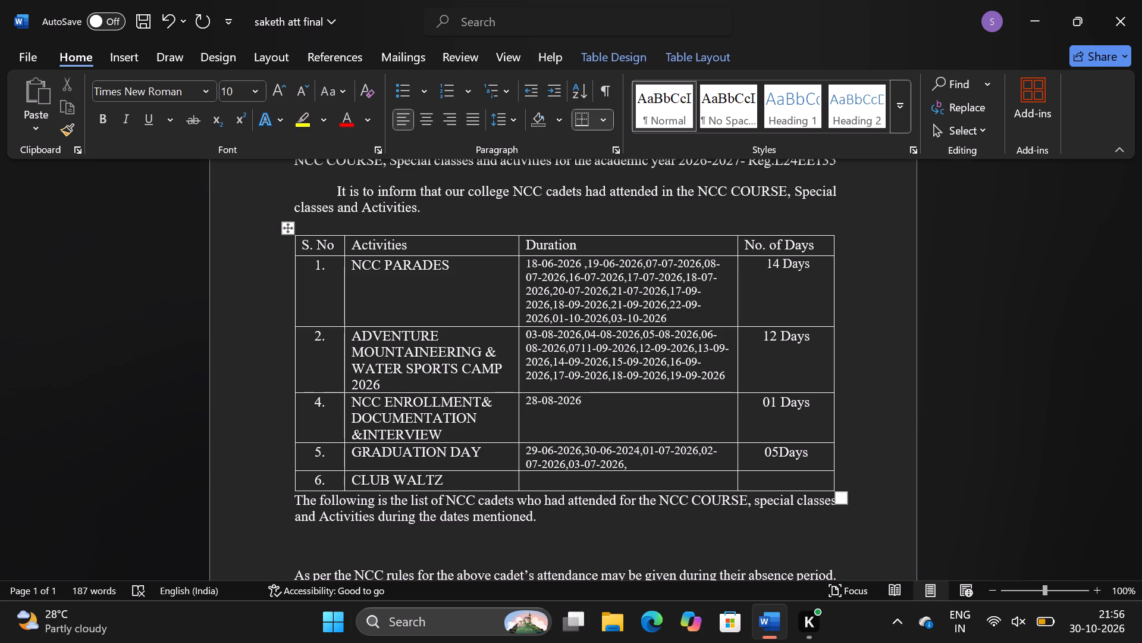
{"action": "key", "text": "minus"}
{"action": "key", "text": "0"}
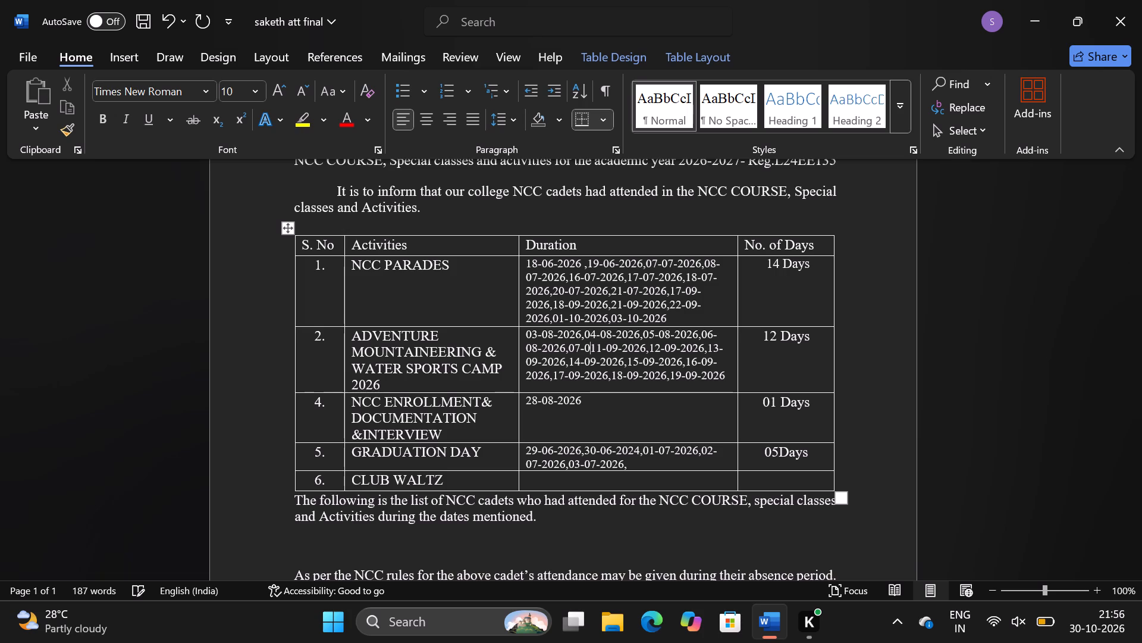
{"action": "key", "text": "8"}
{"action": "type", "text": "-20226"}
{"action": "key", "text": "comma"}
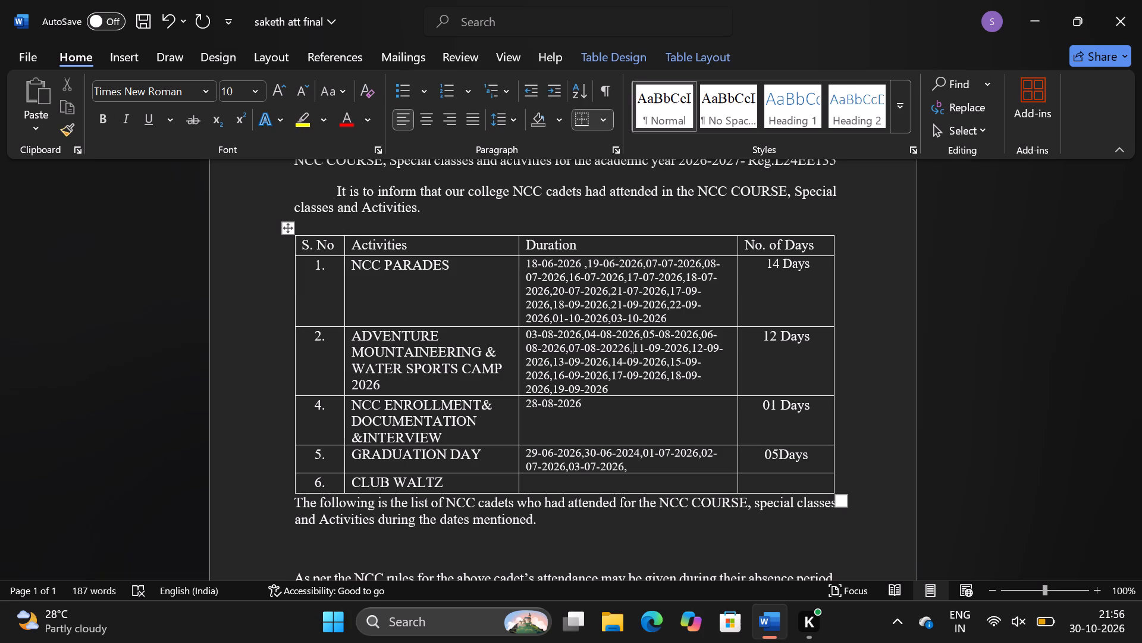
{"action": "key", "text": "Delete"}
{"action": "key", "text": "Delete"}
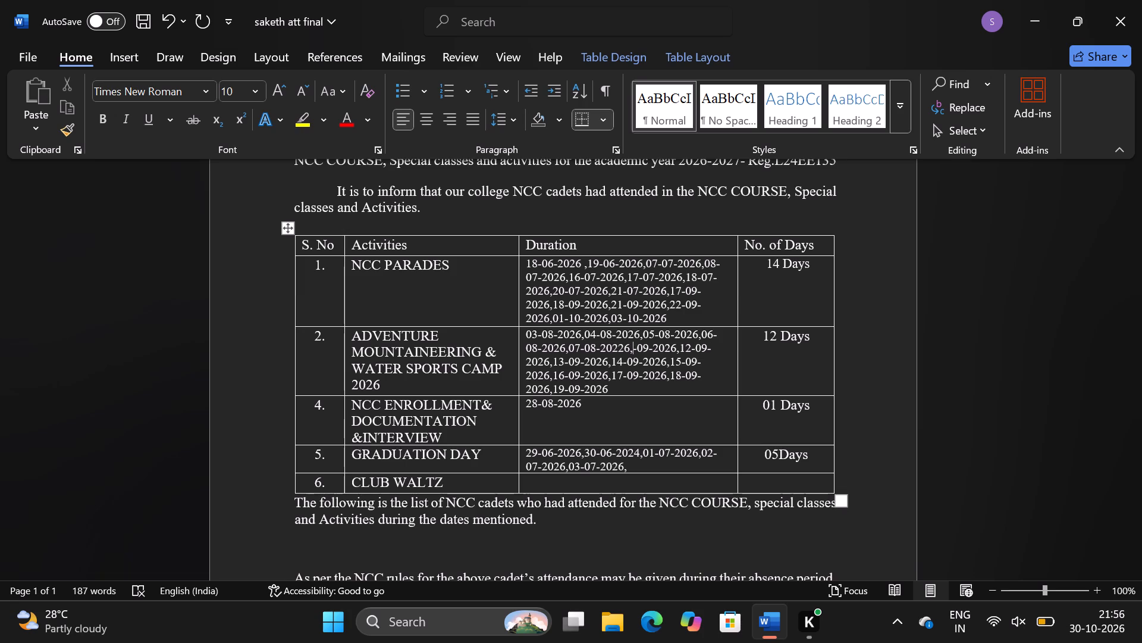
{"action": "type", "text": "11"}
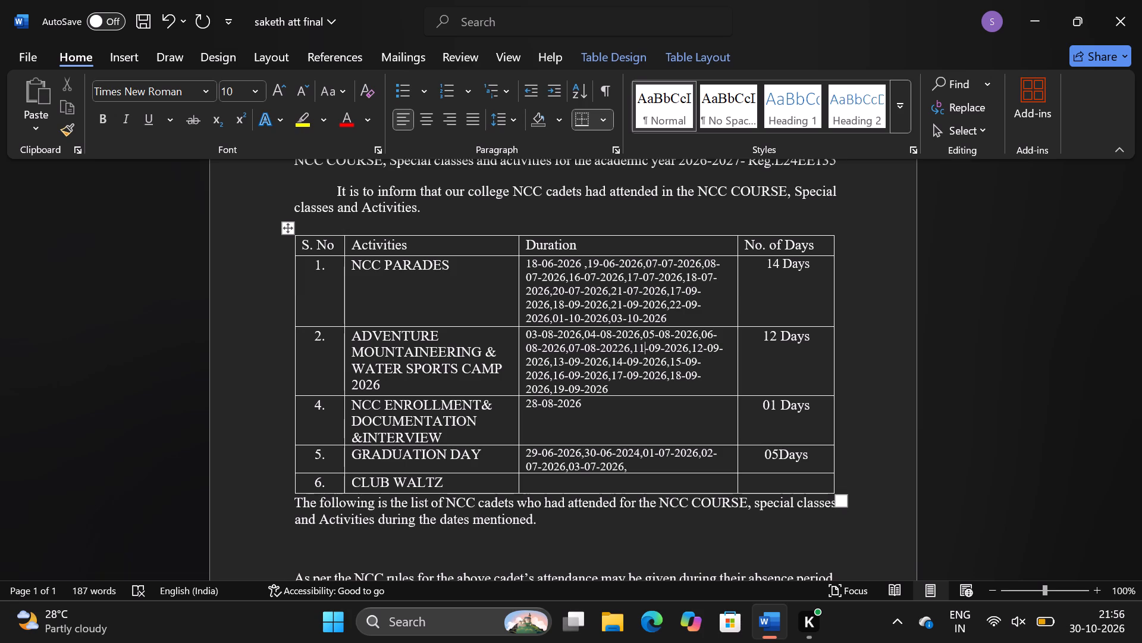
Insert 08-08-2026 and a comma before 11-09-2026 in the ADVENTURE MOUNTAINEERING & WATER SPORTS CAMP duration list.
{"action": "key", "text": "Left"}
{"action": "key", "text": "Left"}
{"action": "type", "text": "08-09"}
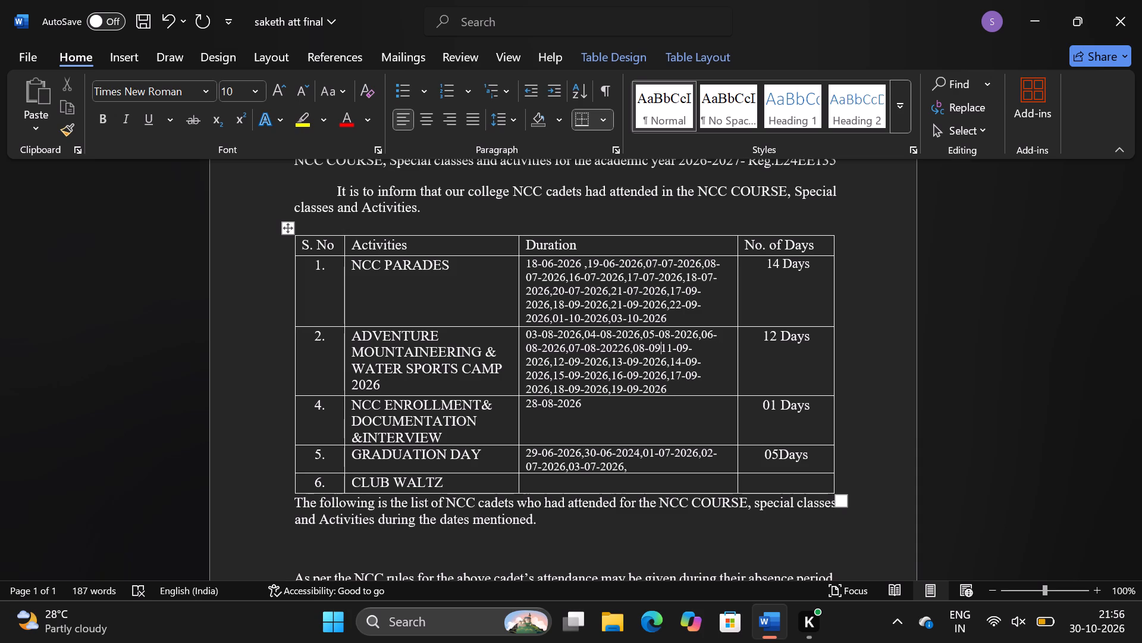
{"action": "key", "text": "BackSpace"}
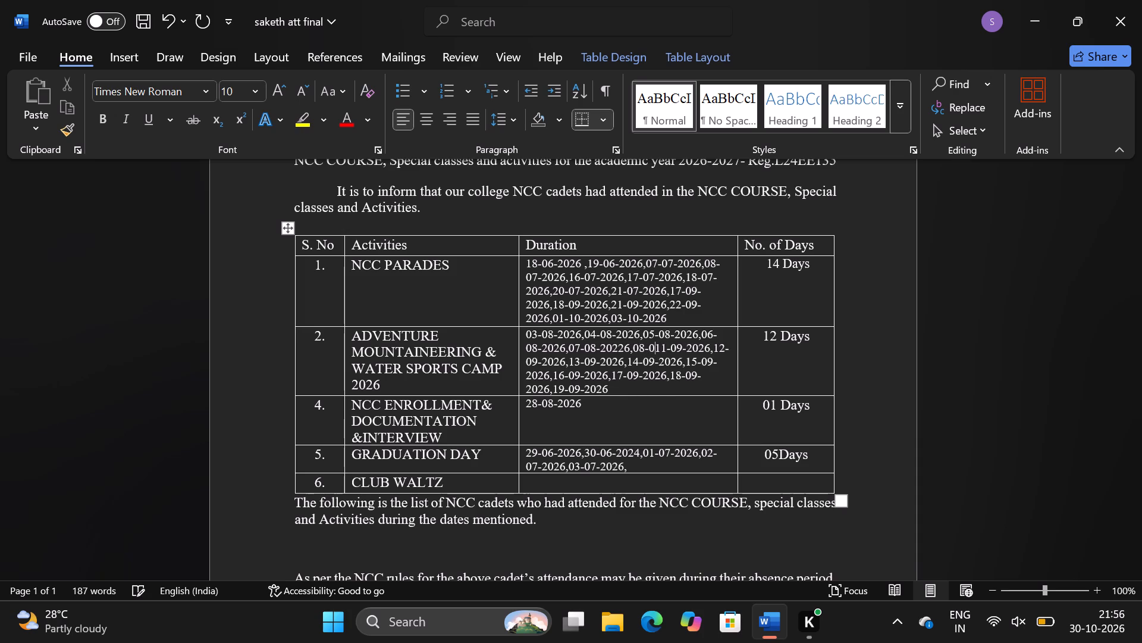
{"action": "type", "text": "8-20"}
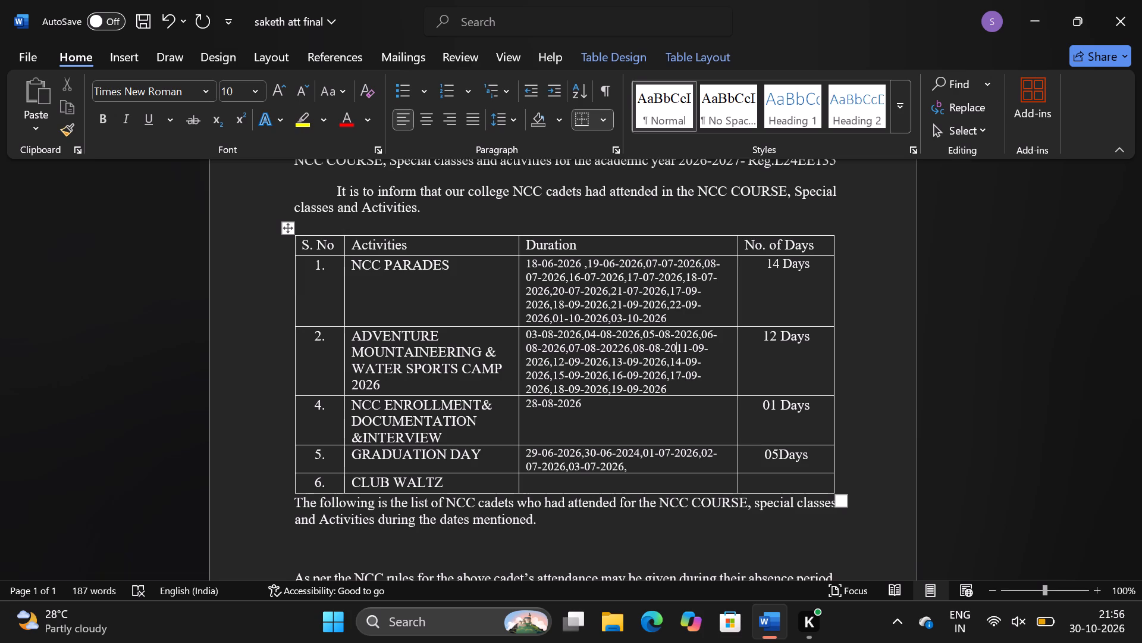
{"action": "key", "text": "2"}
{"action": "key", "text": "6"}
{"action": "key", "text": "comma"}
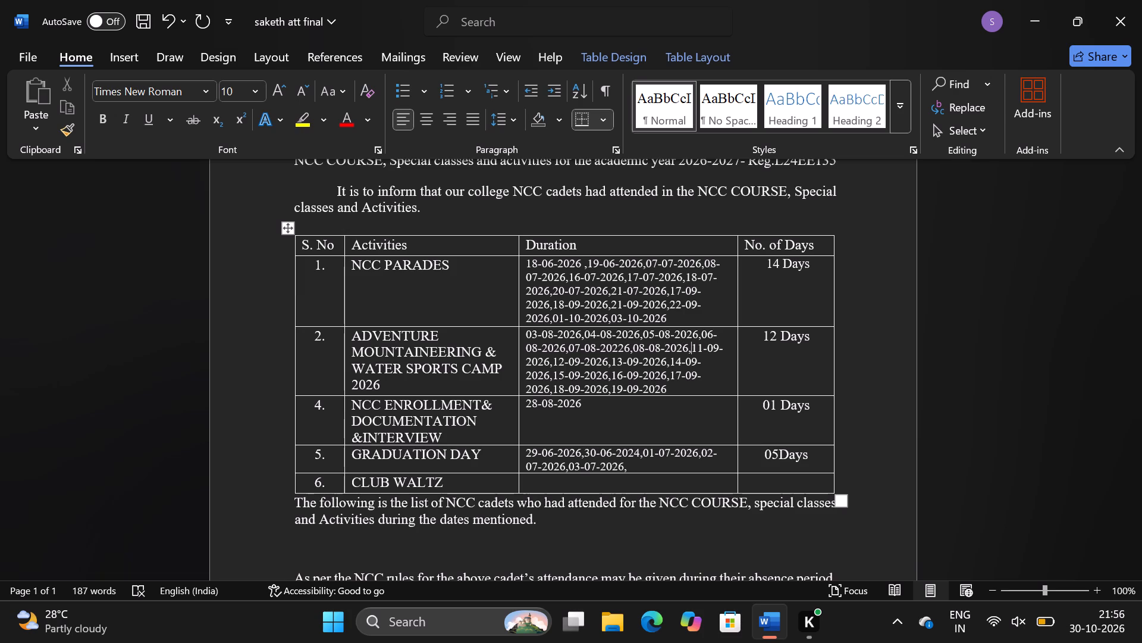
Insert 09-08-2026 and a comma after 08-08-2026 in the ADVENTURE MOUNTAINEERING & WATER SPORTS CAMP duration list.
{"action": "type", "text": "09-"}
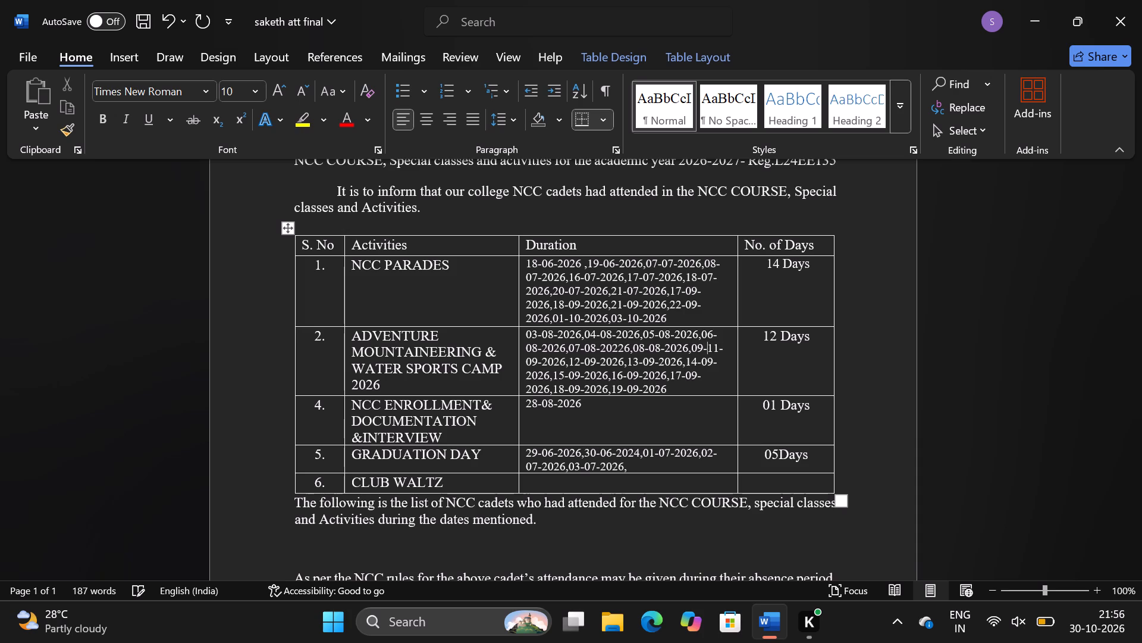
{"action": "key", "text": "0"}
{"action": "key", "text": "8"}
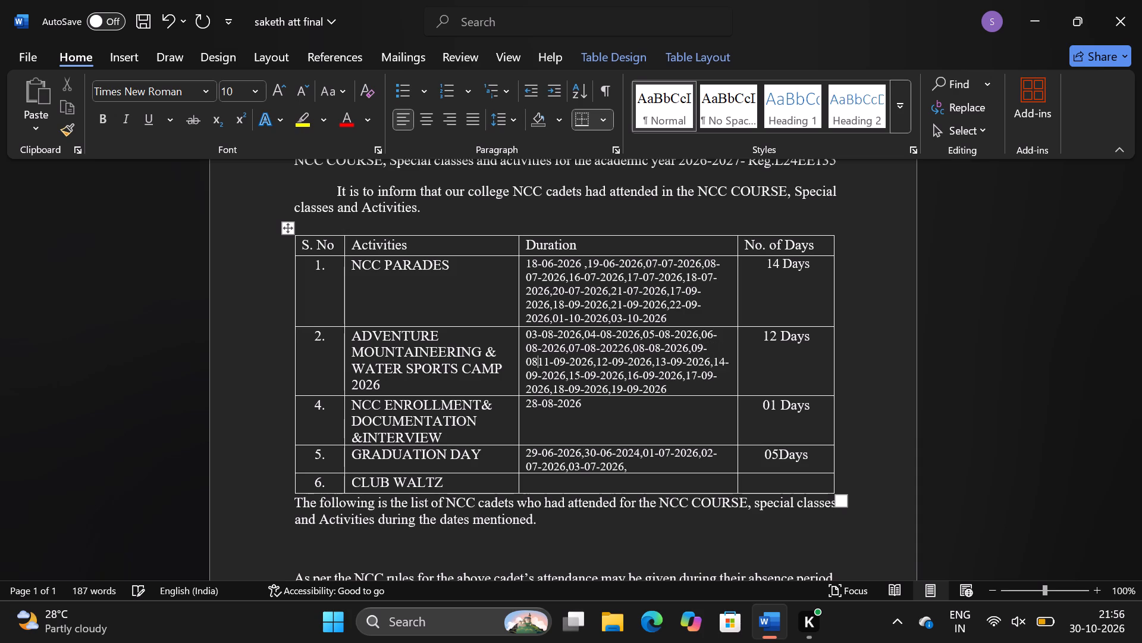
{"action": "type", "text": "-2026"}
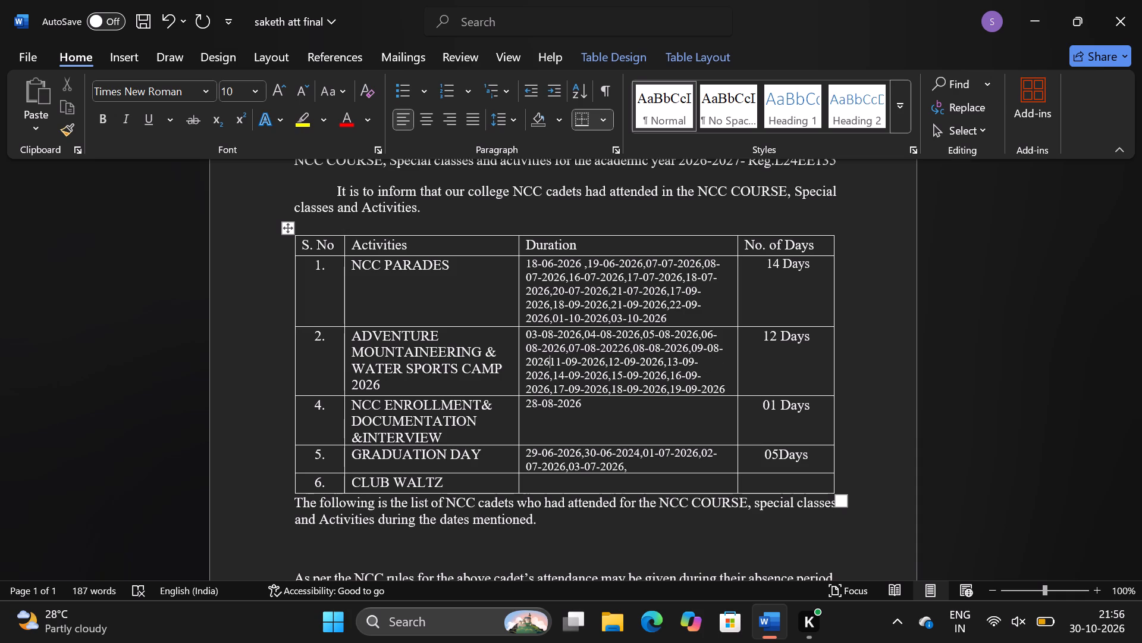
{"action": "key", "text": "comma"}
Insert 10-08-2026 and a comma after 09-08-2026 in the ADVENTURE MOUNTAINEERING & WATER SPORTS CAMP duration list.
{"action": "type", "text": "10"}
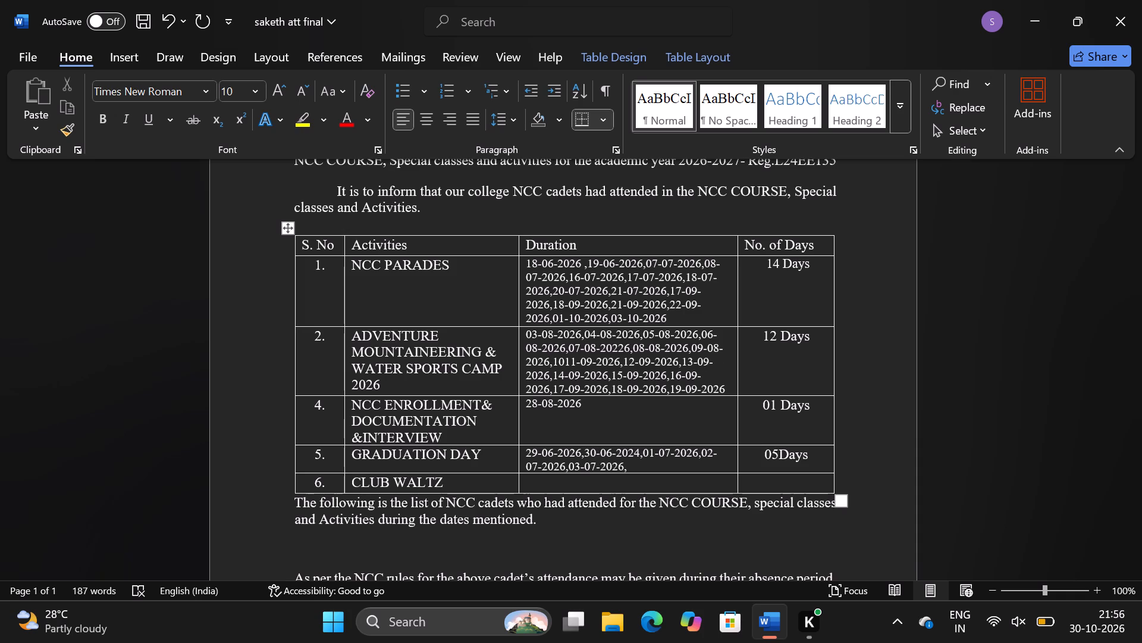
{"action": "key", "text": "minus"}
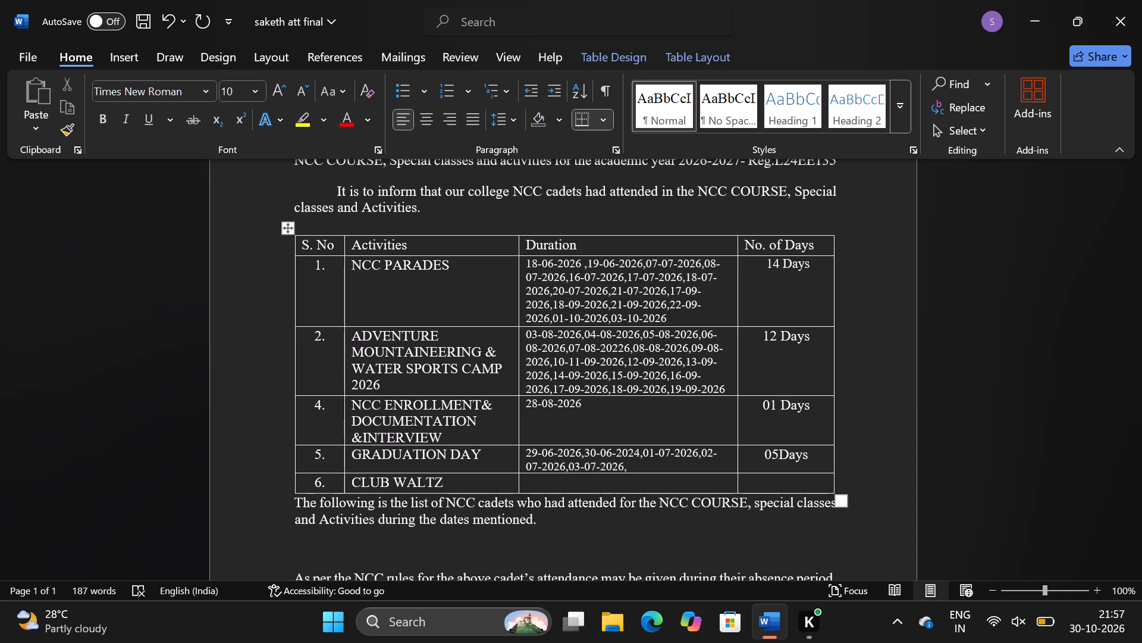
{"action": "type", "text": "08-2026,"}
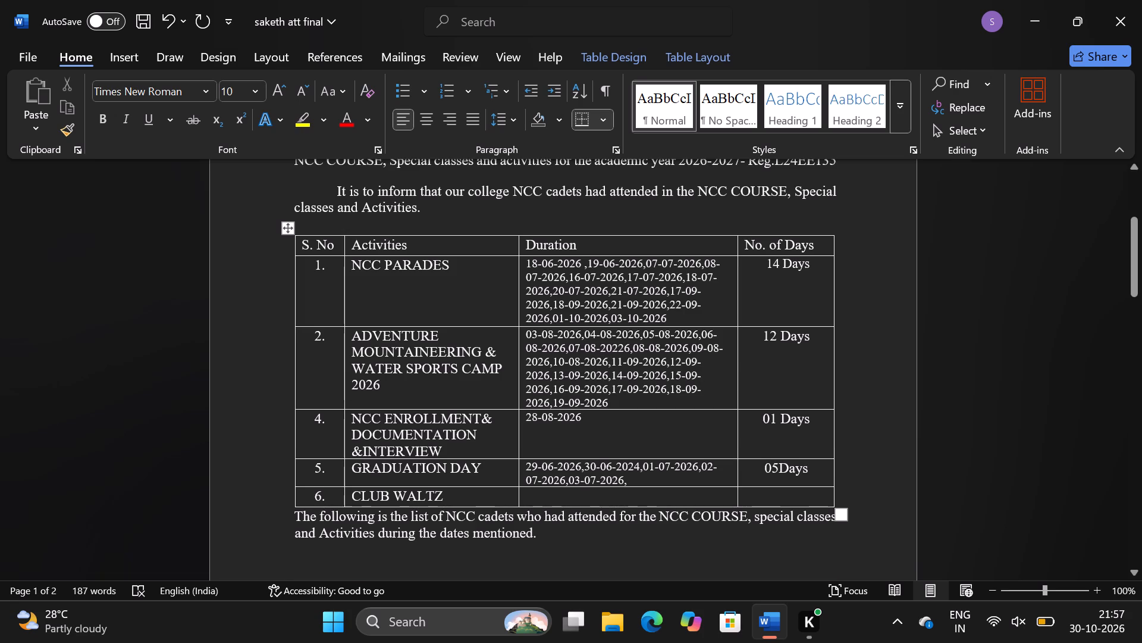
Change the date following 10-08-2026 in the ADVENTURE MOUNTAINEERING & WATER SPORTS CAMP duration list to 11-08-2026.
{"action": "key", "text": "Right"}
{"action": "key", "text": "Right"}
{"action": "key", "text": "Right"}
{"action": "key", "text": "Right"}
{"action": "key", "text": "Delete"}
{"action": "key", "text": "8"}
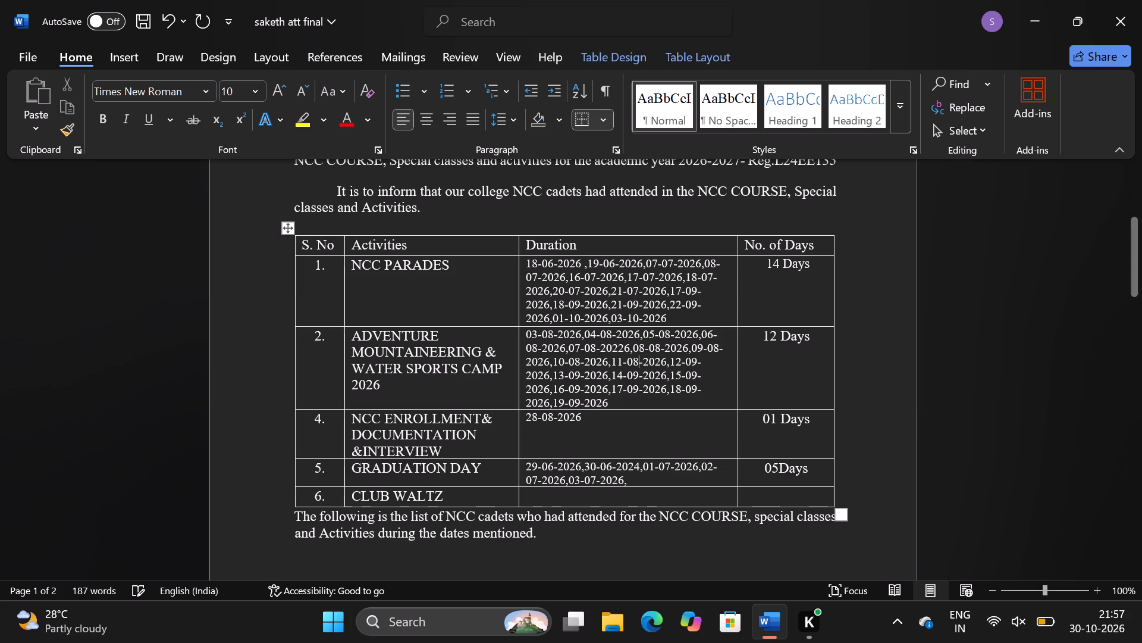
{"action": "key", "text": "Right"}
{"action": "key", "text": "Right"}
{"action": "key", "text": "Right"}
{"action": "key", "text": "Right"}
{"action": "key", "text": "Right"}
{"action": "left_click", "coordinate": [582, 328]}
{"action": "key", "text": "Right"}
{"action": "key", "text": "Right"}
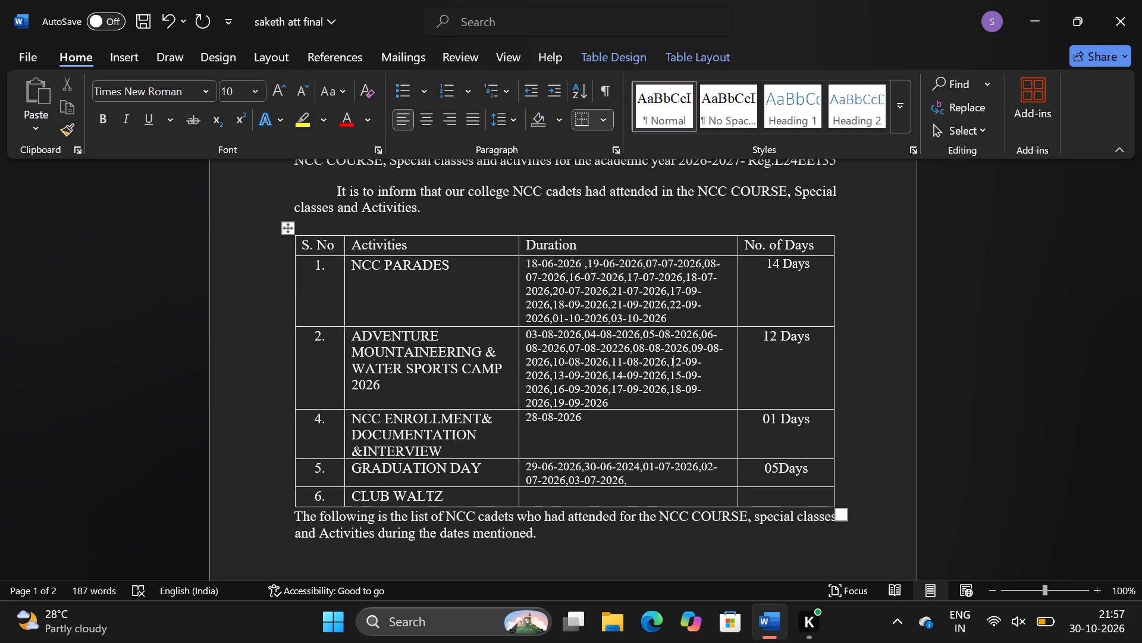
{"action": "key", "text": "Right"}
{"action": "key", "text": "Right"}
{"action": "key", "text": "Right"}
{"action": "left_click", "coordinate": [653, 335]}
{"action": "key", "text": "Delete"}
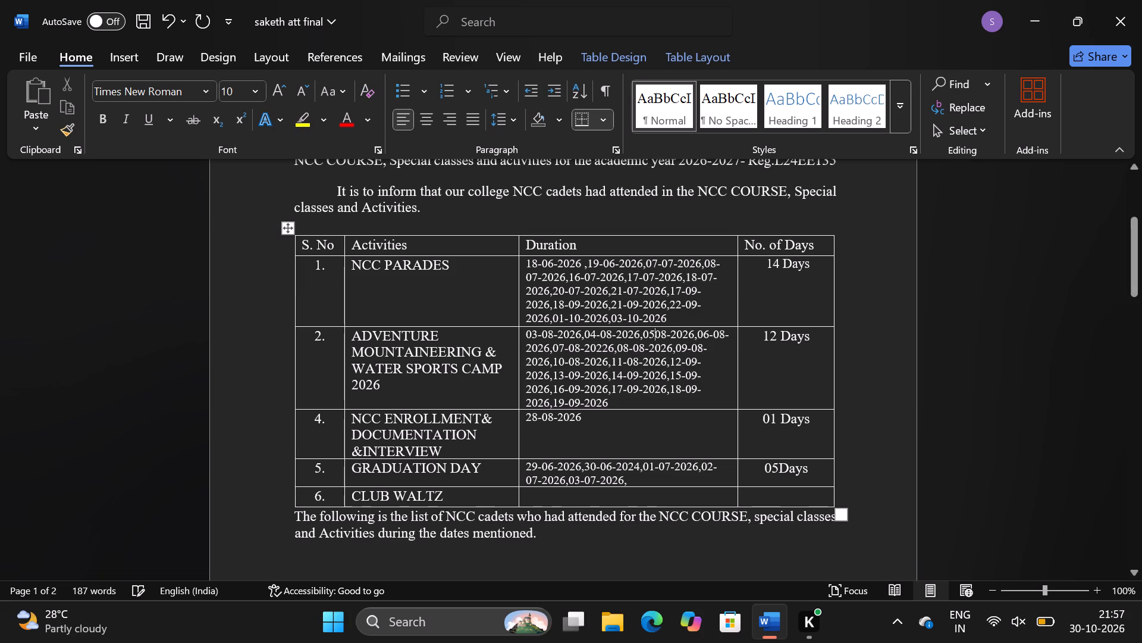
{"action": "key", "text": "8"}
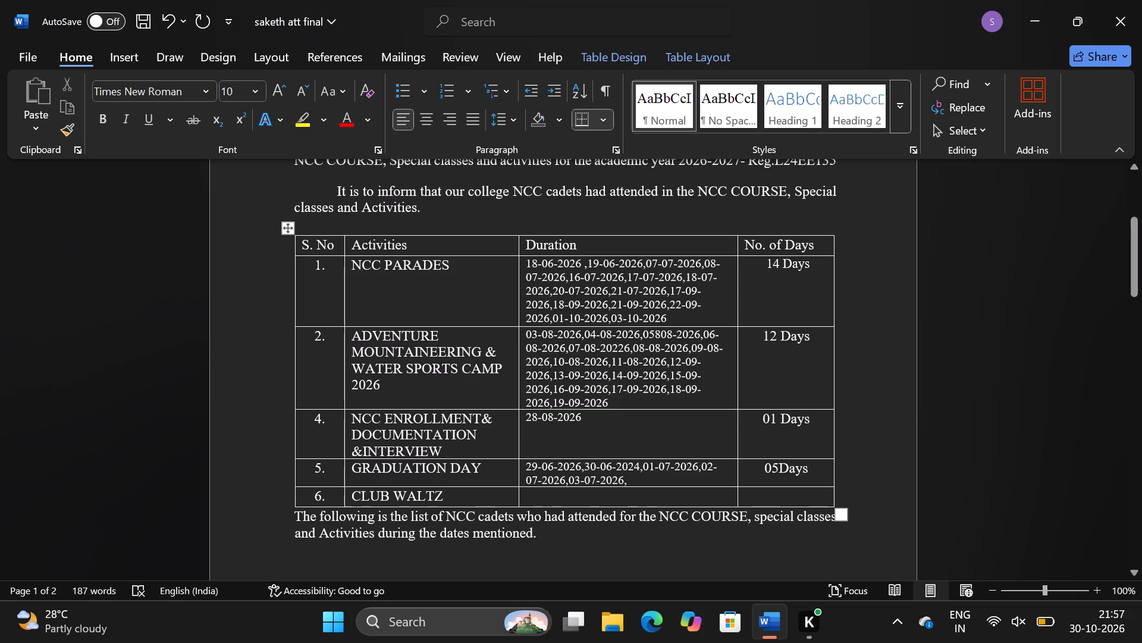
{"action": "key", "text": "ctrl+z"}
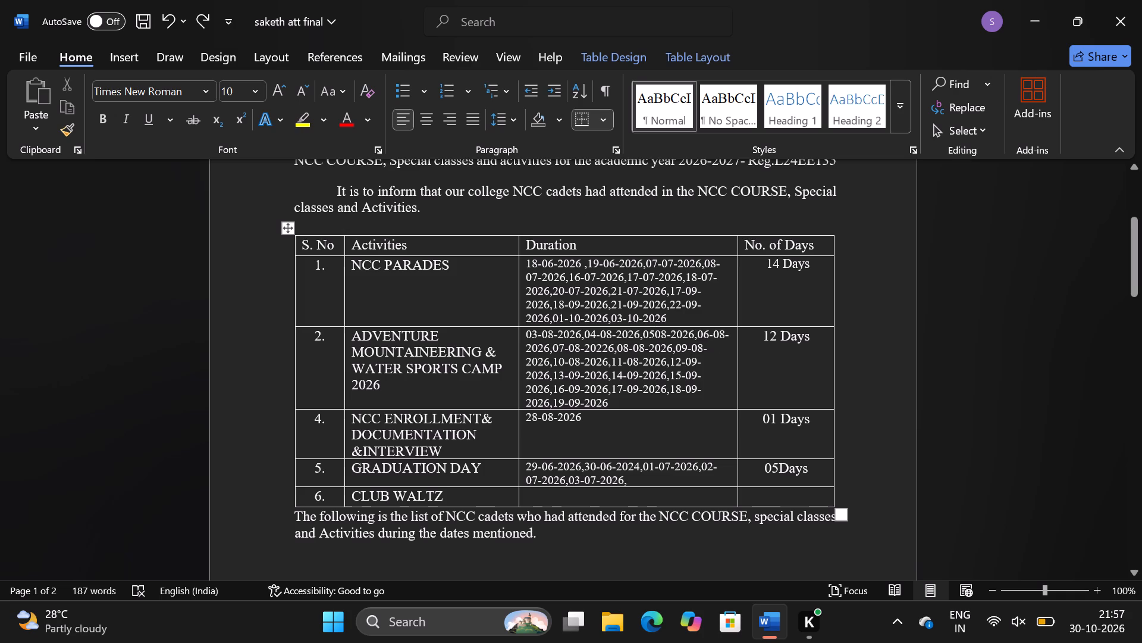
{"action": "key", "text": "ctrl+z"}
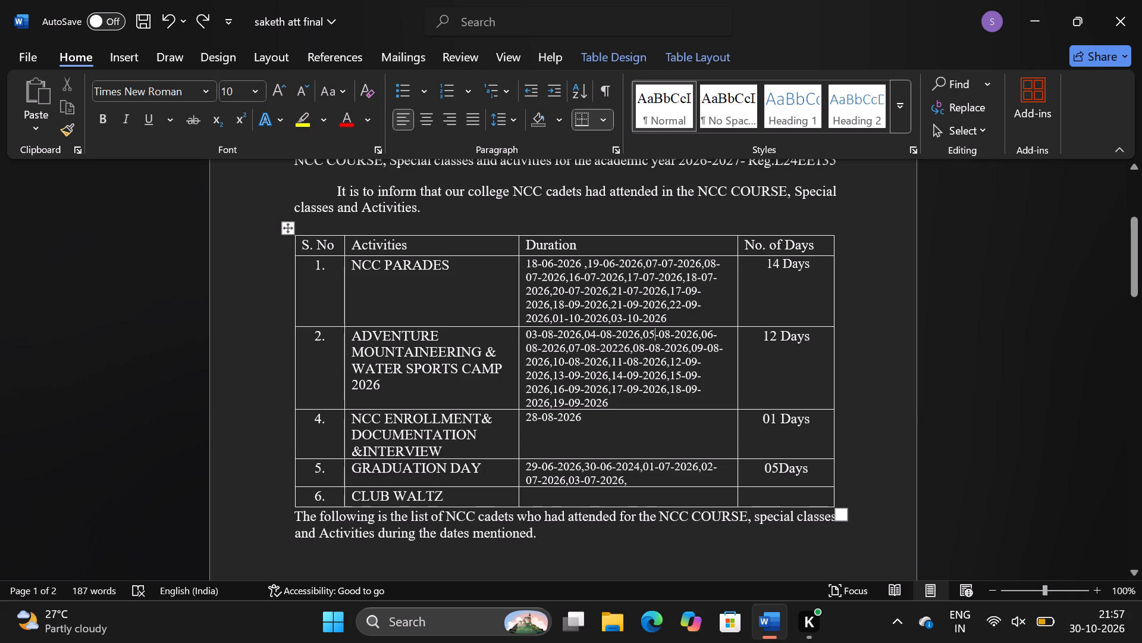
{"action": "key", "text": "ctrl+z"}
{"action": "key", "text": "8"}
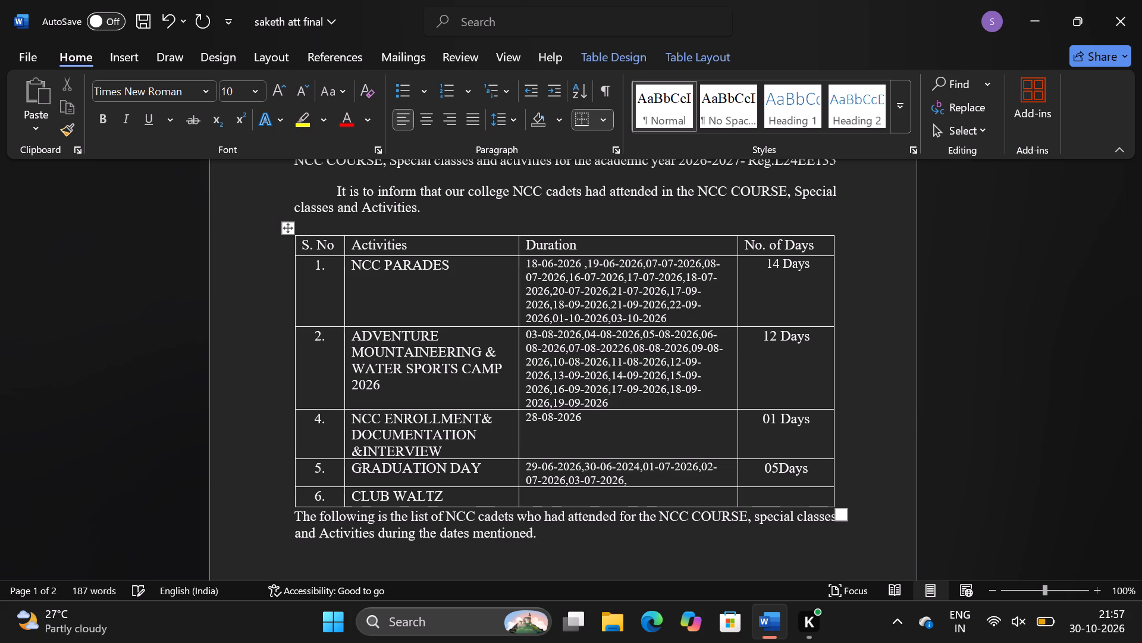
Change the month of the 12th, 13th and 14th dates in the ADVENTURE MOUNTAINEERING & WATER SPORTS CAMP duration list to 08.
{"action": "left_click", "coordinate": [695, 361]}
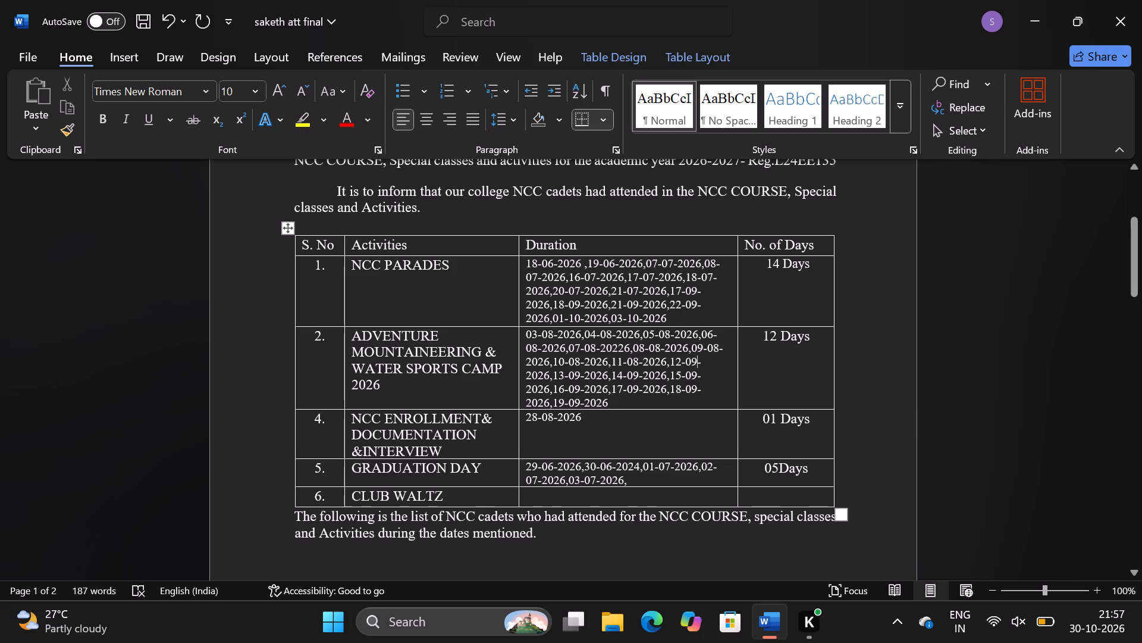
{"action": "key", "text": "BackSpace"}
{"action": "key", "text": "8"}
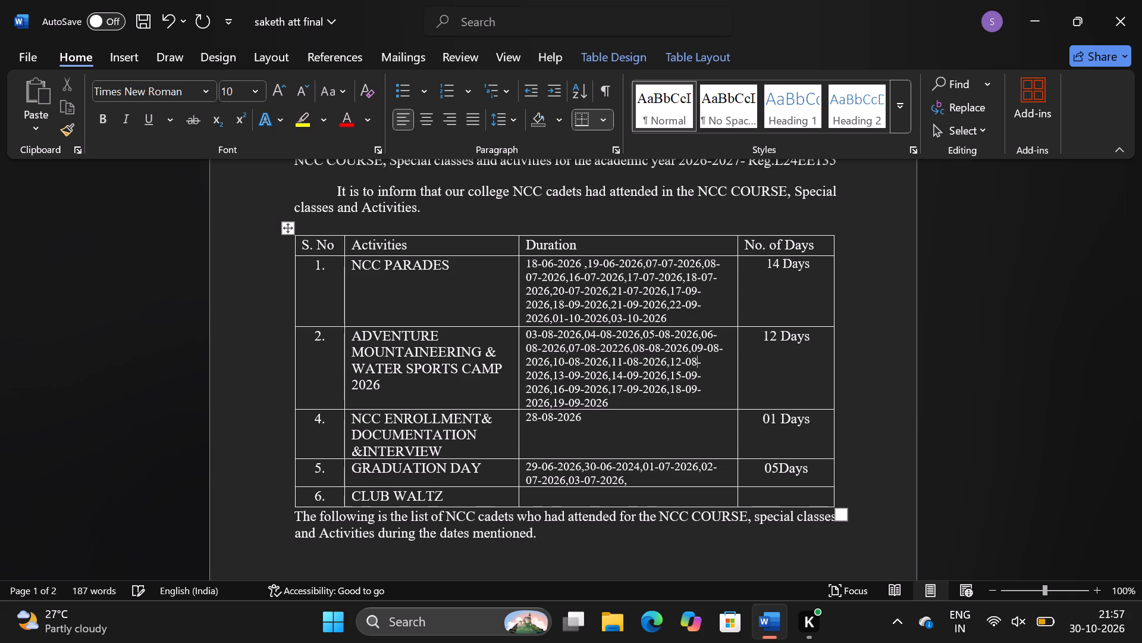
{"action": "left_click", "coordinate": [581, 376]}
{"action": "key", "text": "BackSpace"}
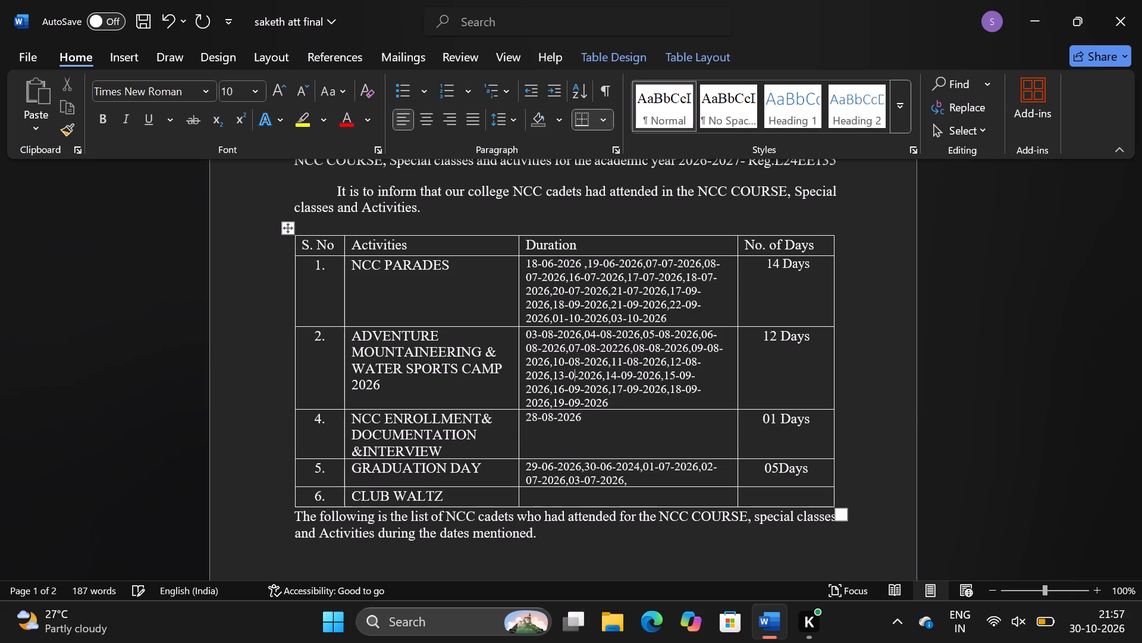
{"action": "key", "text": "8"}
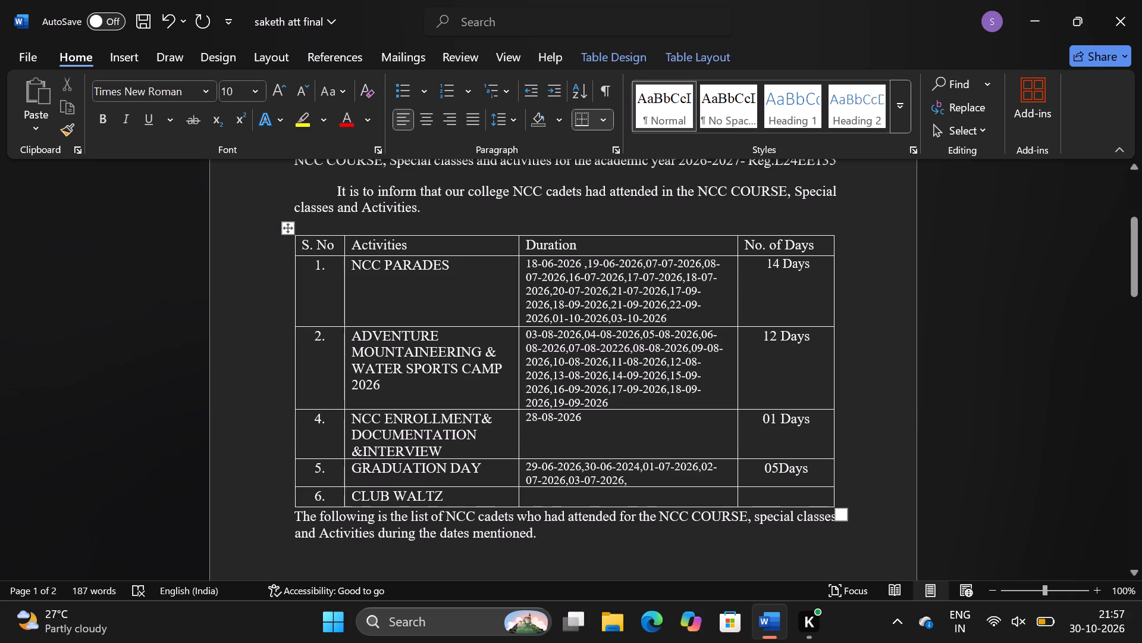
{"action": "left_click", "coordinate": [637, 373]}
{"action": "key", "text": "BackSpace"}
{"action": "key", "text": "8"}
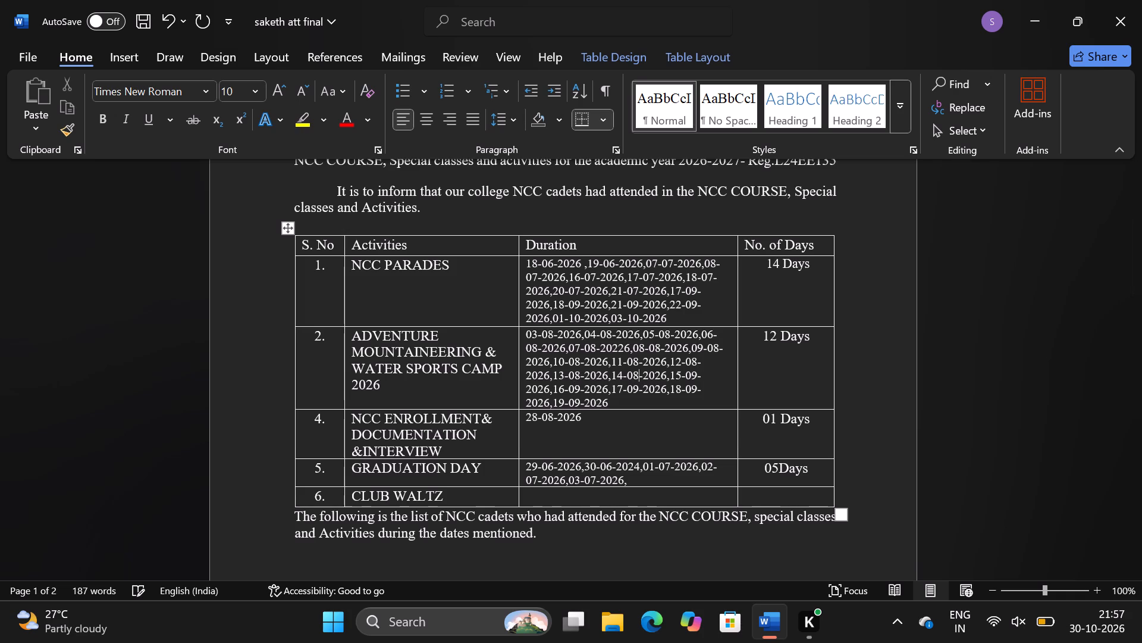
Change the date following 14-08-2026 in the ADVENTURE MOUNTAINEERING & WATER SPORTS CAMP duration list to 24-08-2026.
{"action": "left_click", "coordinate": [683, 377]}
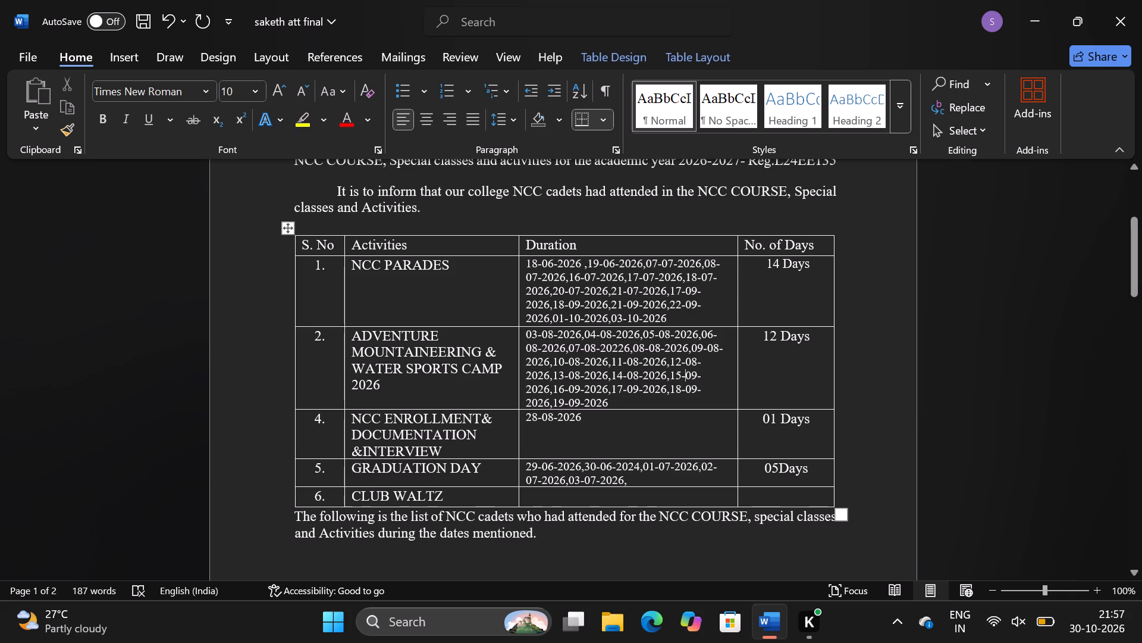
{"action": "key", "text": "Left"}
{"action": "key", "text": "BackSpace"}
{"action": "key", "text": "BackSpace"}
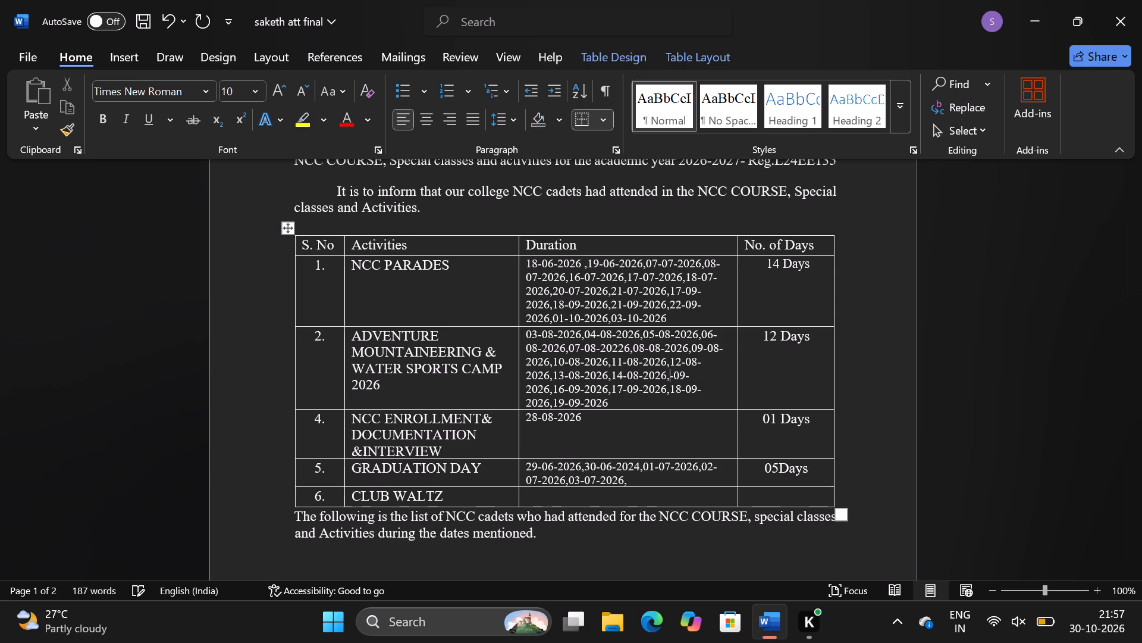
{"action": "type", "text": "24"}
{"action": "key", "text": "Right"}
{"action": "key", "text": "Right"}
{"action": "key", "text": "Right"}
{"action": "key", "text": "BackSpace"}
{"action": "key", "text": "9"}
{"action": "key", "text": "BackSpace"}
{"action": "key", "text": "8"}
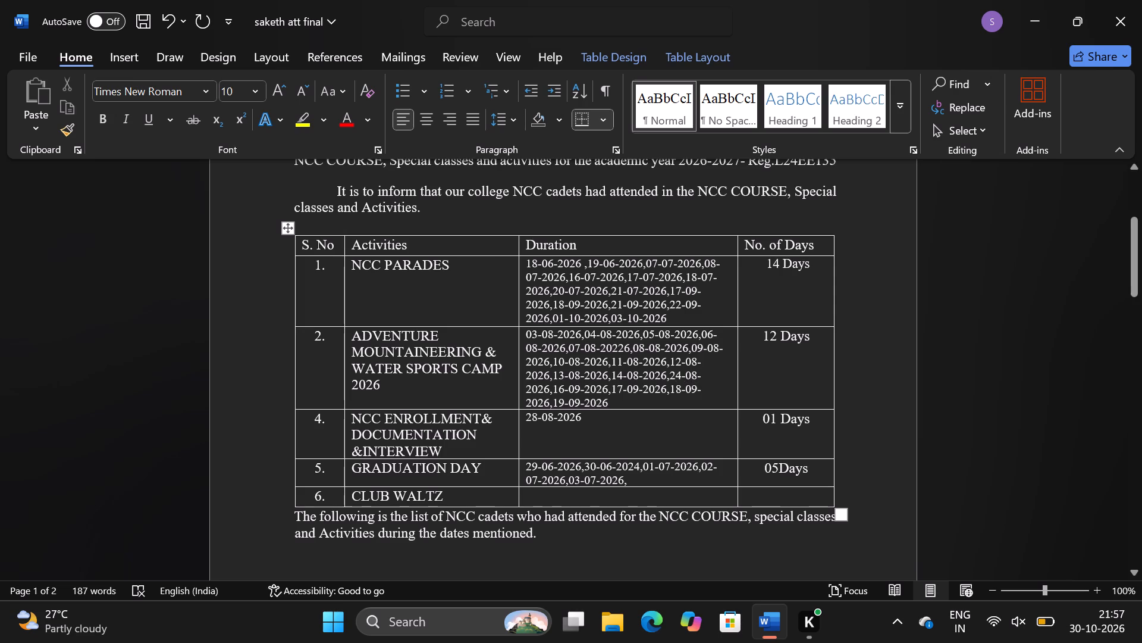
Change the date following 24-08-2026 in the ADVENTURE MOUNTAINEERING & WATER SPORTS CAMP duration list to 25-08-2026.
{"action": "left_click", "coordinate": [561, 392]}
{"action": "key", "text": "BackSpace"}
{"action": "key", "text": "BackSpace"}
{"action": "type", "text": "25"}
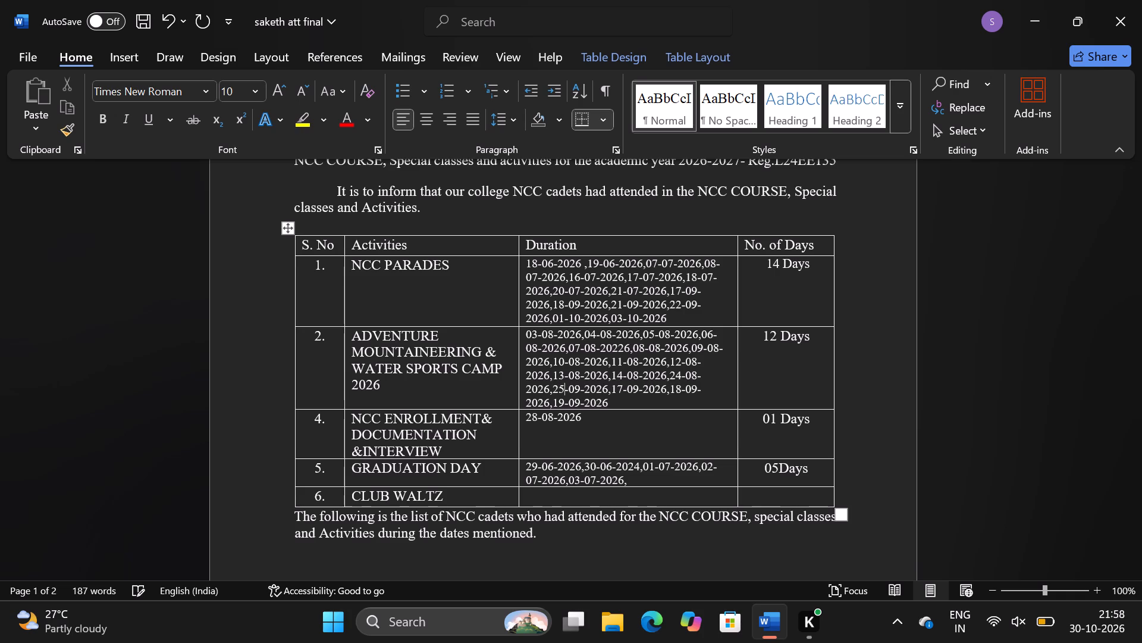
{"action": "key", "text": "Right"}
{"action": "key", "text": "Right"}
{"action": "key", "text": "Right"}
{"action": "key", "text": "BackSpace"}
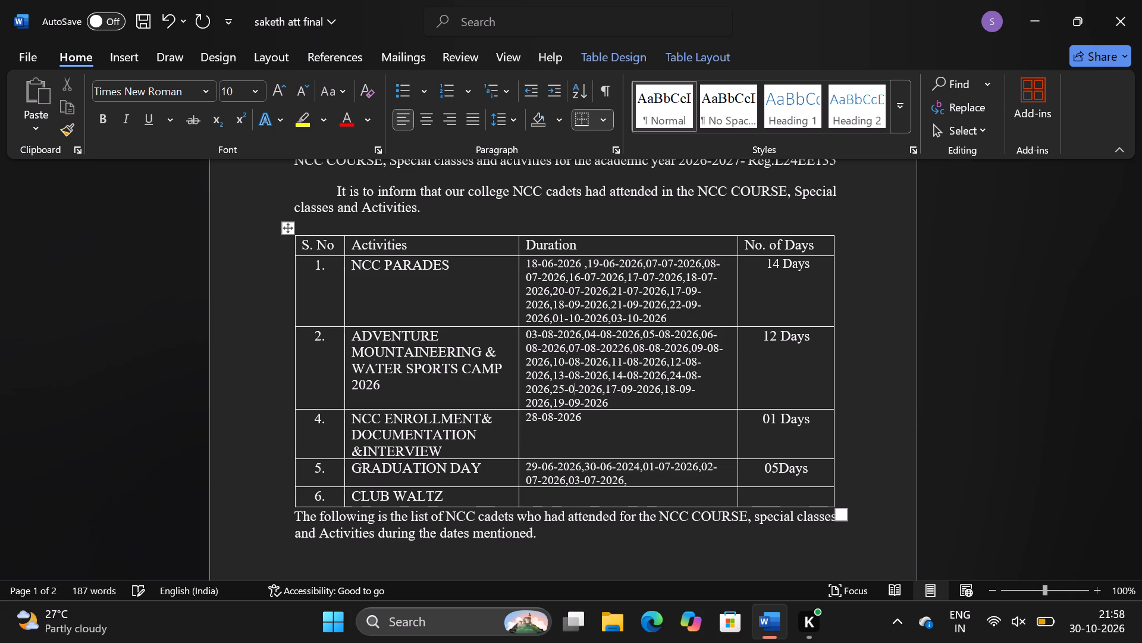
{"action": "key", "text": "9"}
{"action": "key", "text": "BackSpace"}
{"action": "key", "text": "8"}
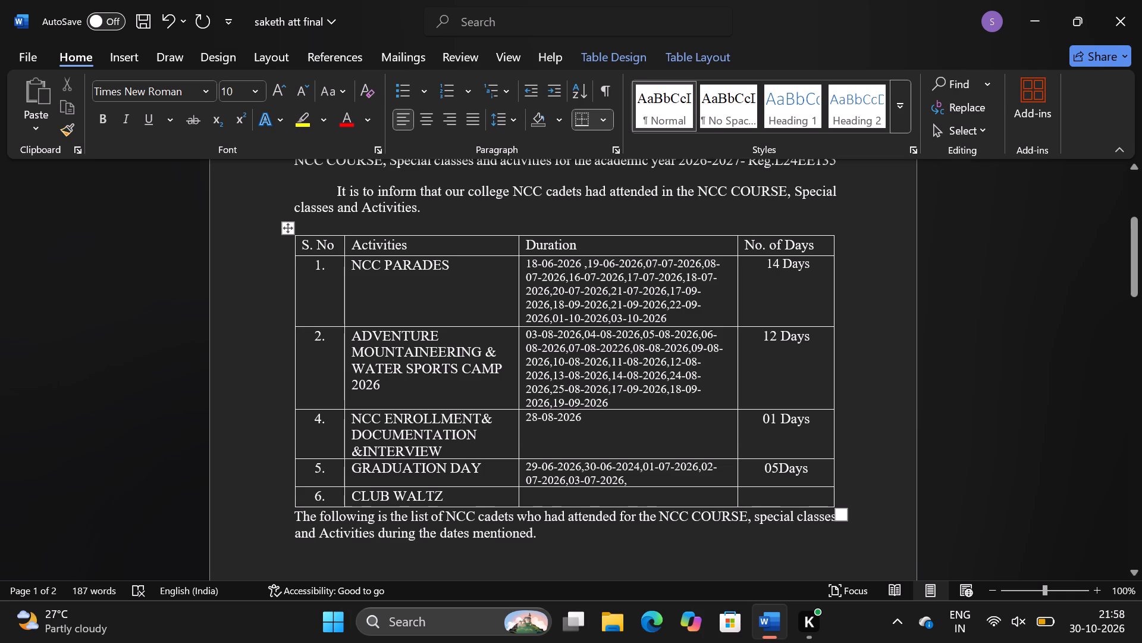
Change the date following 25-08-2026 in the ADVENTURE MOUNTAINEERING & WATER SPORTS CAMP duration list to 26-08-2026.
{"action": "left_click", "coordinate": [616, 391]}
{"action": "key", "text": "BackSpace"}
{"action": "key", "text": "Delete"}
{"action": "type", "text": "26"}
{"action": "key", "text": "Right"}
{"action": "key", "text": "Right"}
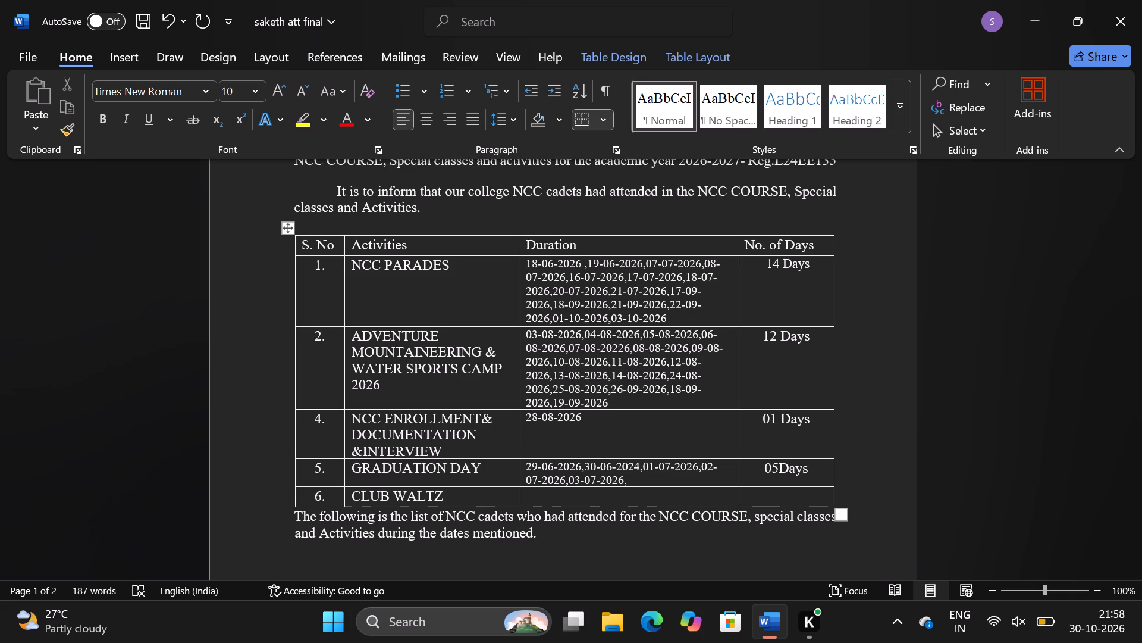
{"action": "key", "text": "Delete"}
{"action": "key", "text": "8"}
Delete the September dates remaining after 26-08-2026 in the ADVENTURE MOUNTAINEERING & WATER SPORTS CAMP duration list.
{"action": "left_click", "coordinate": [668, 390]}
{"action": "key", "text": "Delete"}
{"action": "key", "text": "Delete"}
{"action": "key", "text": "Delete"}
{"action": "key", "text": "Delete"}
{"action": "key", "text": "Delete"}
{"action": "key", "text": "Delete"}
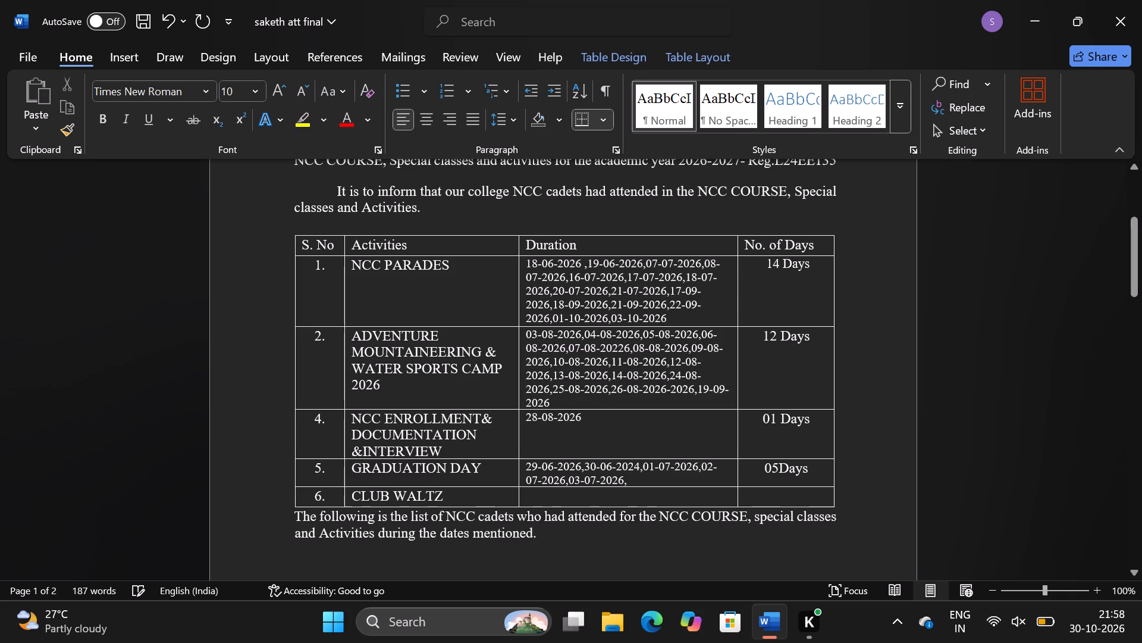
{"action": "key", "text": "Delete"}
{"action": "key", "text": "Delete"}
{"action": "key", "text": "Delete"}
{"action": "key", "text": "Delete"}
{"action": "key", "text": "Delete"}
{"action": "key", "text": "Delete"}
{"action": "key", "text": "Delete"}
{"action": "key", "text": "Delete"}
{"action": "key", "text": "Delete"}
{"action": "key", "text": "Delete"}
{"action": "key", "text": "Delete"}
{"action": "key", "text": "Delete"}
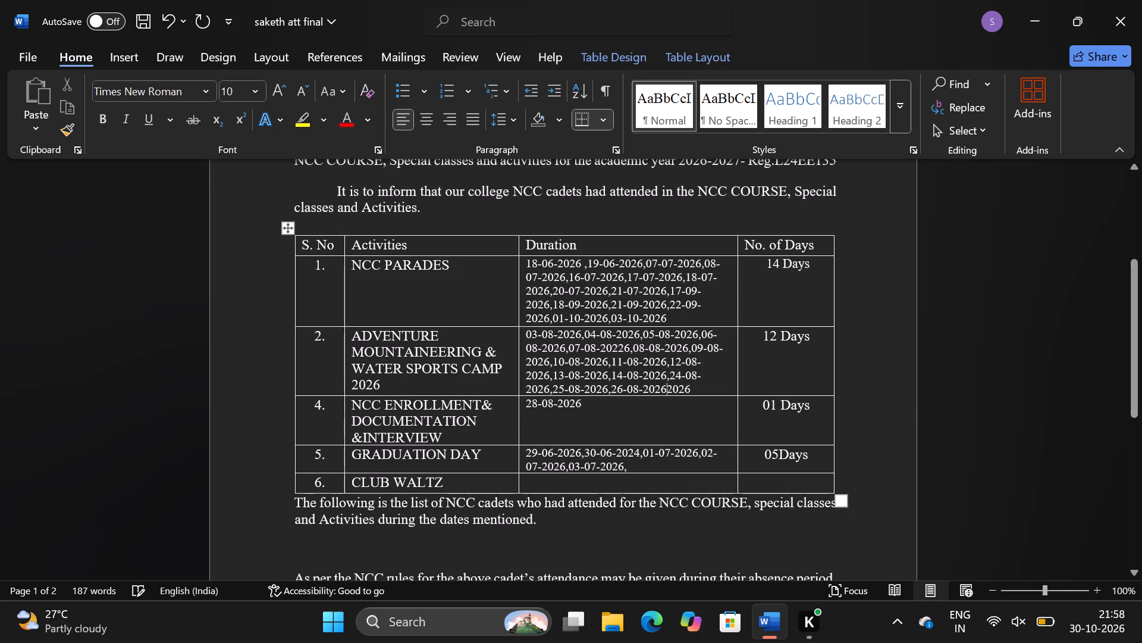
{"action": "key", "text": "Delete"}
{"action": "key", "text": "Delete"}
{"action": "key", "text": "Delete"}
{"action": "key", "text": "Delete"}
Set the number of days for the ADVENTURE MOUNTAINEERING & WATER SPORTS CAMP to 15 Days.
{"action": "left_click", "coordinate": [780, 333]}
{"action": "key", "text": "Left"}
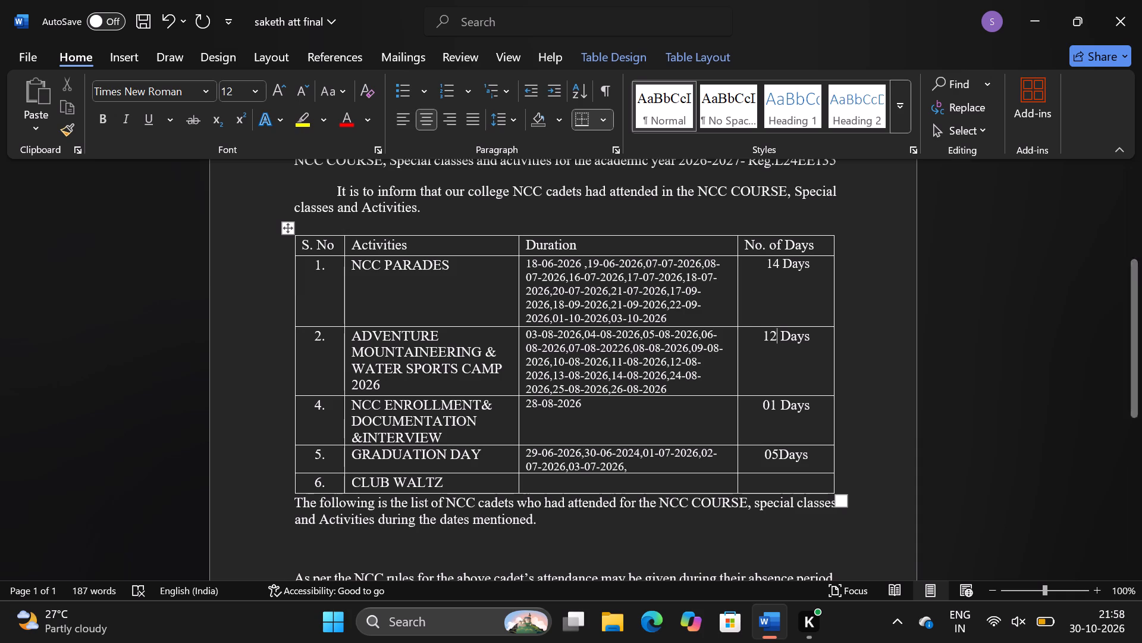
{"action": "key", "text": "BackSpace"}
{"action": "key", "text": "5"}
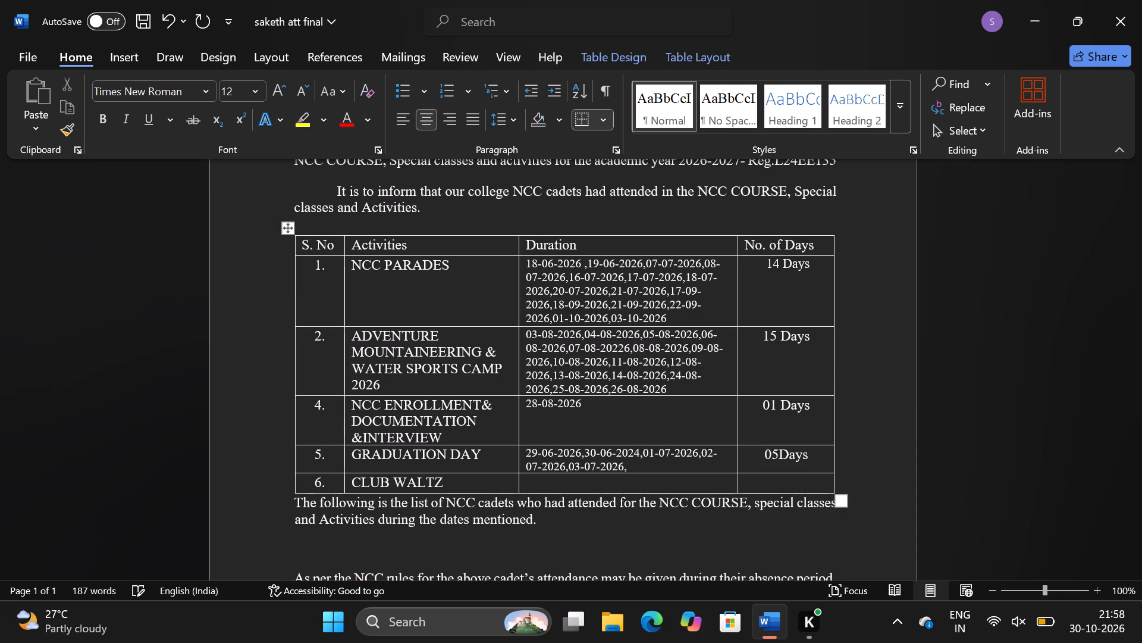
Renumber the NCC ENROLLMENT & DOCUMENTATION & INTERVIEW row as 3 and the GRADUATION DAY row as 4.
{"action": "left_click", "coordinate": [322, 406]}
{"action": "key", "text": "BackSpace"}
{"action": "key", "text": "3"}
{"action": "left_click_drag", "start_coordinate": [319, 452], "coordinate": [325, 466]}
{"action": "left_click", "coordinate": [325, 466]}
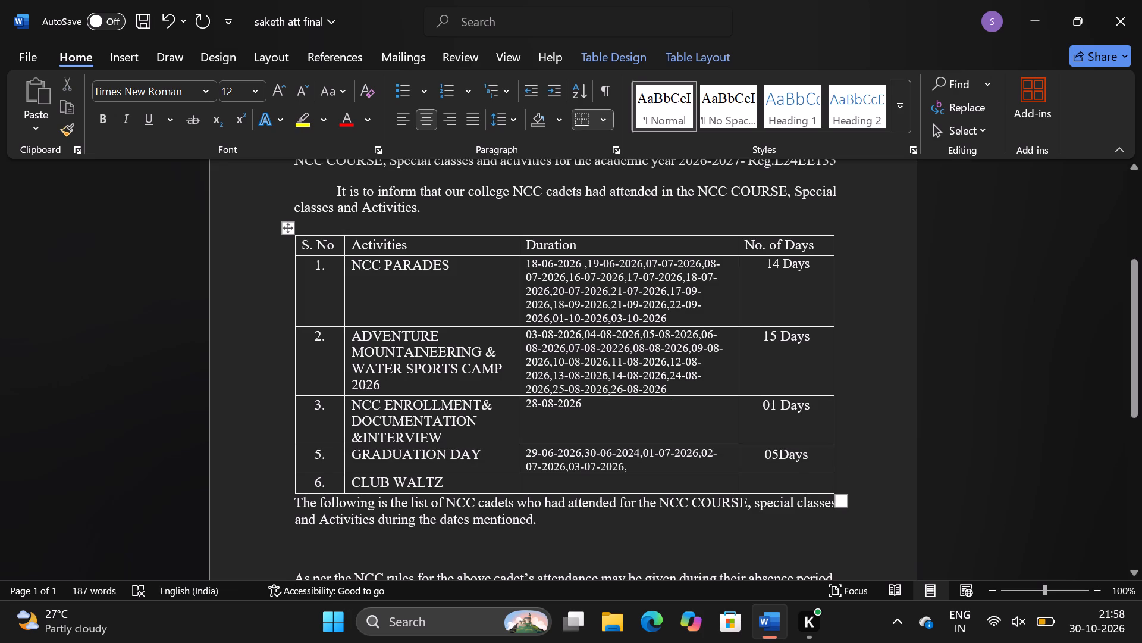
{"action": "key", "text": "Left"}
{"action": "key", "text": "BackSpace"}
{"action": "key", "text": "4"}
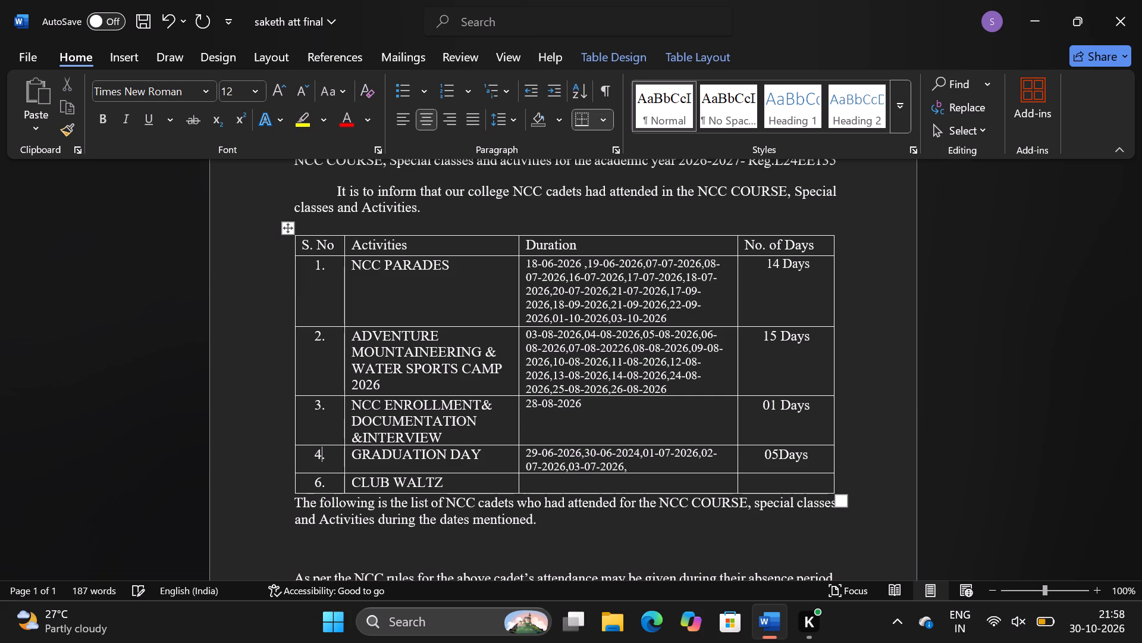
Renumber the CLUB WALTZ row as 5 and save the document.
{"action": "left_click", "coordinate": [323, 482]}
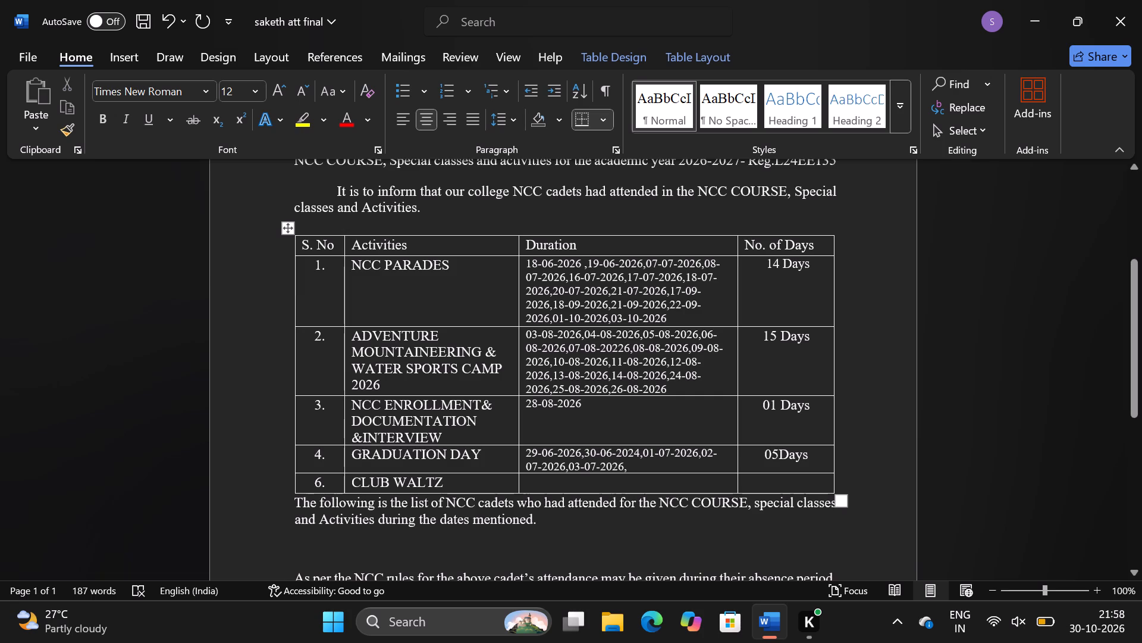
{"action": "key", "text": "BackSpace"}
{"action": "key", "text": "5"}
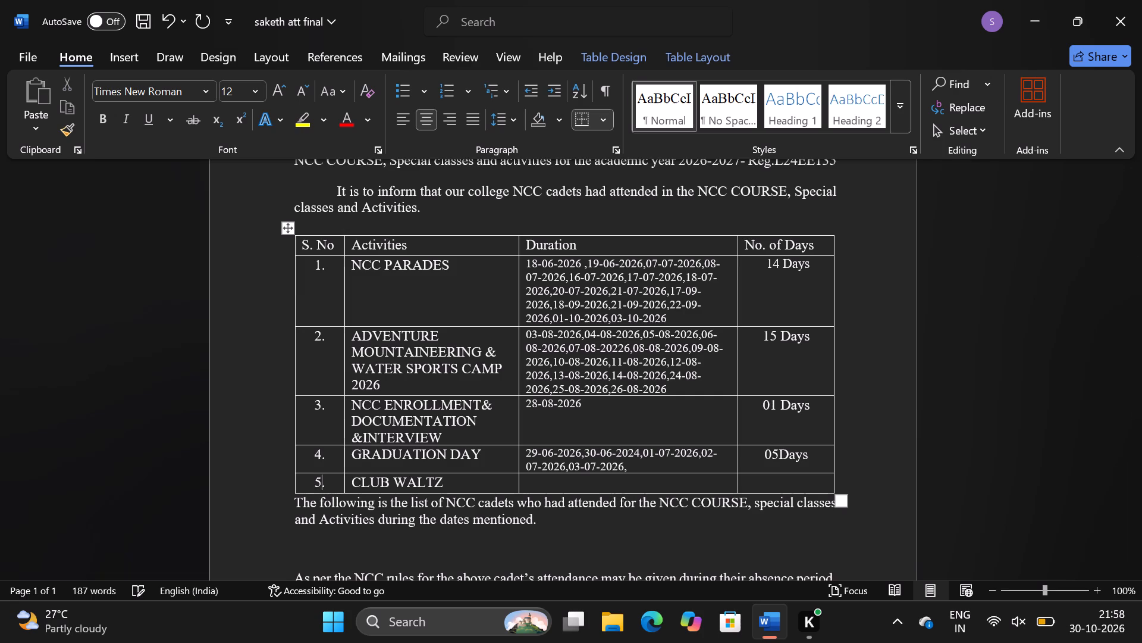
{"action": "key", "text": "ctrl+s"}
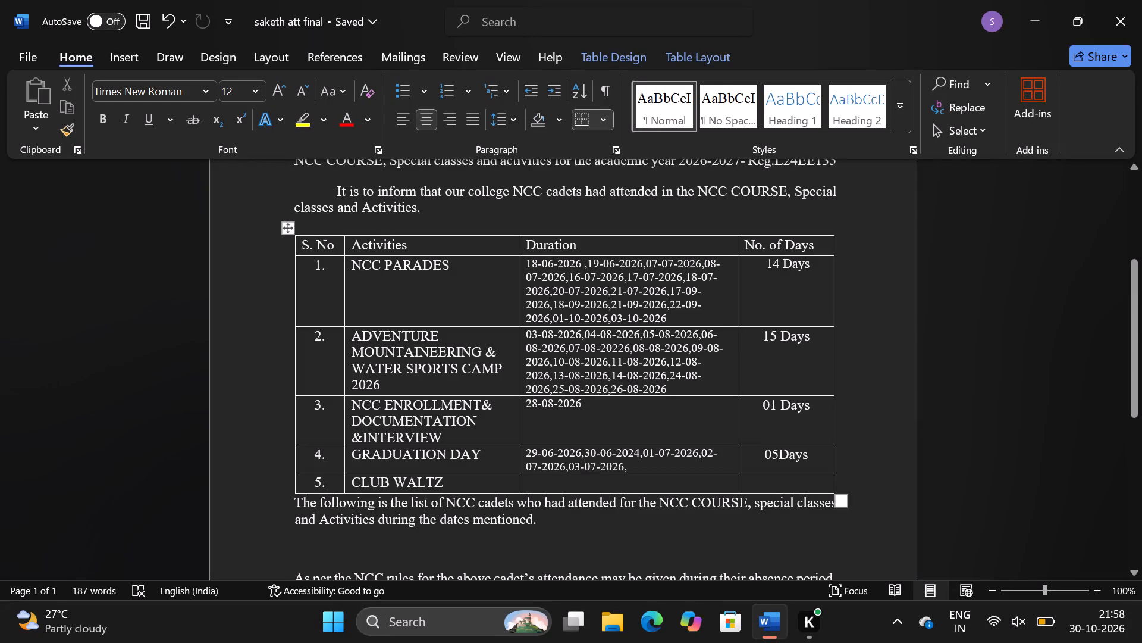
Duplicate the date 28-08-2026 after a comma in the NCC ENROLLMENT & DOCUMENTATION & INTERVIEW duration cell.
{"action": "left_click", "coordinate": [531, 404]}
{"action": "left_click", "coordinate": [582, 408]}
{"action": "key", "text": "shift+Left"}
{"action": "key", "text": "shift+Left"}
{"action": "key", "text": "shift+Left"}
{"action": "key", "text": "shift+Left"}
{"action": "key", "text": "shift+Left"}
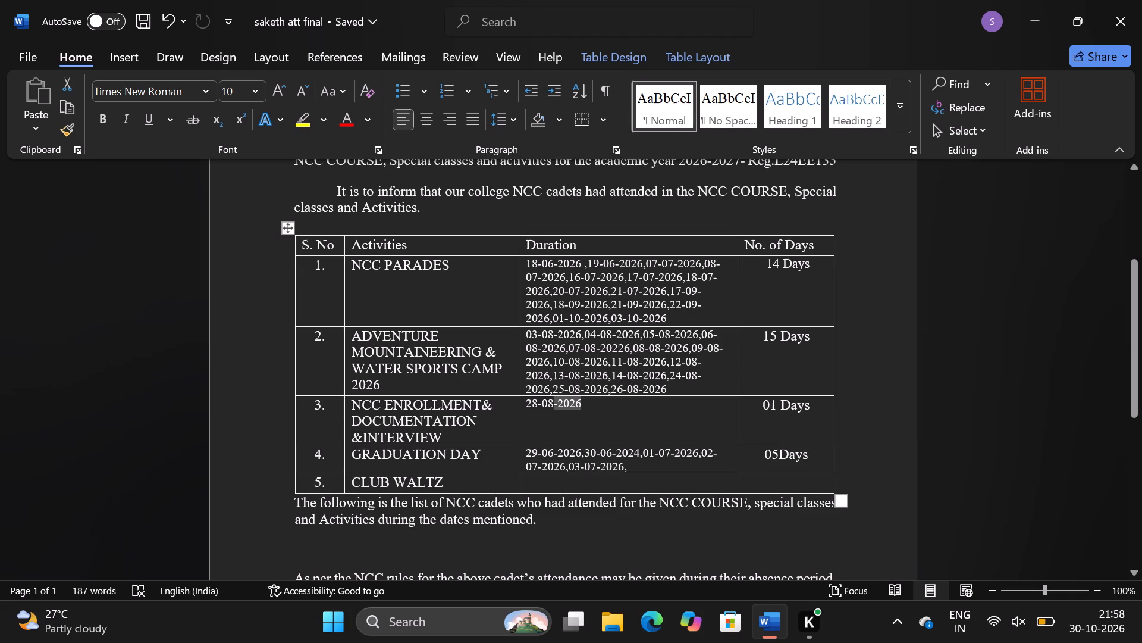
{"action": "key", "text": "shift+Left"}
{"action": "key", "text": "shift+Left"}
{"action": "key", "text": "shift+Left"}
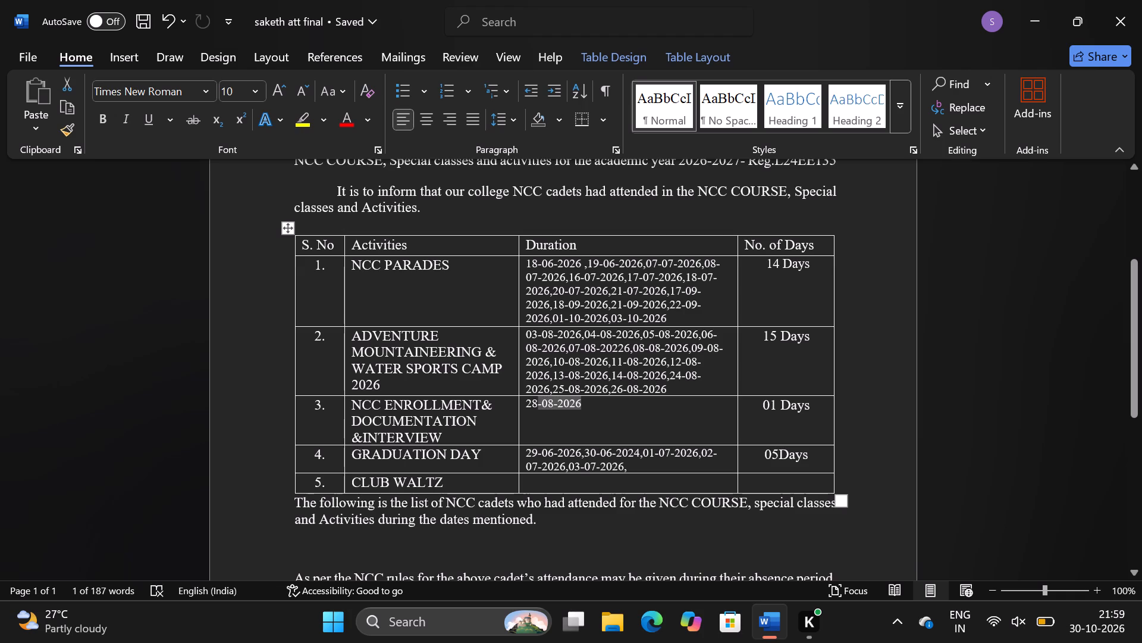
{"action": "key", "text": "shift+Left"}
{"action": "key", "text": "shift+Left"}
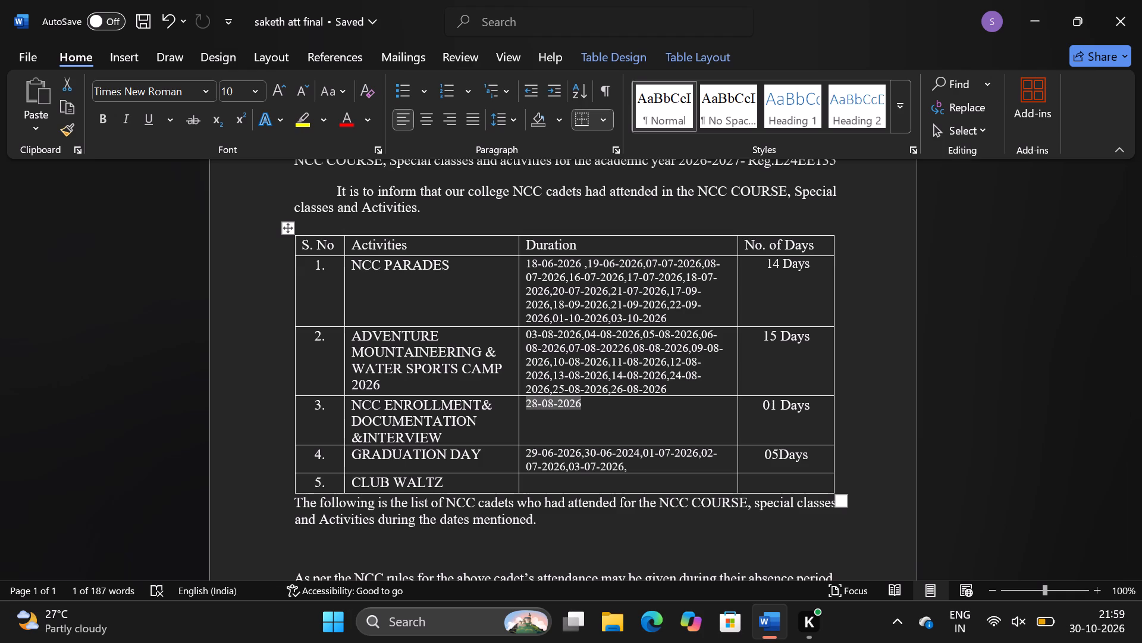
{"action": "key", "text": "ctrl+c"}
{"action": "left_click", "coordinate": [582, 408]}
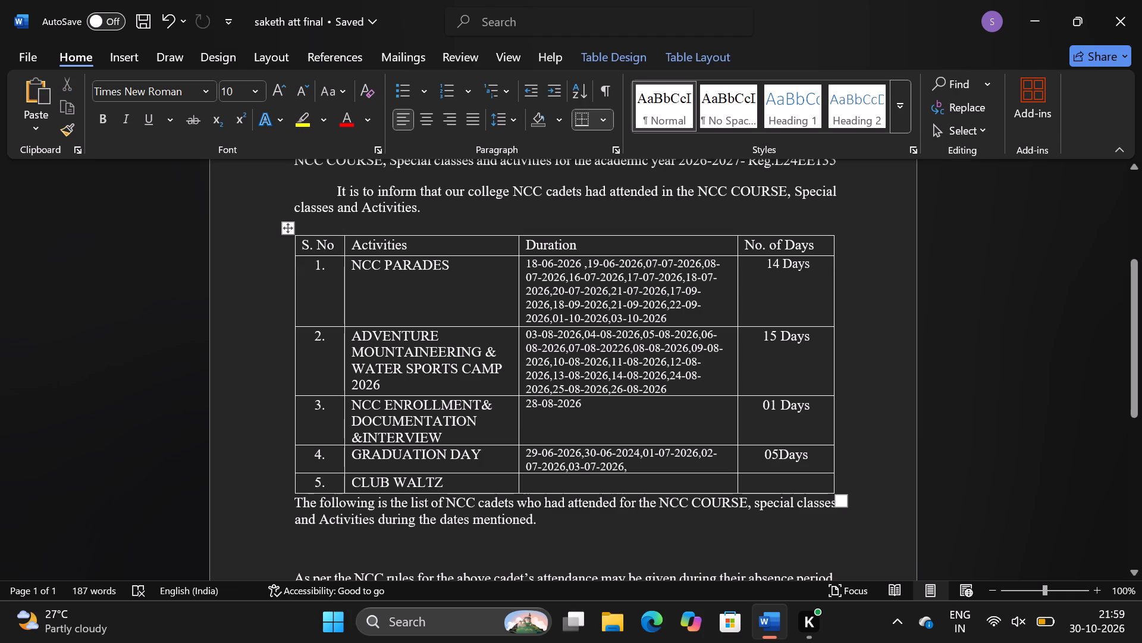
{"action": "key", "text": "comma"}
{"action": "key", "text": "ctrl+v"}
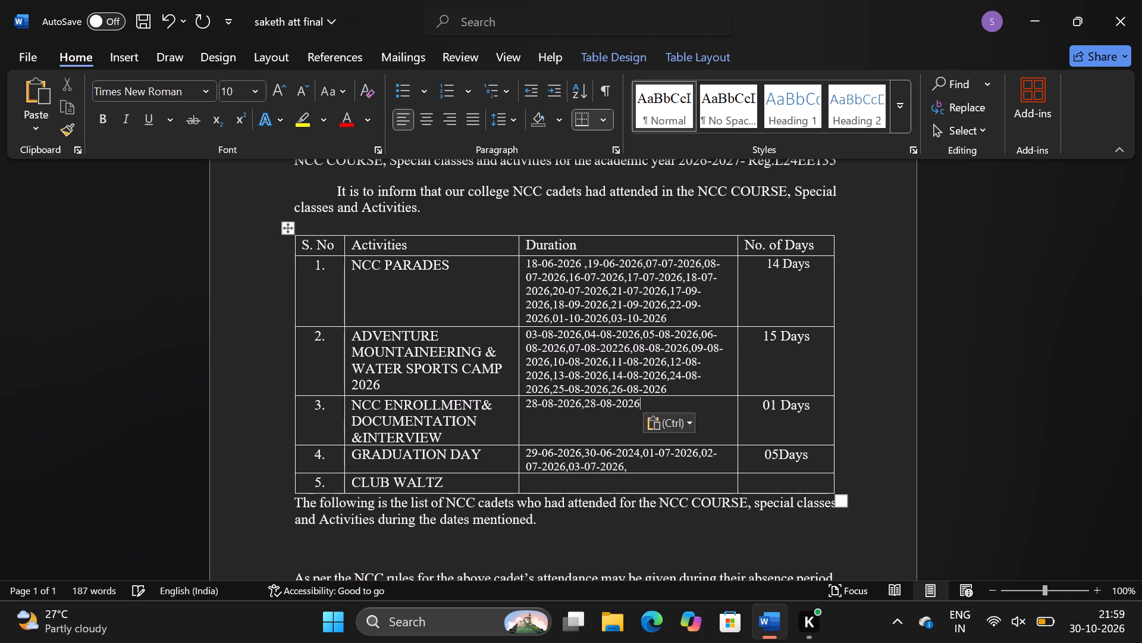
Change the first date in the NCC ENROLLMENT & DOCUMENTATION & INTERVIEW duration cell to 27-08-2026 and save the document.
{"action": "left_click_drag", "start_coordinate": [534, 407], "coordinate": [547, 433]}
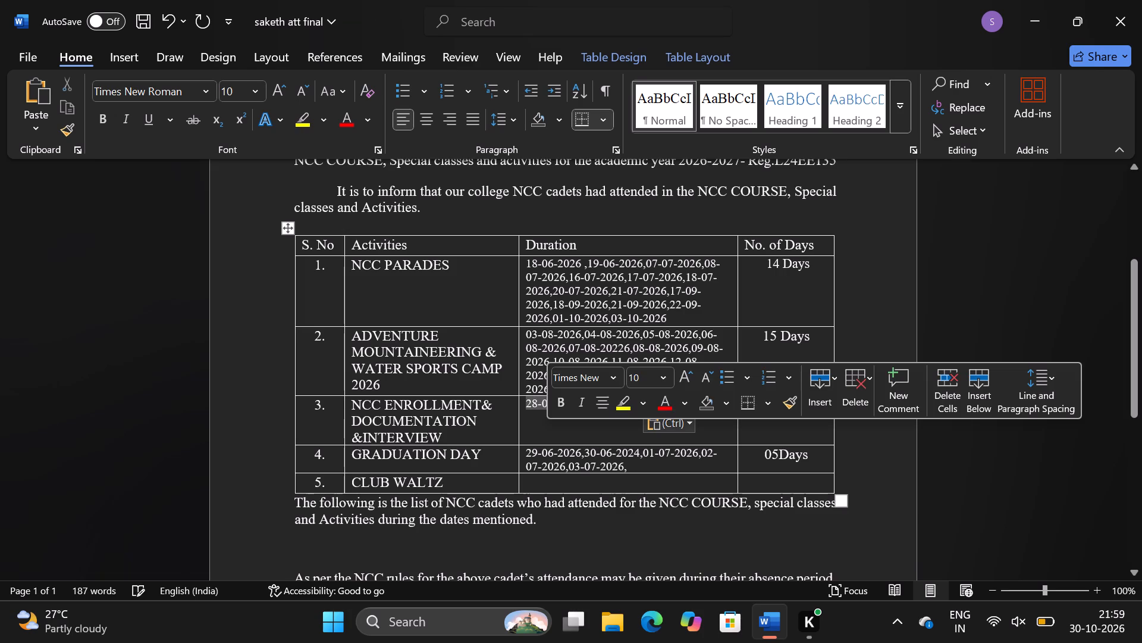
{"action": "left_click", "coordinate": [547, 433]}
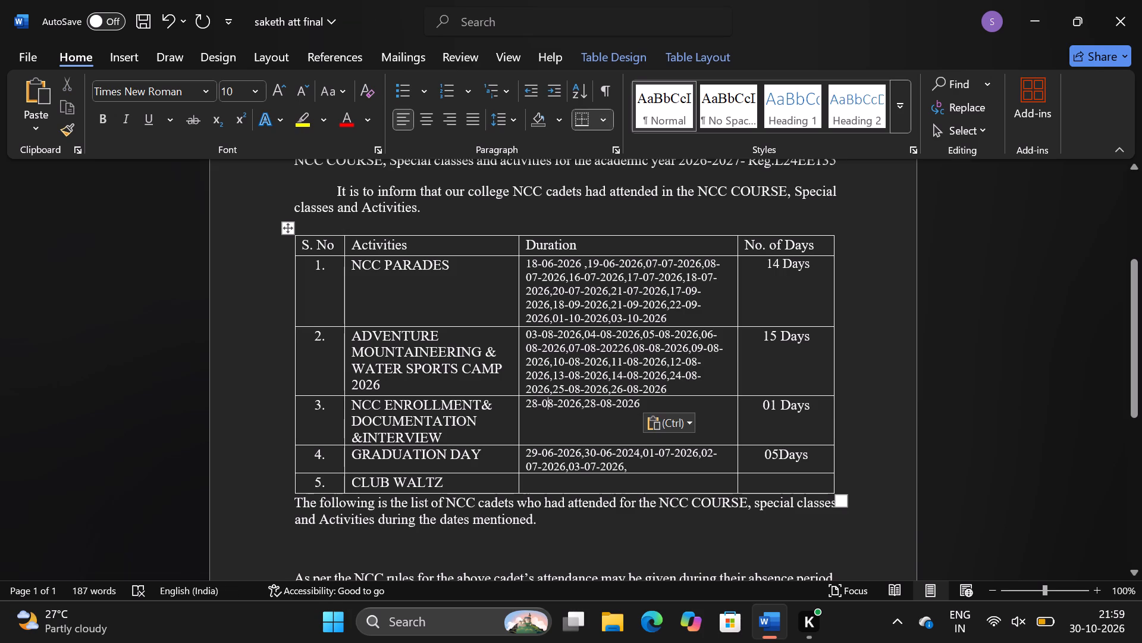
{"action": "key", "text": "Left"}
{"action": "key", "text": "Left"}
{"action": "key", "text": "BackSpace"}
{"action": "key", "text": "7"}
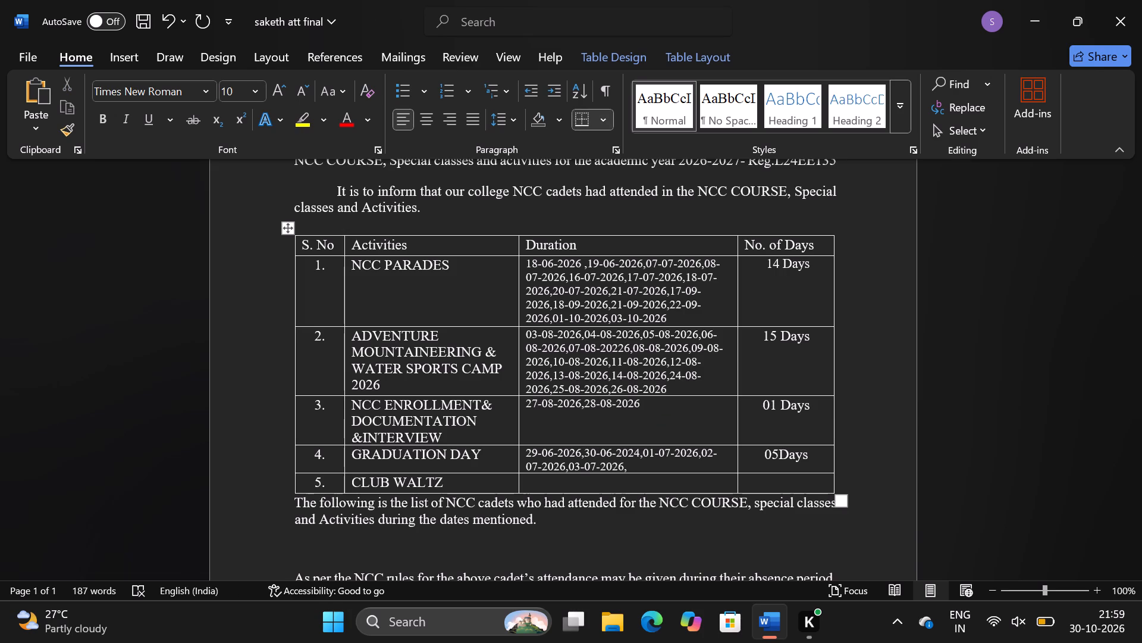
{"action": "key", "text": "ctrl+s"}
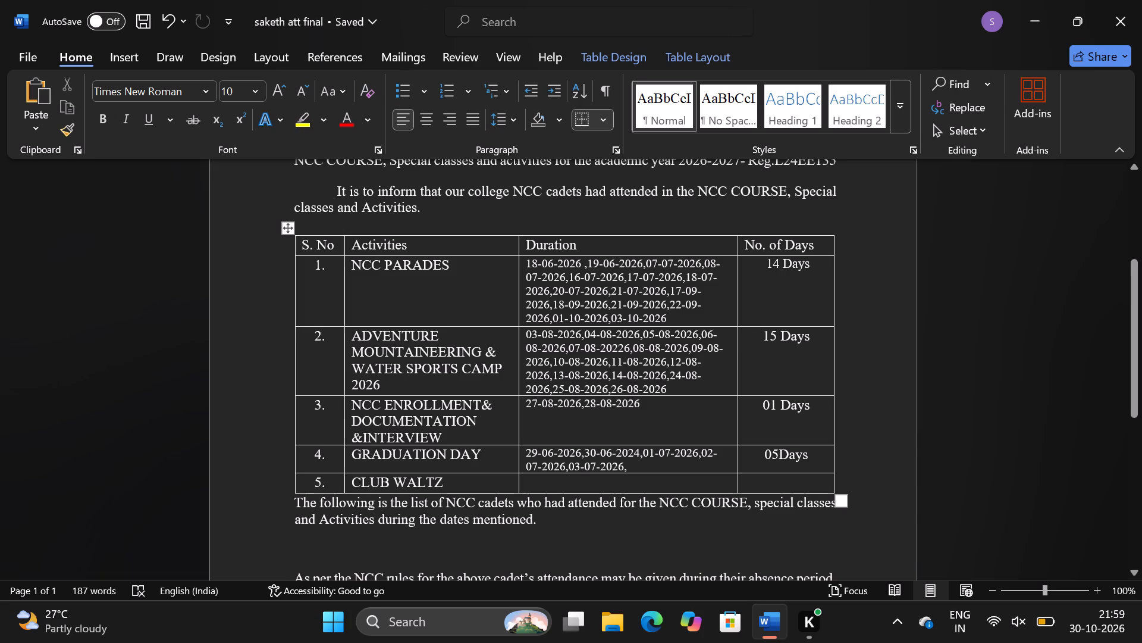
Add 31-08-2026 as the third date in the NCC ENROLLMENT & DOCUMENTATION & INTERVIEW duration list.
{"action": "left_click", "coordinate": [665, 412]}
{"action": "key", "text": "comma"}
{"action": "key", "text": "ctrl+v"}
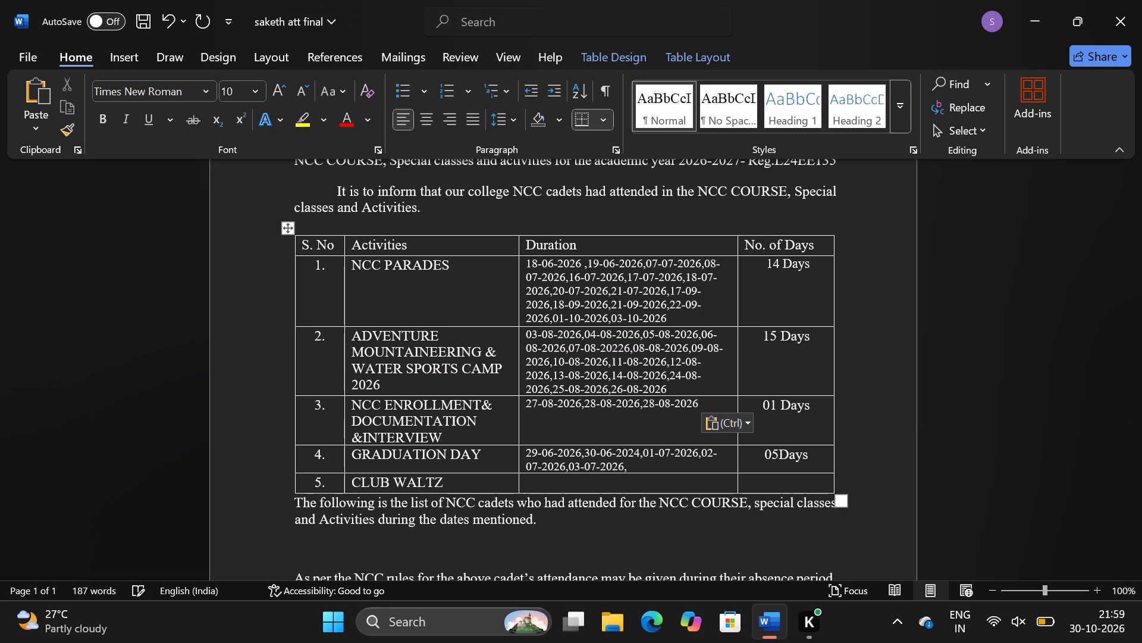
{"action": "left_click_drag", "start_coordinate": [652, 403], "coordinate": [661, 442]}
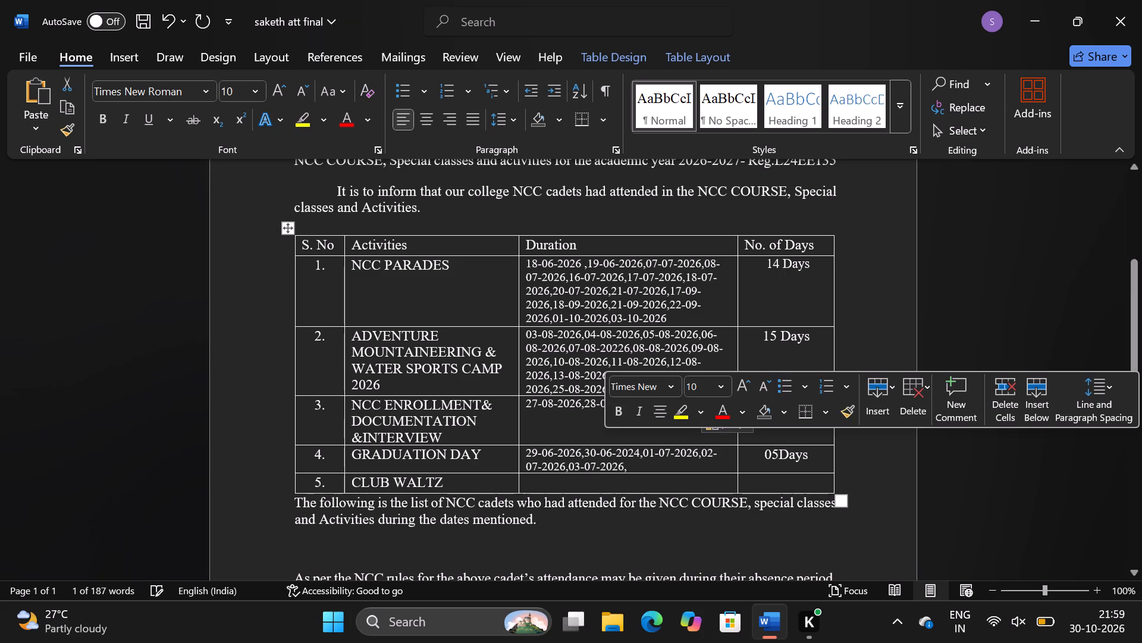
{"action": "left_click", "coordinate": [648, 438]}
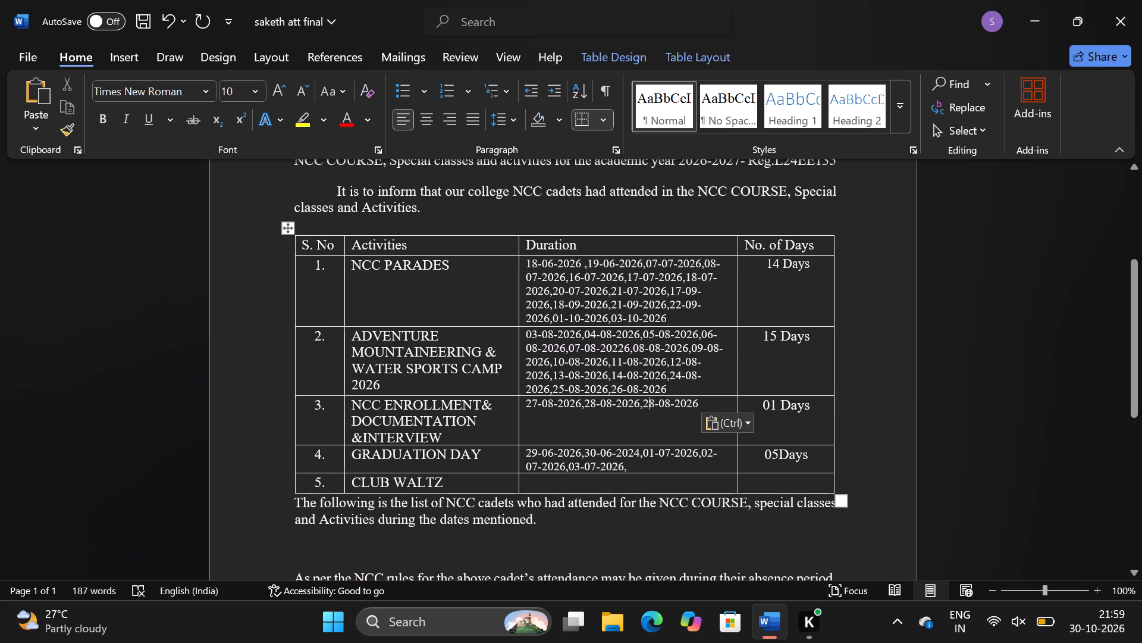
{"action": "key", "text": "Delete"}
{"action": "key", "text": "BackSpace"}
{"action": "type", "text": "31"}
Append three comma-separated copies of the date 28-08-2026 to the end of the NCC ENROLLMENT & DOCUMENTATION & INTERVIEW duration list.
{"action": "left_click", "coordinate": [707, 408]}
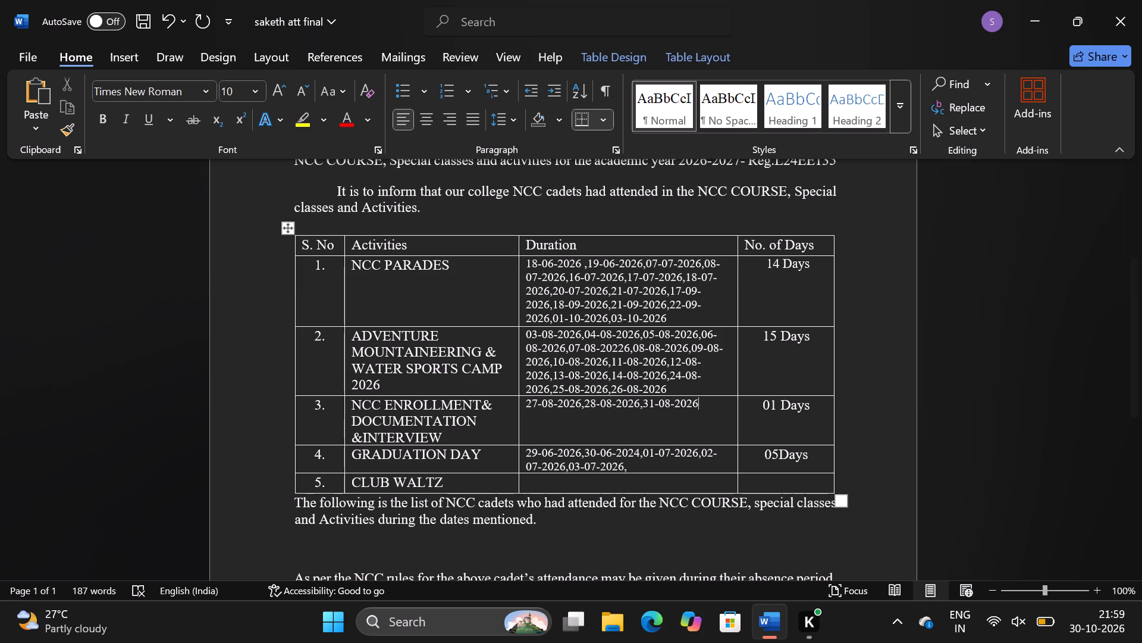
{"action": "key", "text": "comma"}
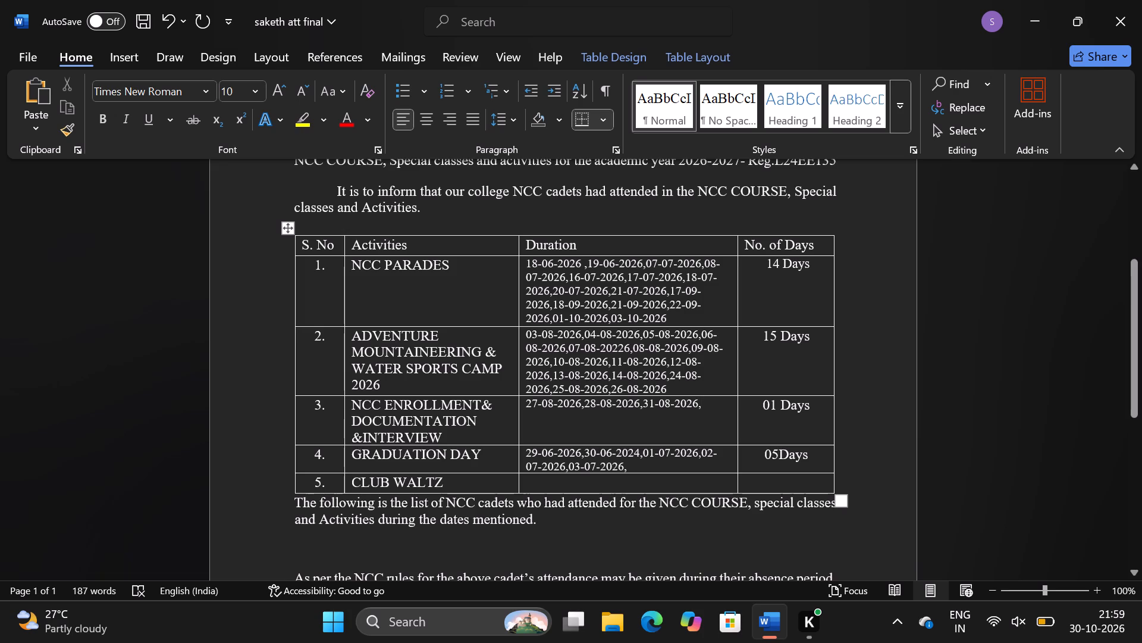
{"action": "key", "text": "ctrl+v"}
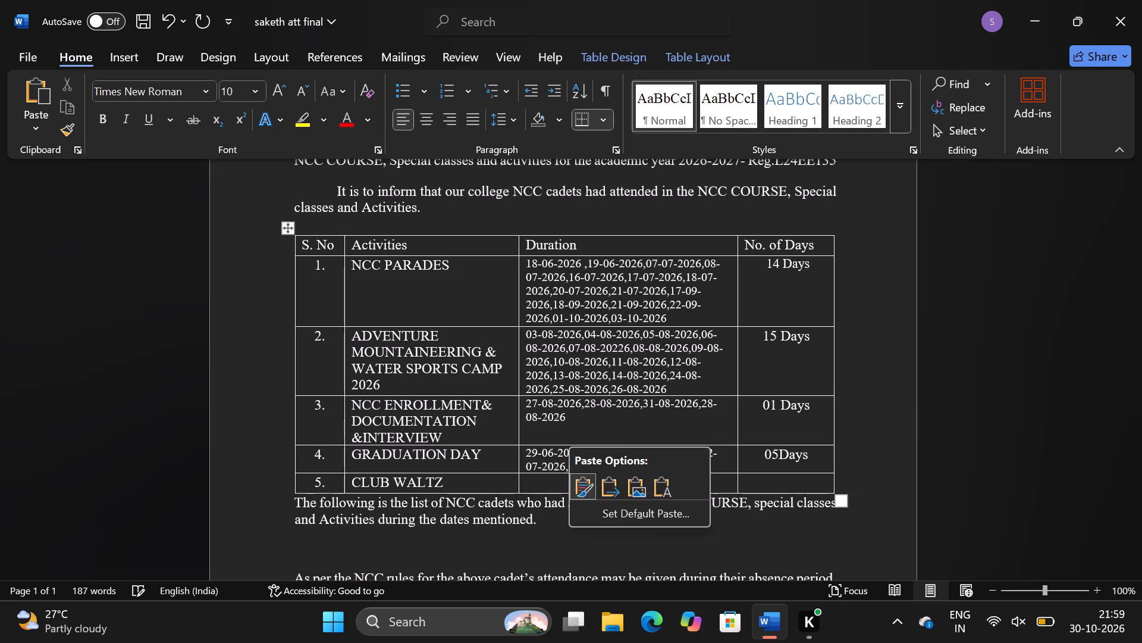
{"action": "left_click", "coordinate": [599, 419]}
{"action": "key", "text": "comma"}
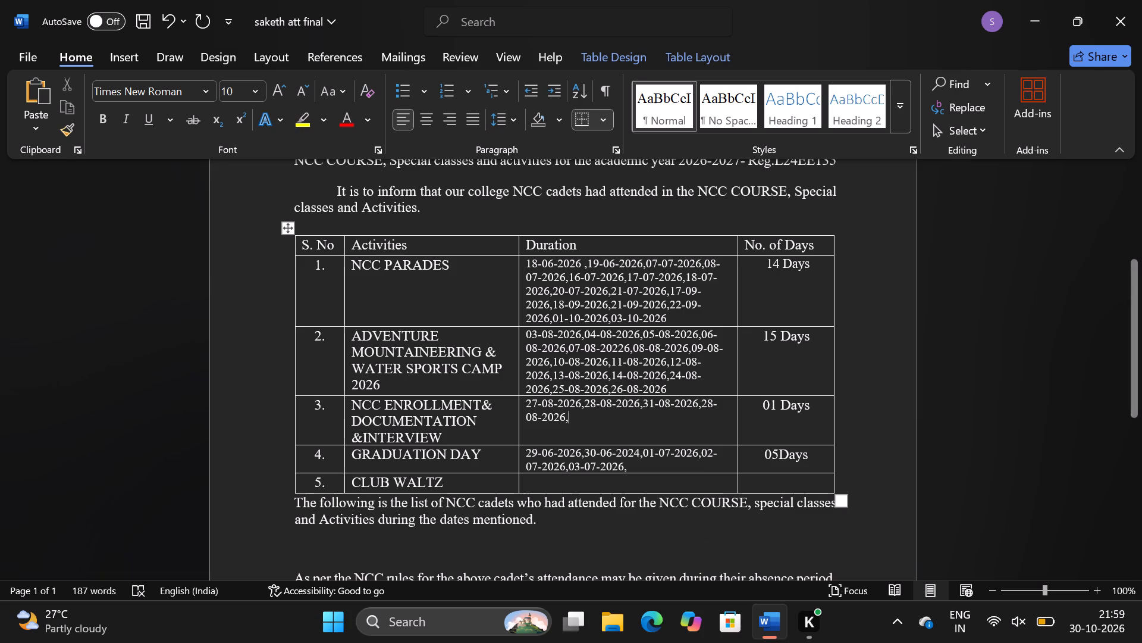
{"action": "key", "text": "ctrl+v"}
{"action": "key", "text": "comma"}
{"action": "key", "text": "ctrl+v"}
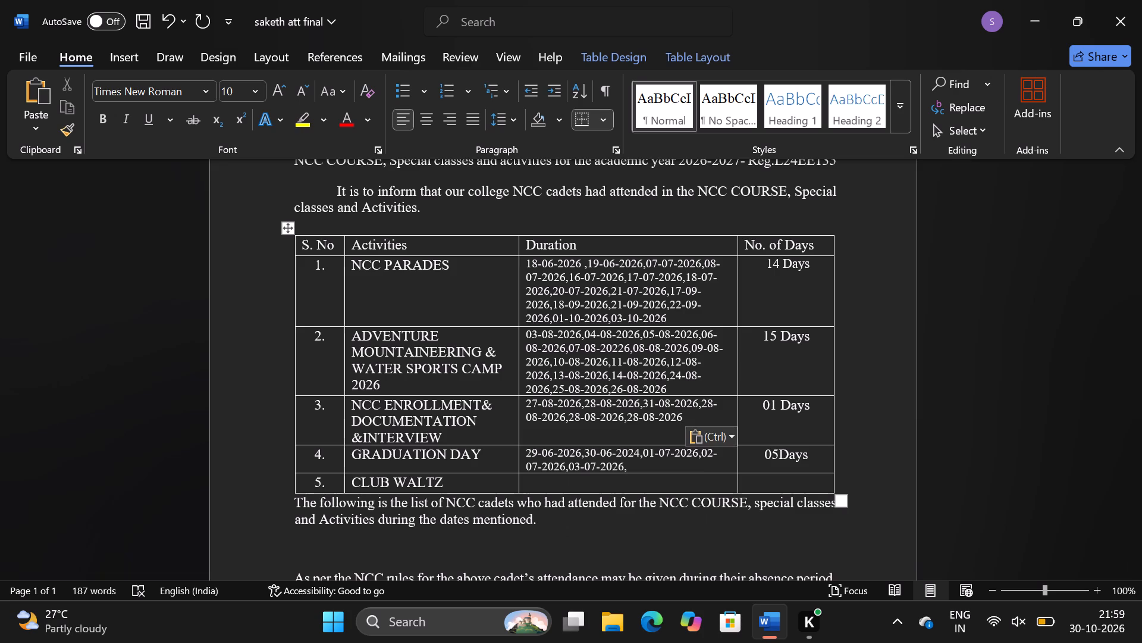
Change the date following 31-08-2026 in the NCC ENROLLMENT & DOCUMENTATION & INTERVIEW duration list to 07-09-2026.
{"action": "left_click", "coordinate": [711, 404]}
{"action": "key", "text": "BackSpace"}
{"action": "key", "text": "BackSpace"}
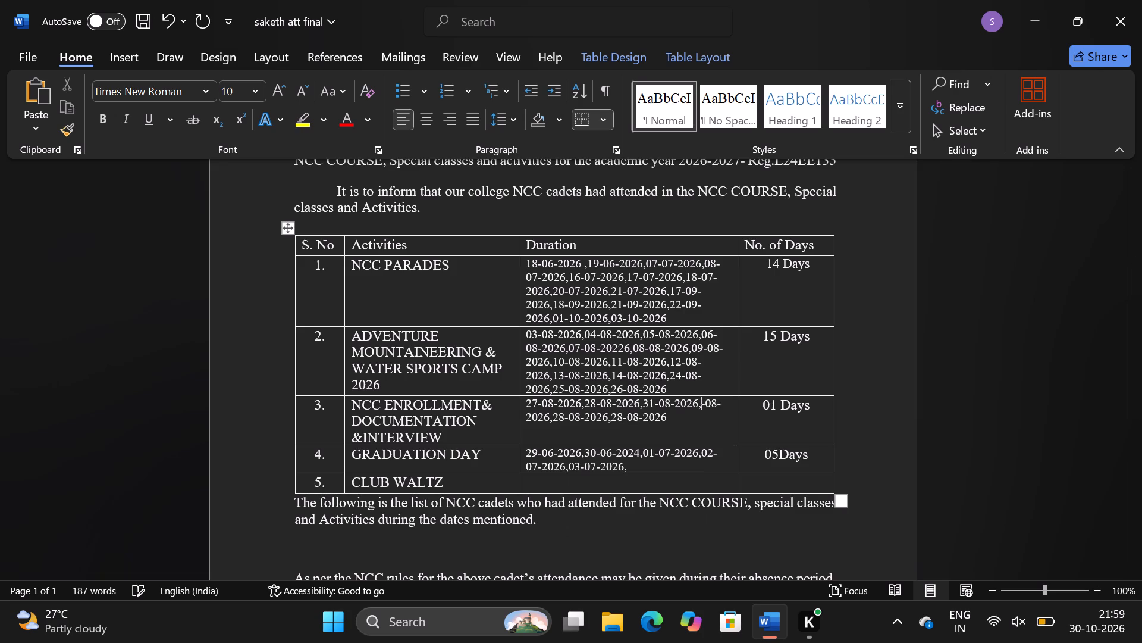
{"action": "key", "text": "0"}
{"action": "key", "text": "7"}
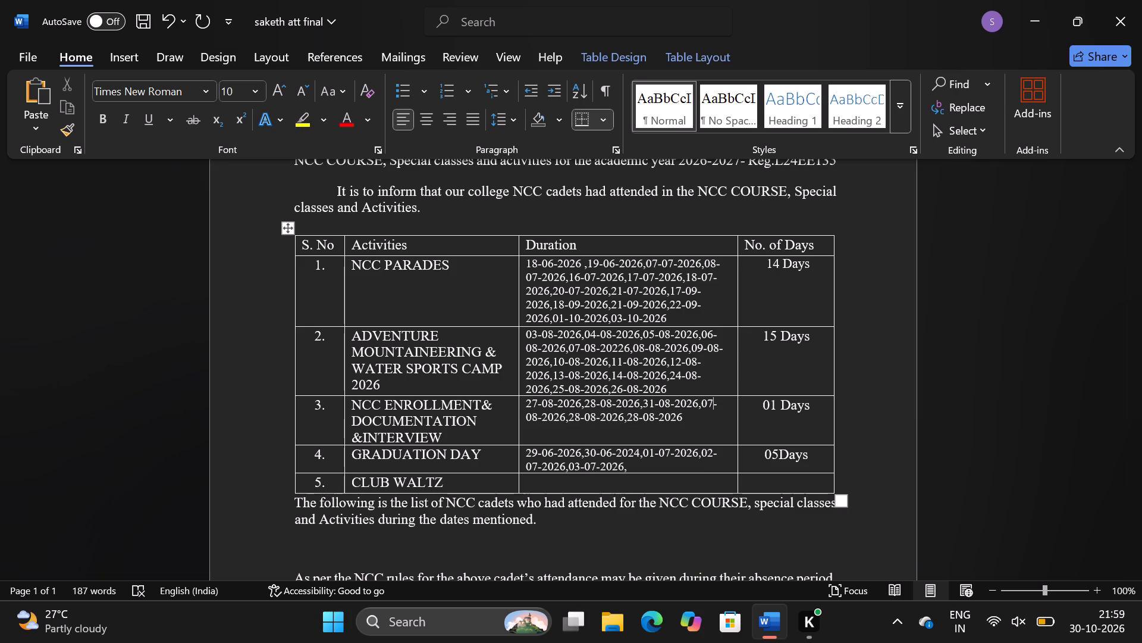
{"action": "left_click", "coordinate": [534, 421]}
{"action": "key", "text": "Delete"}
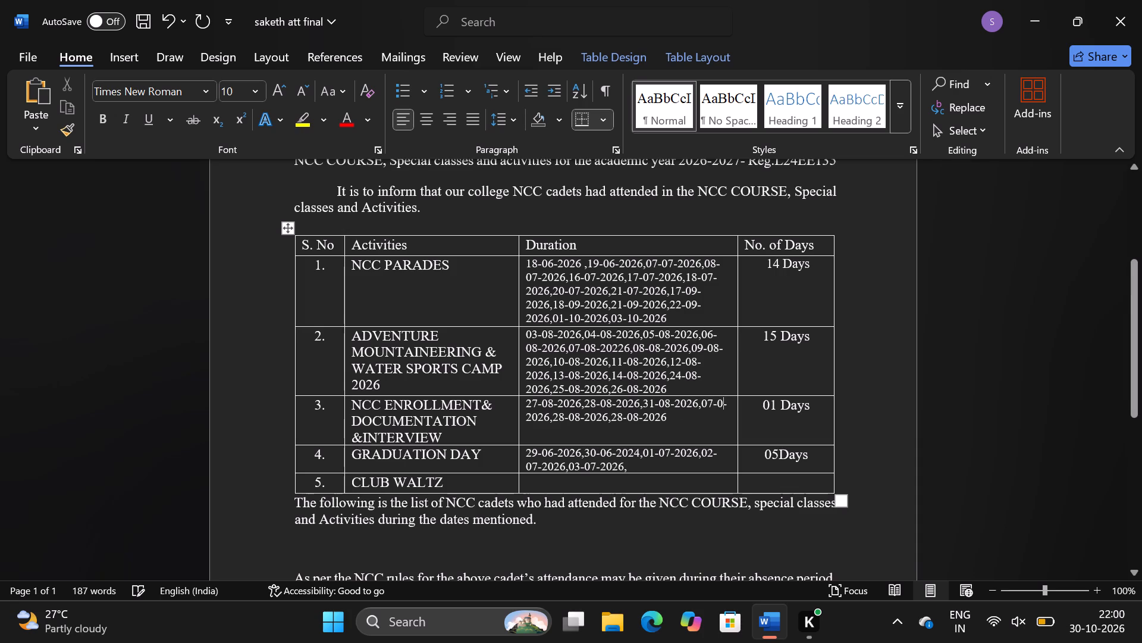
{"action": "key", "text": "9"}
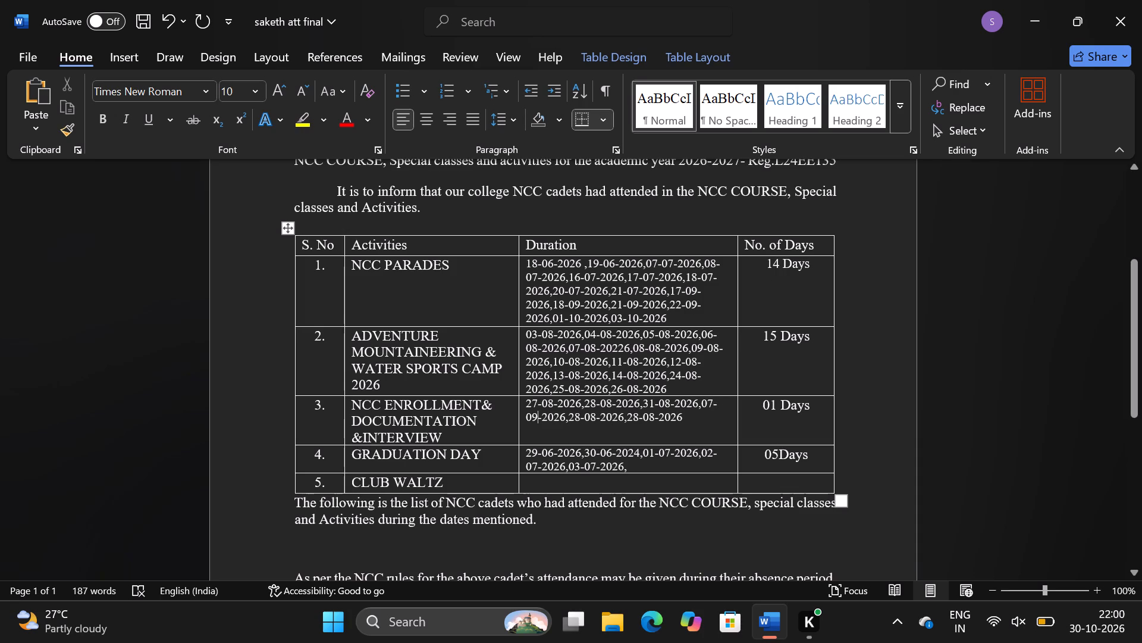
Change the date following 07-09-2026 in the NCC ENROLLMENT & DOCUMENTATION & INTERVIEW duration list to 08-09-2026.
{"action": "left_click", "coordinate": [576, 420]}
{"action": "key", "text": "Delete"}
{"action": "key", "text": "BackSpace"}
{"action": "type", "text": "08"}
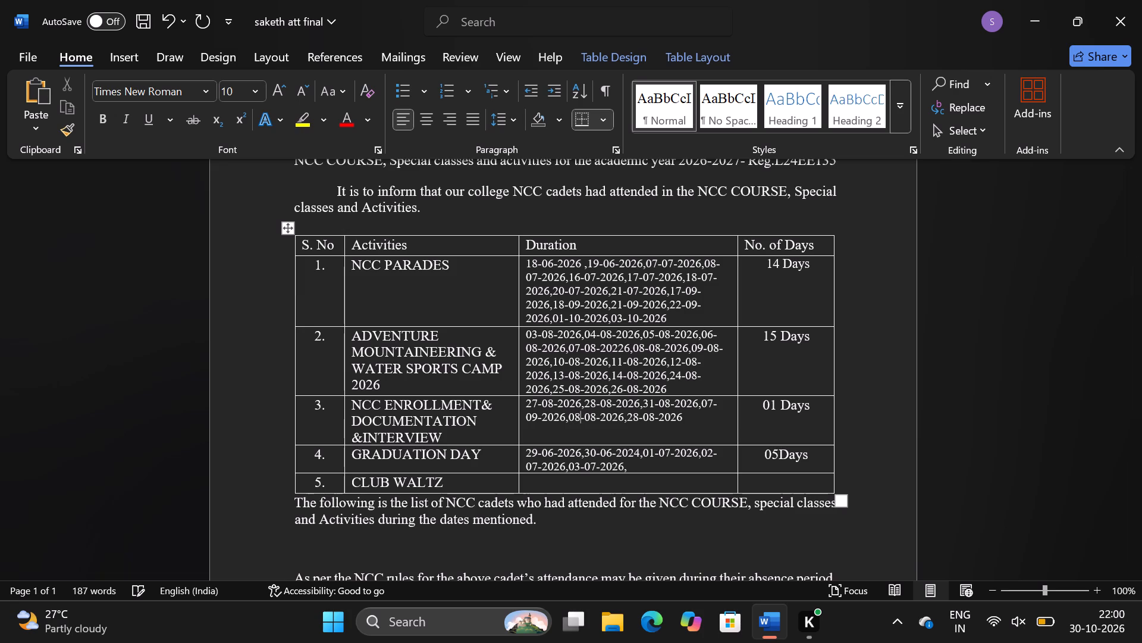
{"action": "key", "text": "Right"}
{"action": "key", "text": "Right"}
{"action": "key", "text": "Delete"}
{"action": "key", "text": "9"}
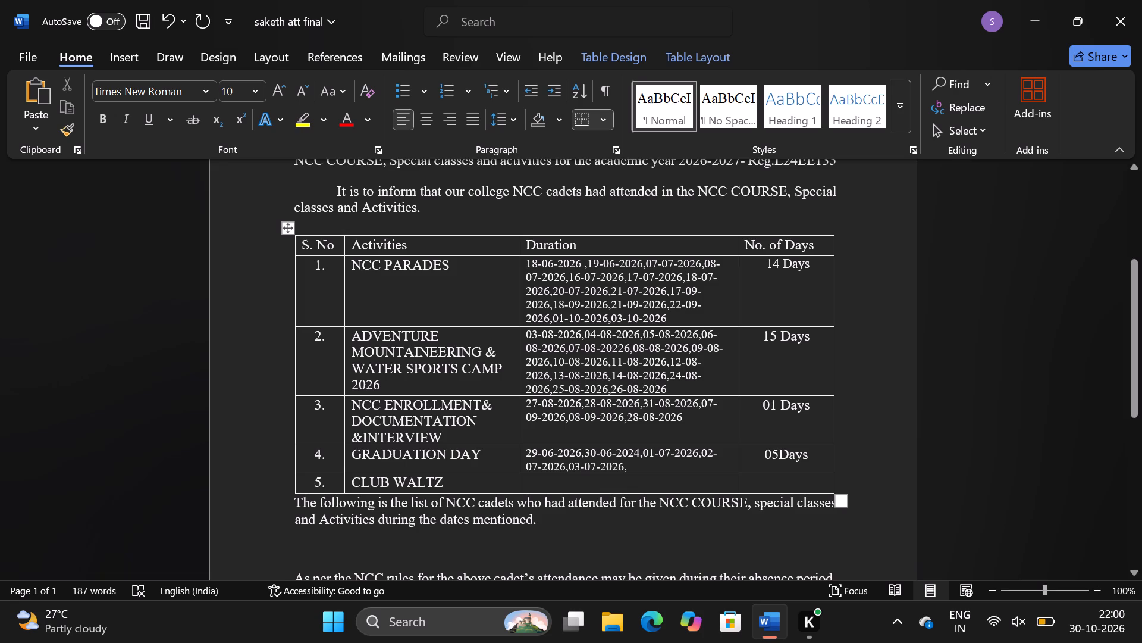
Change the last date in the NCC ENROLLMENT & DOCUMENTATION & INTERVIEW duration list to 16-09-2026.
{"action": "left_click", "coordinate": [634, 419]}
{"action": "key", "text": "Delete"}
{"action": "key", "text": "BackSpace"}
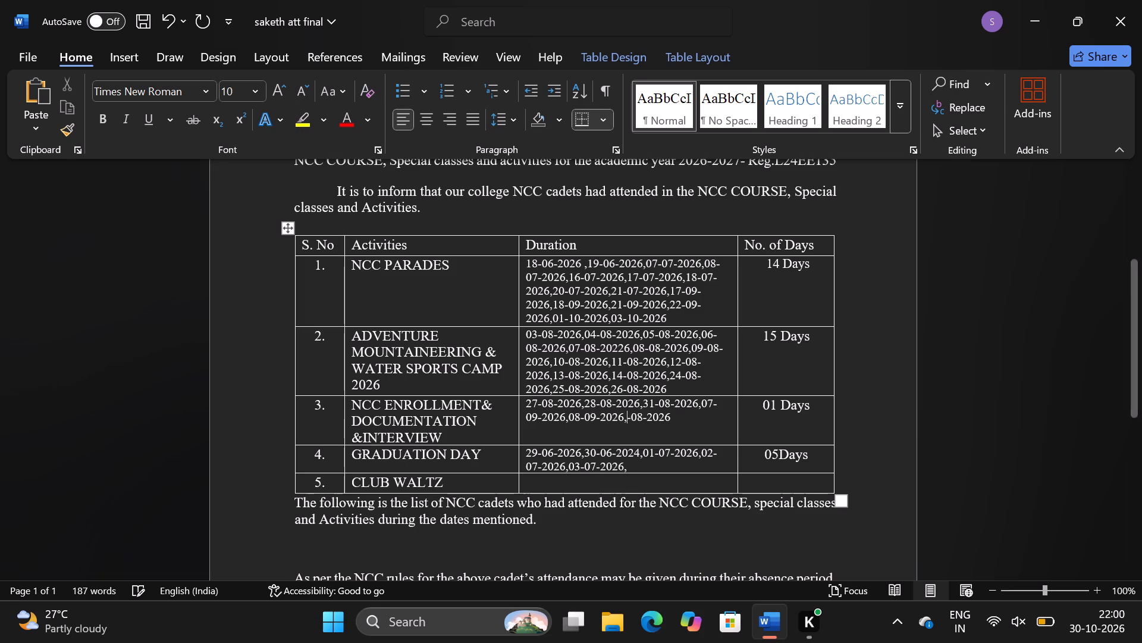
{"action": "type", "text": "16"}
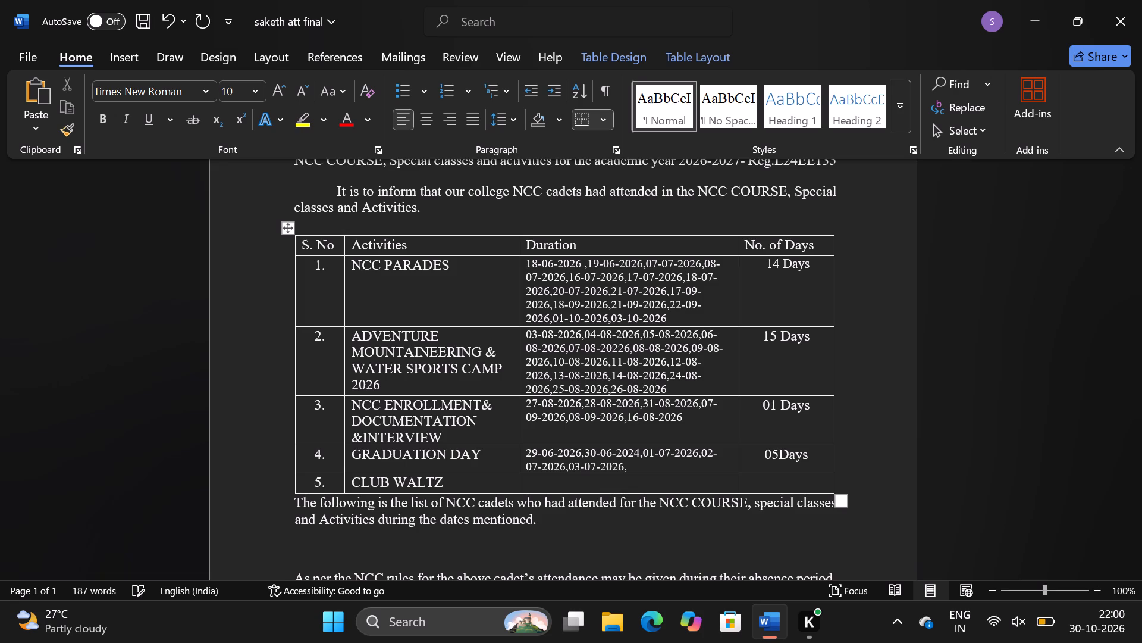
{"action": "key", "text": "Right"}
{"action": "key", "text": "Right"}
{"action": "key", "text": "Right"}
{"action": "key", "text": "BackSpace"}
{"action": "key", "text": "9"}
Save the document.
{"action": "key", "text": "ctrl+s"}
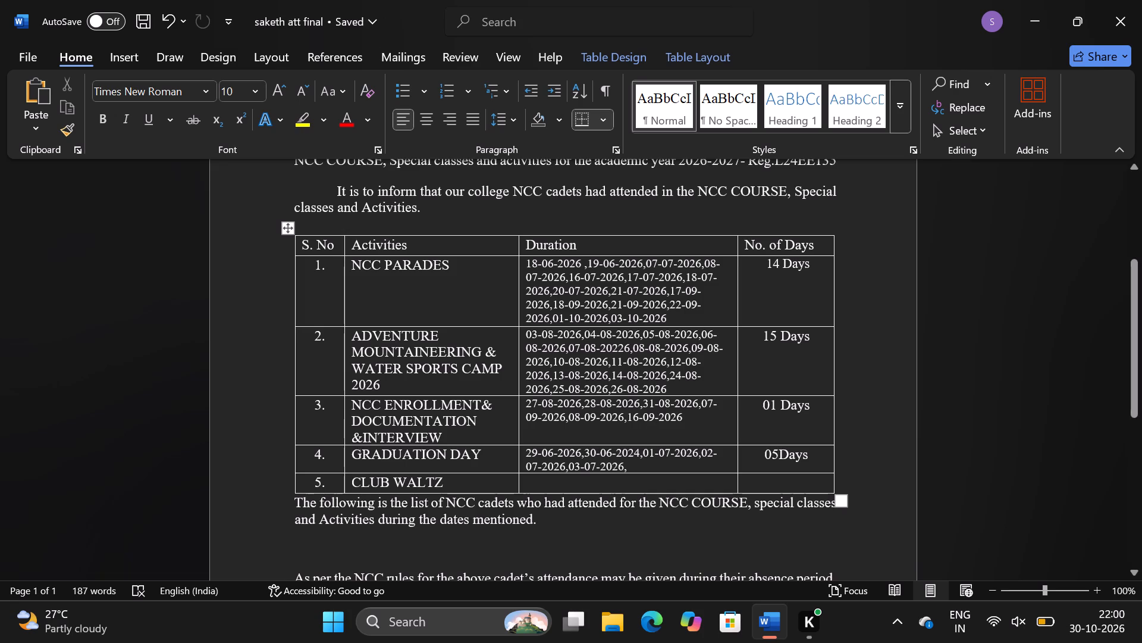
Set the number of days for NCC ENROLLMENT & DOCUMENTATION & INTERVIEW to 06 Days and save the document.
{"action": "left_click", "coordinate": [777, 400]}
{"action": "key", "text": "BackSpace"}
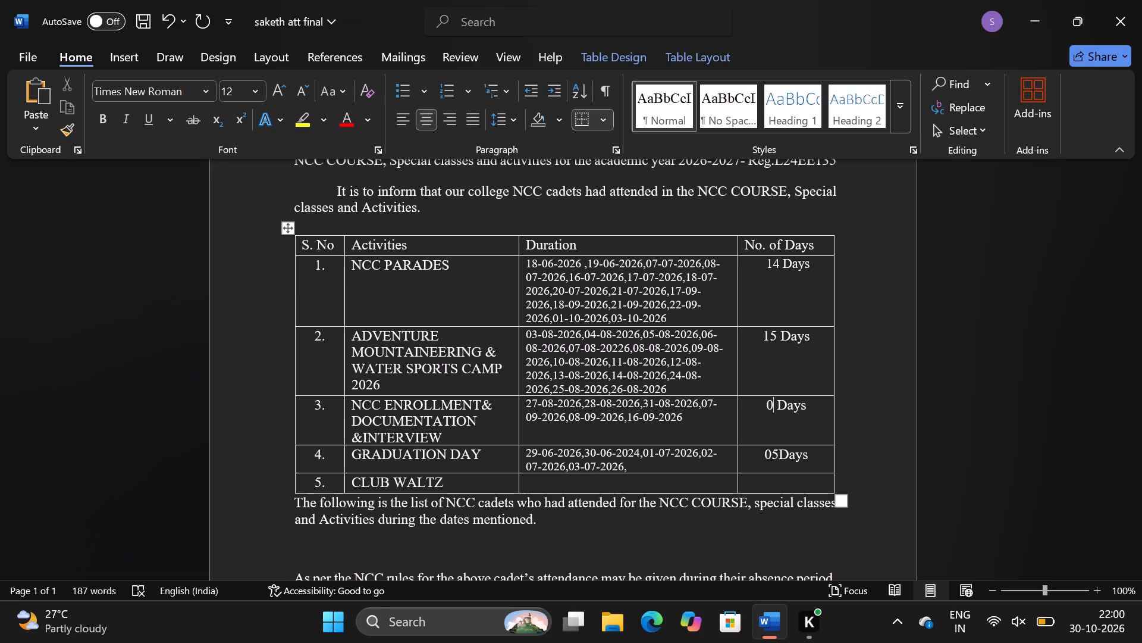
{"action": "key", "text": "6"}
{"action": "key", "text": "ctrl+s"}
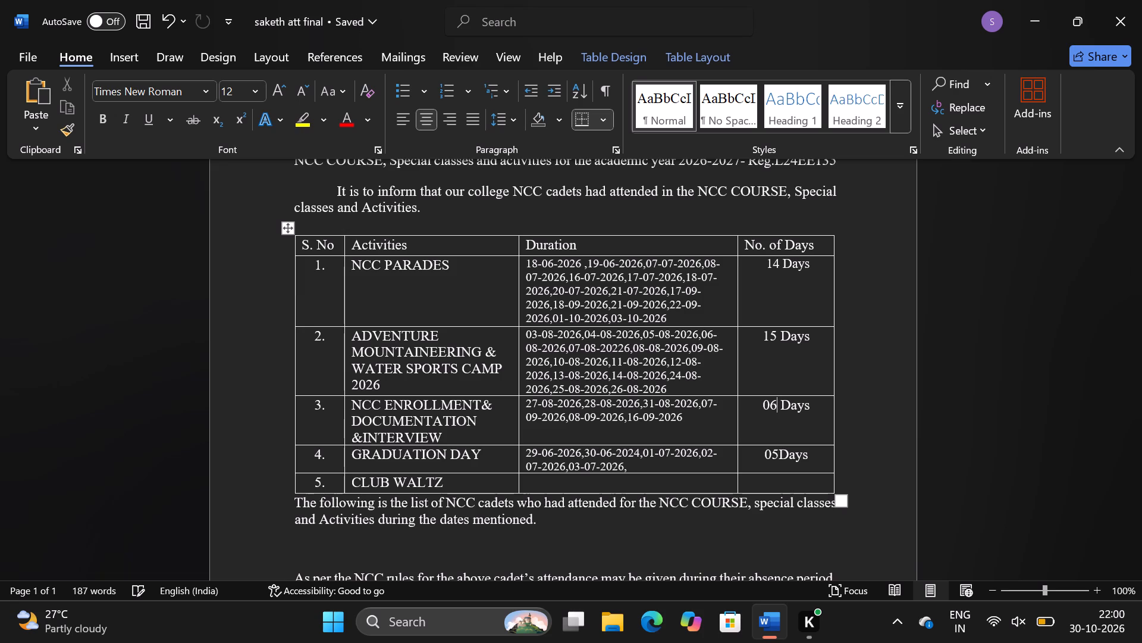
Enter the date 29-09-2026 in the empty Duration cell of the CLUB WALTZ row, reusing the copied date.
{"action": "scroll", "coordinate": [602, 403], "scroll_direction": "down", "scroll_amount": 1}
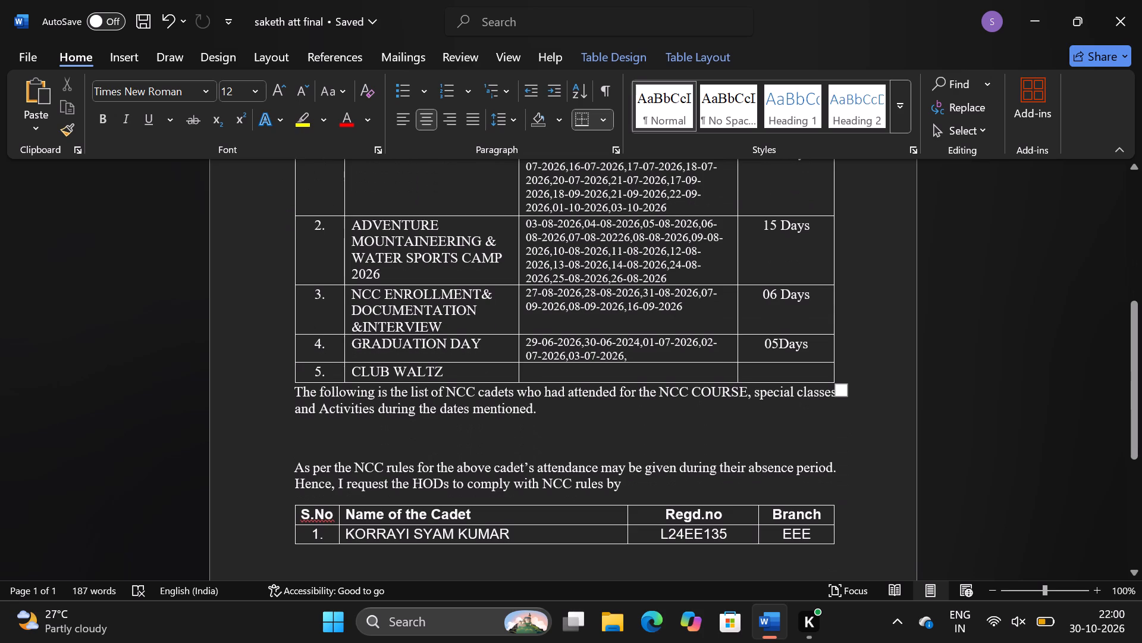
{"action": "left_click", "coordinate": [591, 369]}
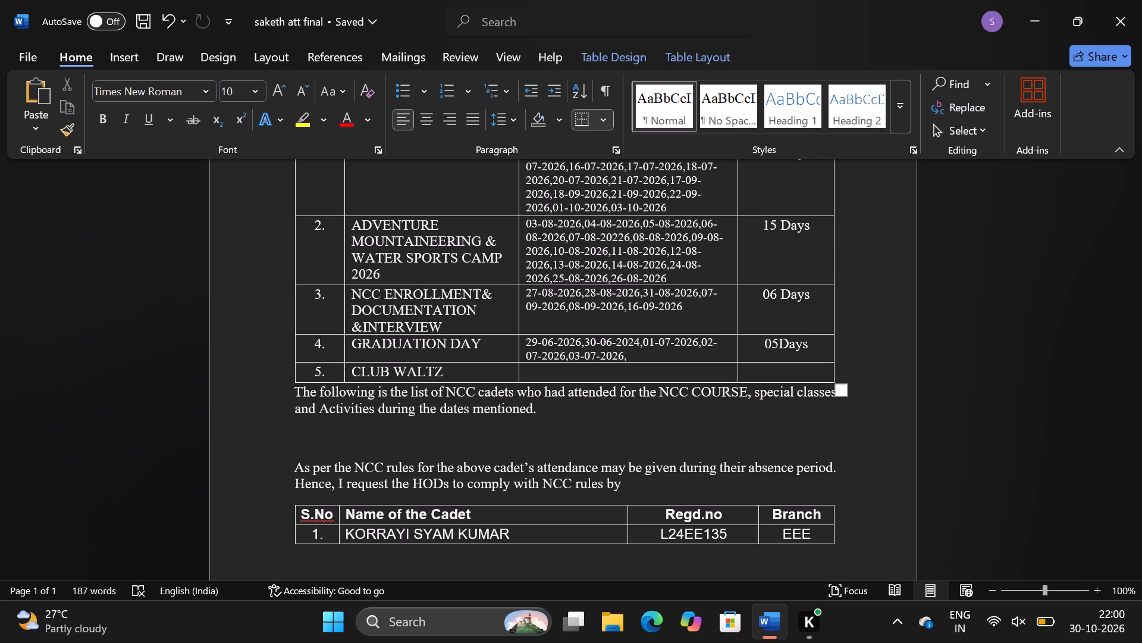
{"action": "key", "text": "ctrl+v"}
{"action": "key", "text": "Left"}
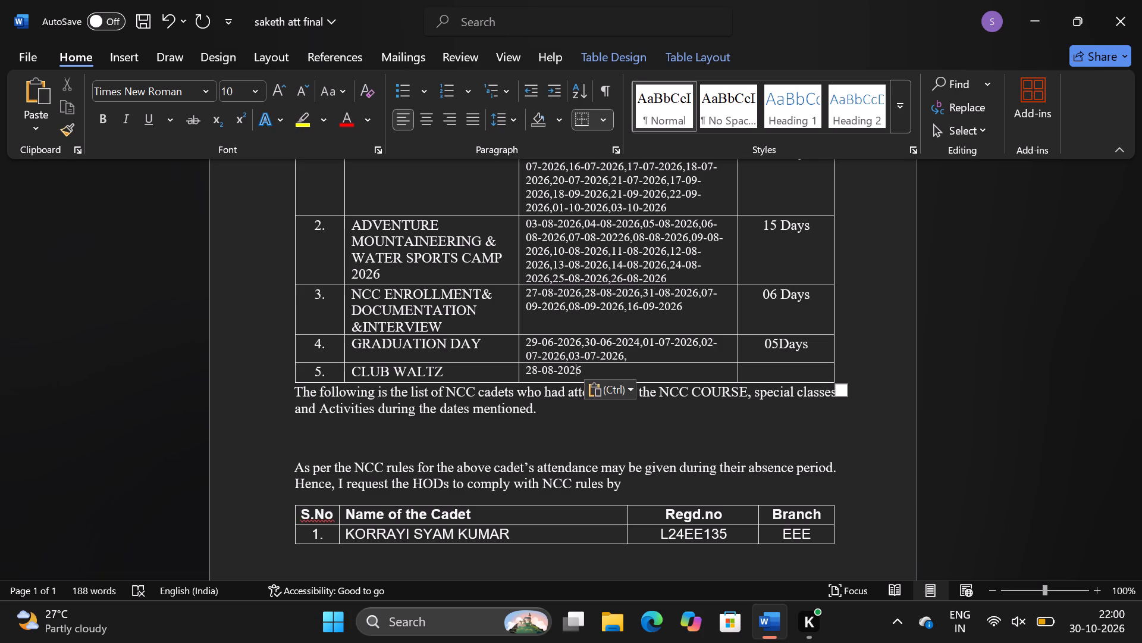
{"action": "key", "text": "Left"}
{"action": "key", "text": "Left"}
{"action": "key", "text": "Left"}
{"action": "key", "text": "Left"}
{"action": "key", "text": "BackSpace"}
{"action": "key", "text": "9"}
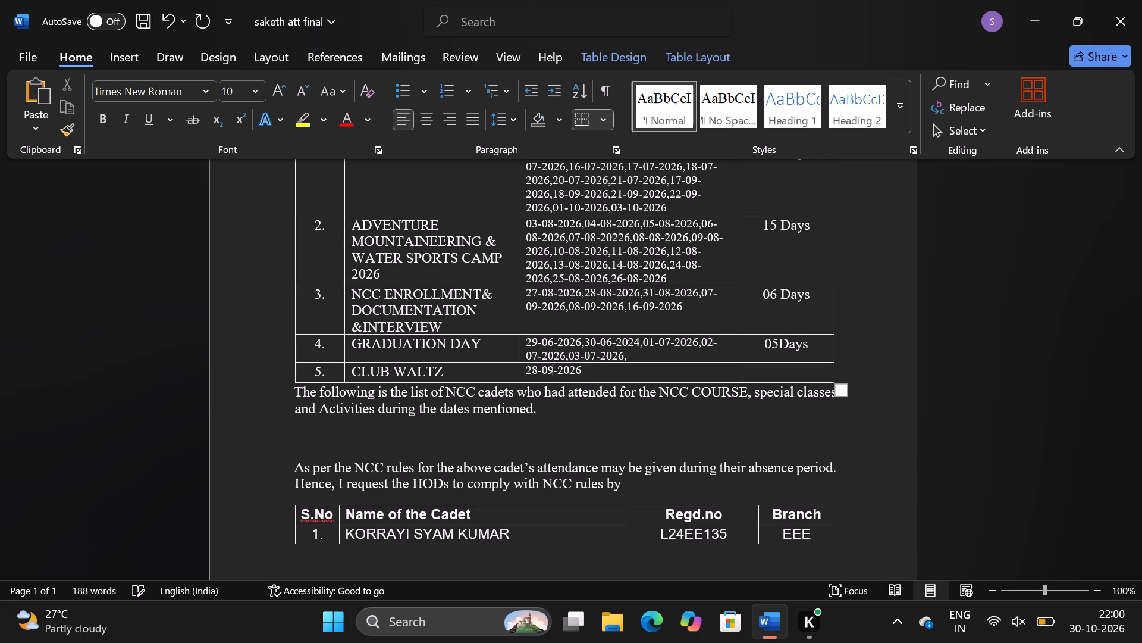
{"action": "key", "text": "Left"}
{"action": "key", "text": "Left"}
{"action": "key", "text": "Left"}
{"action": "key", "text": "BackSpace"}
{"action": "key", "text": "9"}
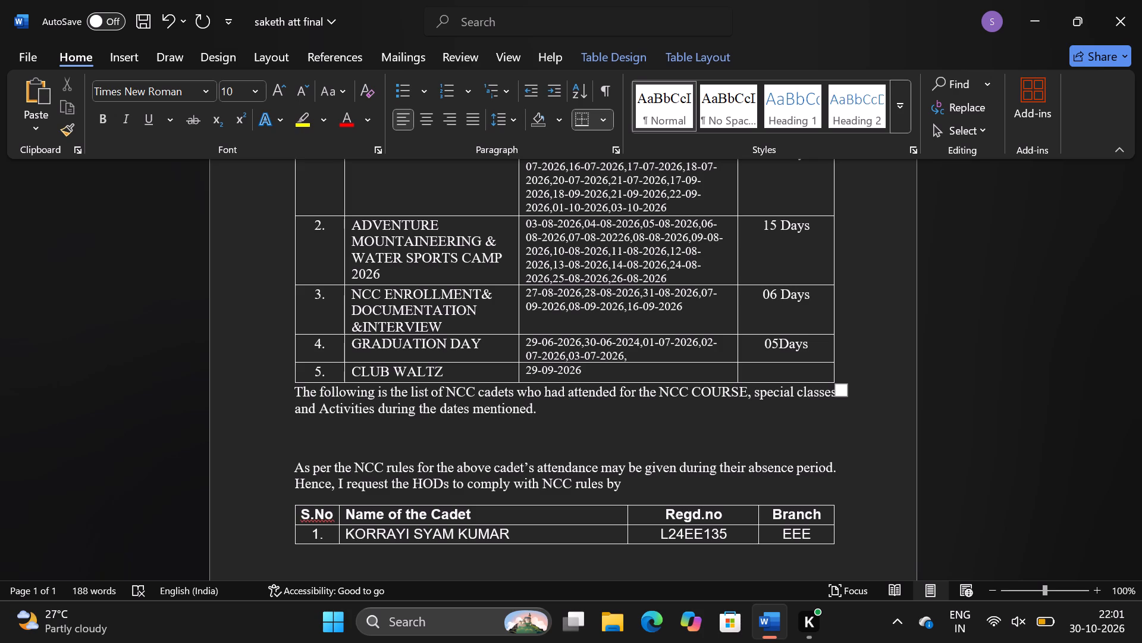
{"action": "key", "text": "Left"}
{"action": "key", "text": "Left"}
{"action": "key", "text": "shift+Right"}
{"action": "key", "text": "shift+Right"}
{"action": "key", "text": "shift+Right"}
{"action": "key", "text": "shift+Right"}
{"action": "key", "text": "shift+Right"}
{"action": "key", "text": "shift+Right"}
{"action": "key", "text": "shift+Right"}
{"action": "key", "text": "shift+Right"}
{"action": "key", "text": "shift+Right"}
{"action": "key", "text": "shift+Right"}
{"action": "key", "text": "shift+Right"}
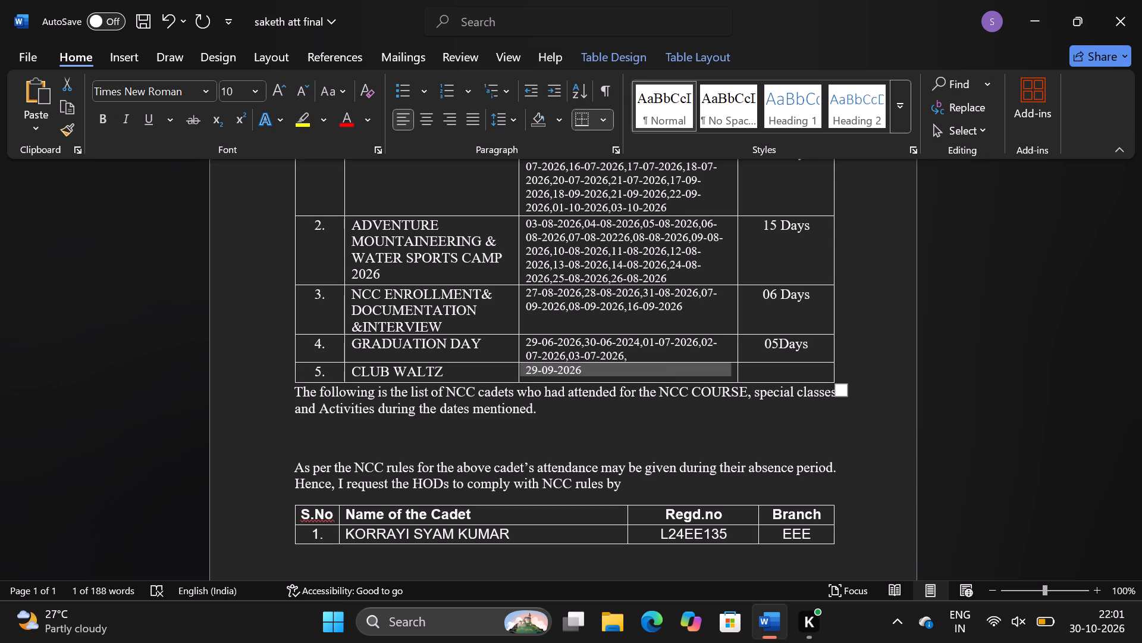
Append two comma-separated copies of the date 29-09-2026 to the CLUB WALTZ duration.
{"action": "left_click", "coordinate": [591, 369]}
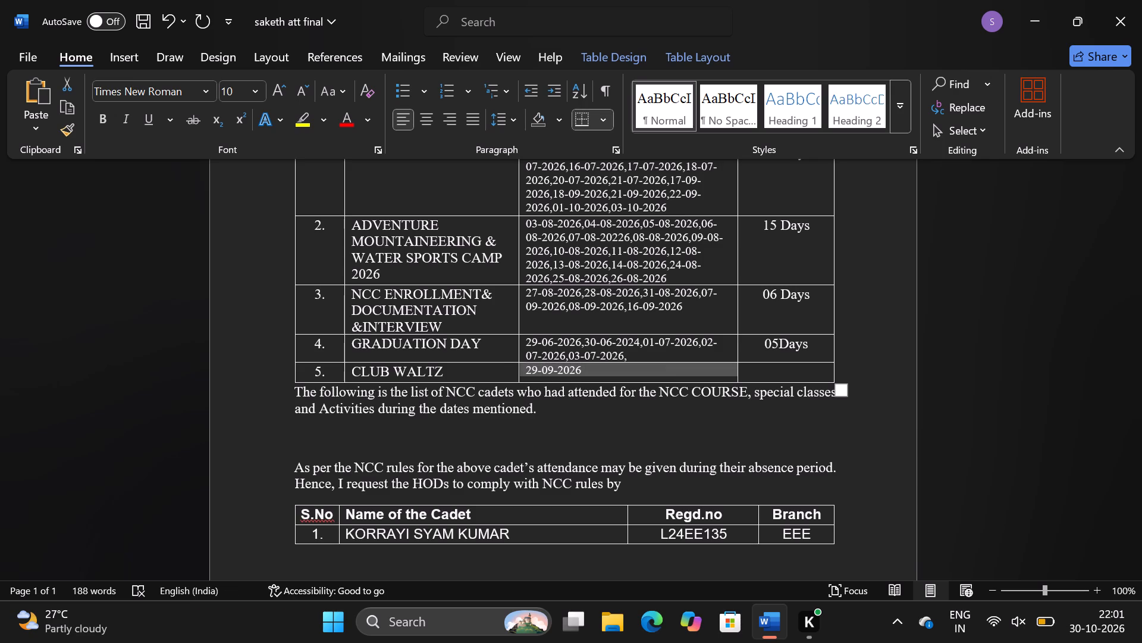
{"action": "key", "text": "shift+Left"}
{"action": "key", "text": "shift+Left"}
{"action": "key", "text": "shift+Left"}
{"action": "key", "text": "shift+Left"}
{"action": "key", "text": "shift+Left"}
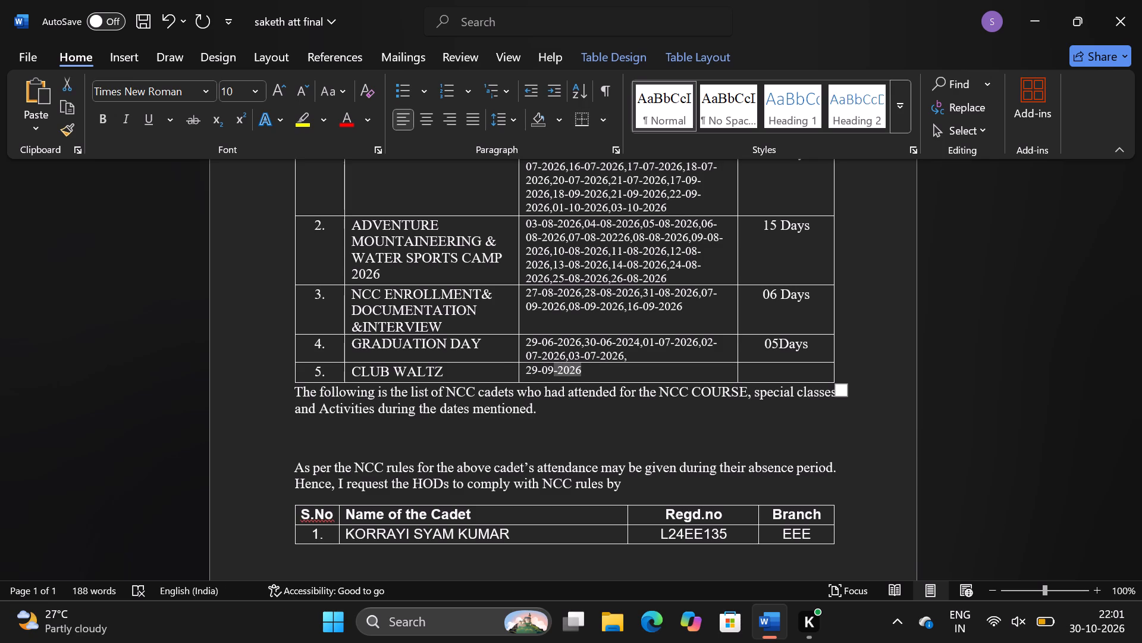
{"action": "key", "text": "shift+Left"}
{"action": "key", "text": "shift+Left"}
{"action": "key", "text": "shift+Left"}
{"action": "key", "text": "shift+Left"}
{"action": "key", "text": "shift+Left"}
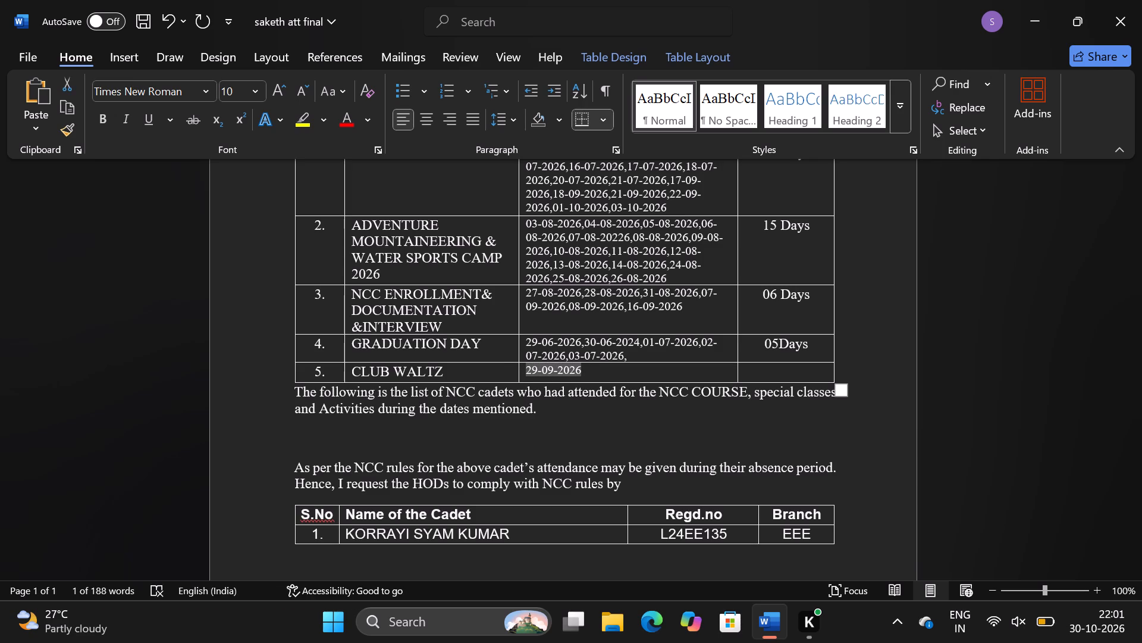
{"action": "key", "text": "ctrl+c"}
{"action": "left_click", "coordinate": [591, 369]}
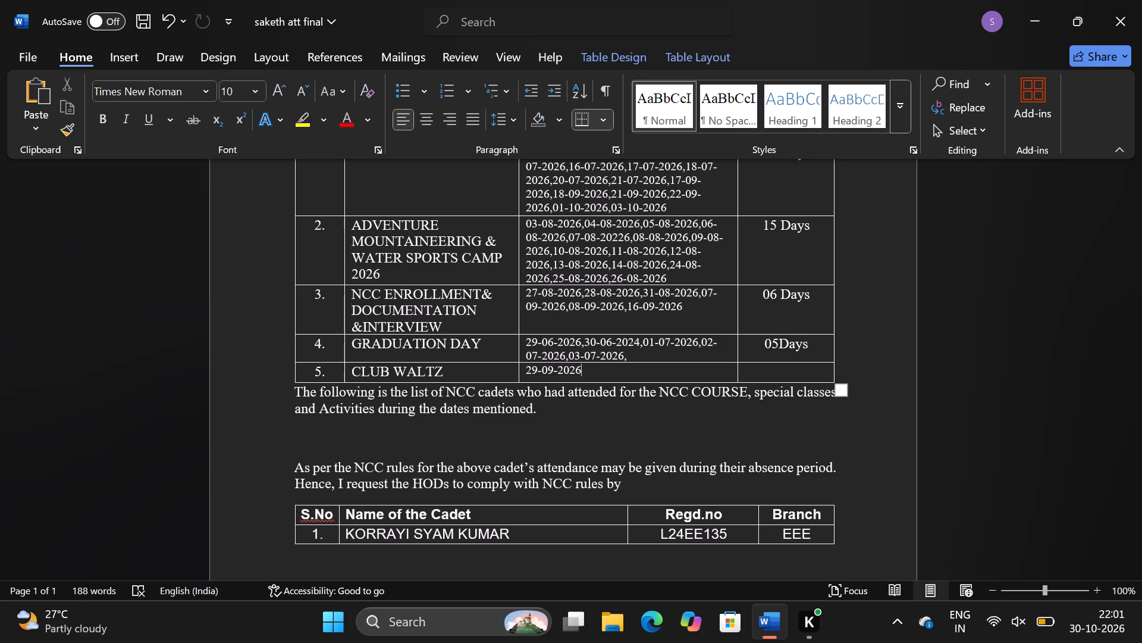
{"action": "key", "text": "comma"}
{"action": "key", "text": "ctrl+v"}
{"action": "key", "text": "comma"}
{"action": "key", "text": "ctrl+v"}
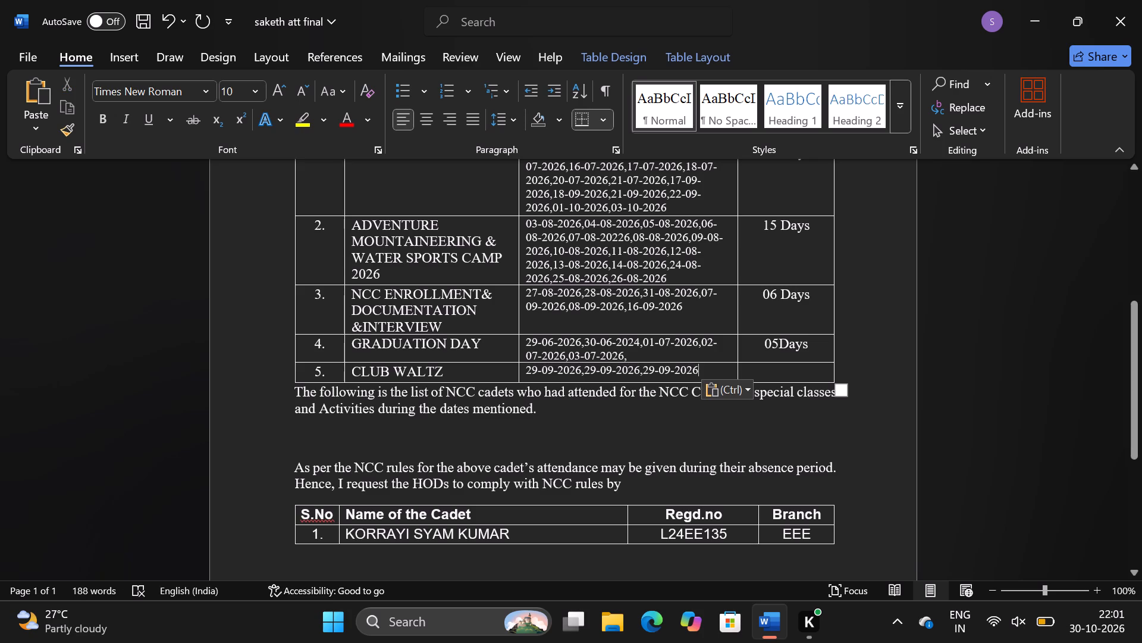
Change the second date in the CLUB WALTZ duration list to 30-09-2026.
{"action": "left_click", "coordinate": [596, 370]}
{"action": "key", "text": "BackSpace"}
{"action": "key", "text": "BackSpace"}
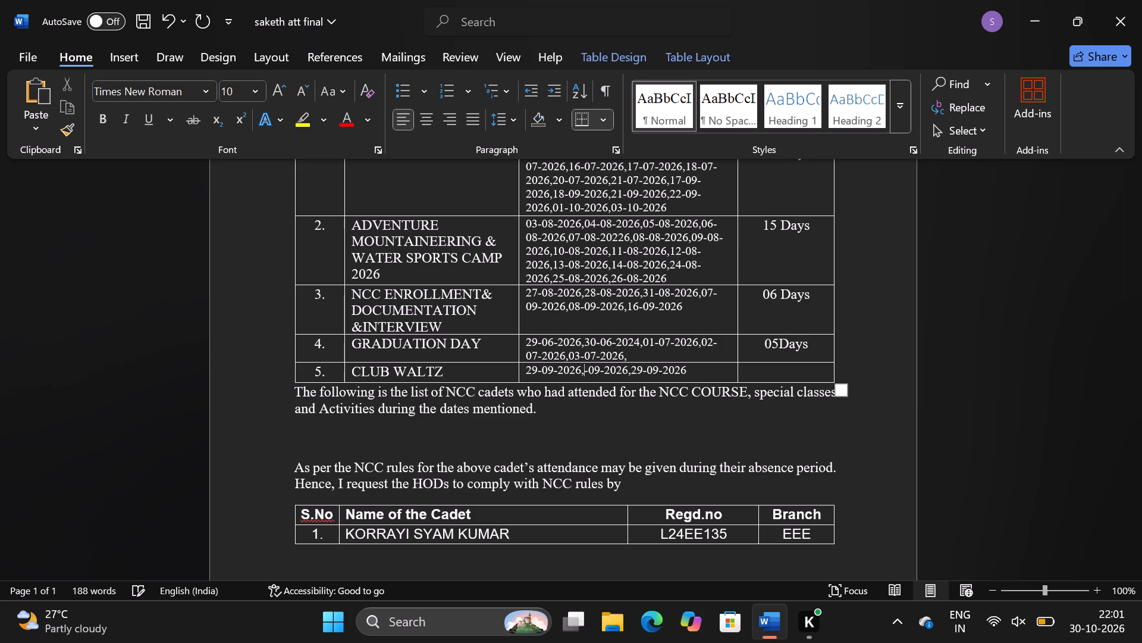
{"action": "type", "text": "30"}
Change the third date in the CLUB WALTZ duration list to 01-10-2026.
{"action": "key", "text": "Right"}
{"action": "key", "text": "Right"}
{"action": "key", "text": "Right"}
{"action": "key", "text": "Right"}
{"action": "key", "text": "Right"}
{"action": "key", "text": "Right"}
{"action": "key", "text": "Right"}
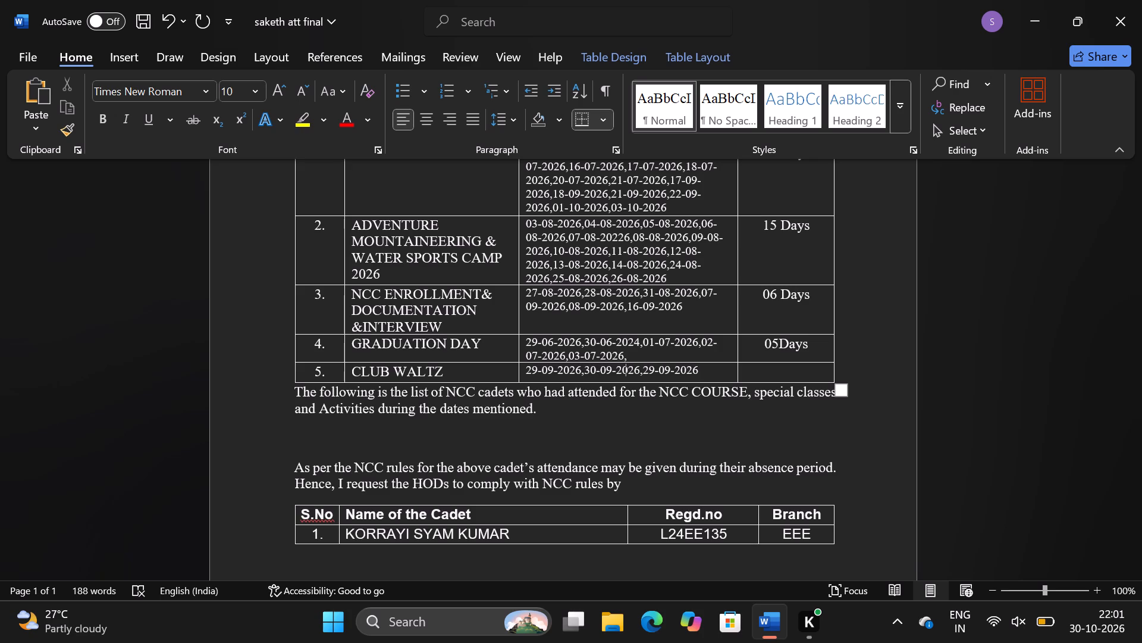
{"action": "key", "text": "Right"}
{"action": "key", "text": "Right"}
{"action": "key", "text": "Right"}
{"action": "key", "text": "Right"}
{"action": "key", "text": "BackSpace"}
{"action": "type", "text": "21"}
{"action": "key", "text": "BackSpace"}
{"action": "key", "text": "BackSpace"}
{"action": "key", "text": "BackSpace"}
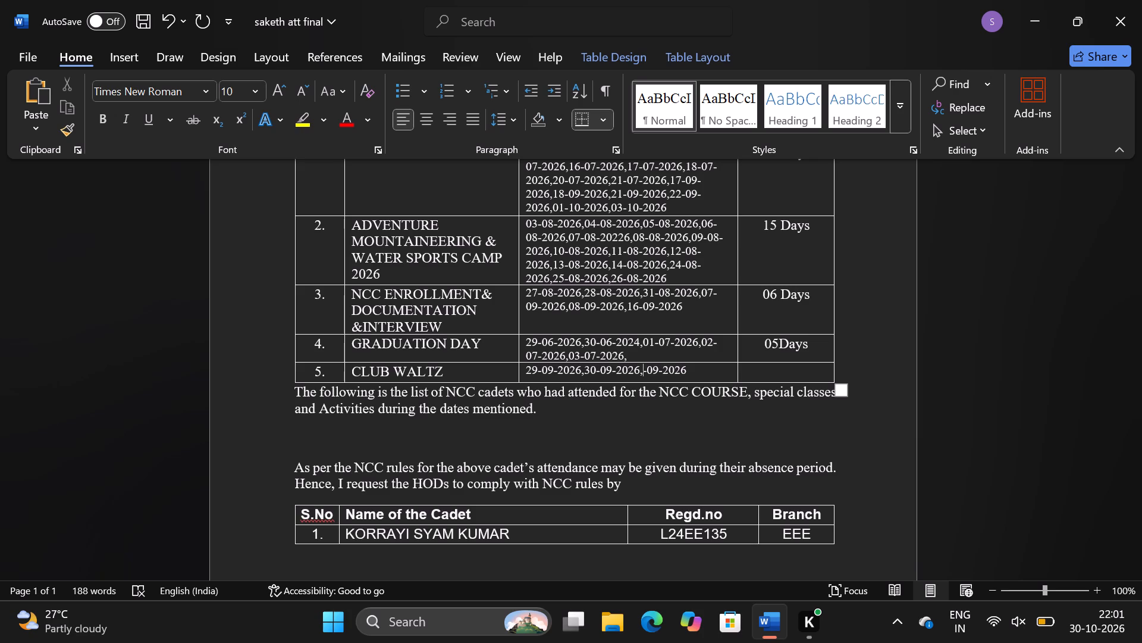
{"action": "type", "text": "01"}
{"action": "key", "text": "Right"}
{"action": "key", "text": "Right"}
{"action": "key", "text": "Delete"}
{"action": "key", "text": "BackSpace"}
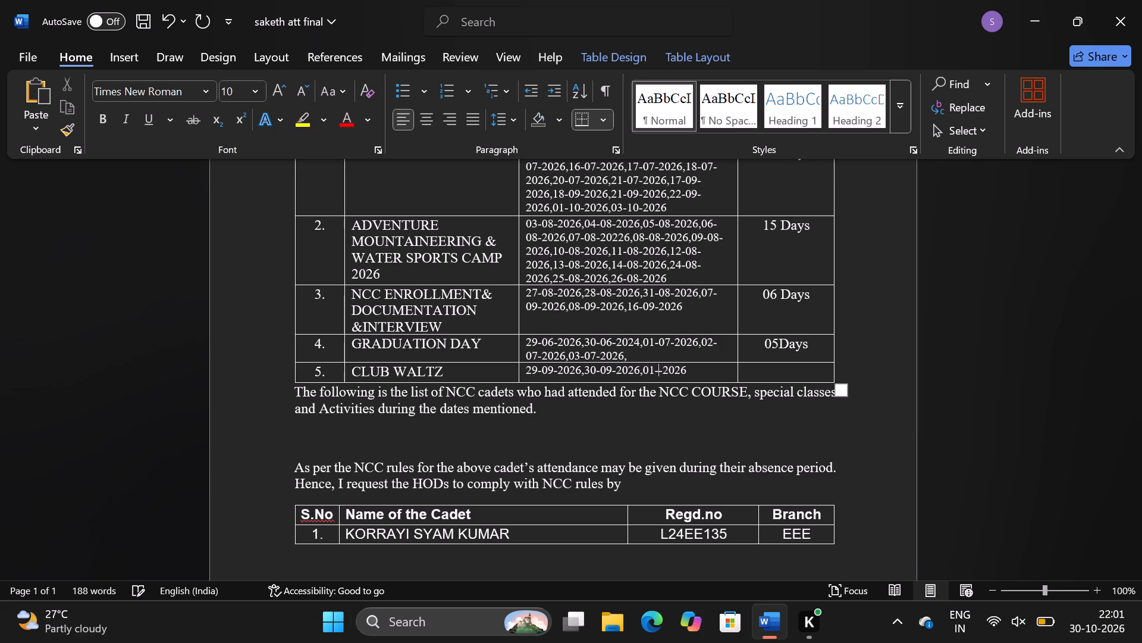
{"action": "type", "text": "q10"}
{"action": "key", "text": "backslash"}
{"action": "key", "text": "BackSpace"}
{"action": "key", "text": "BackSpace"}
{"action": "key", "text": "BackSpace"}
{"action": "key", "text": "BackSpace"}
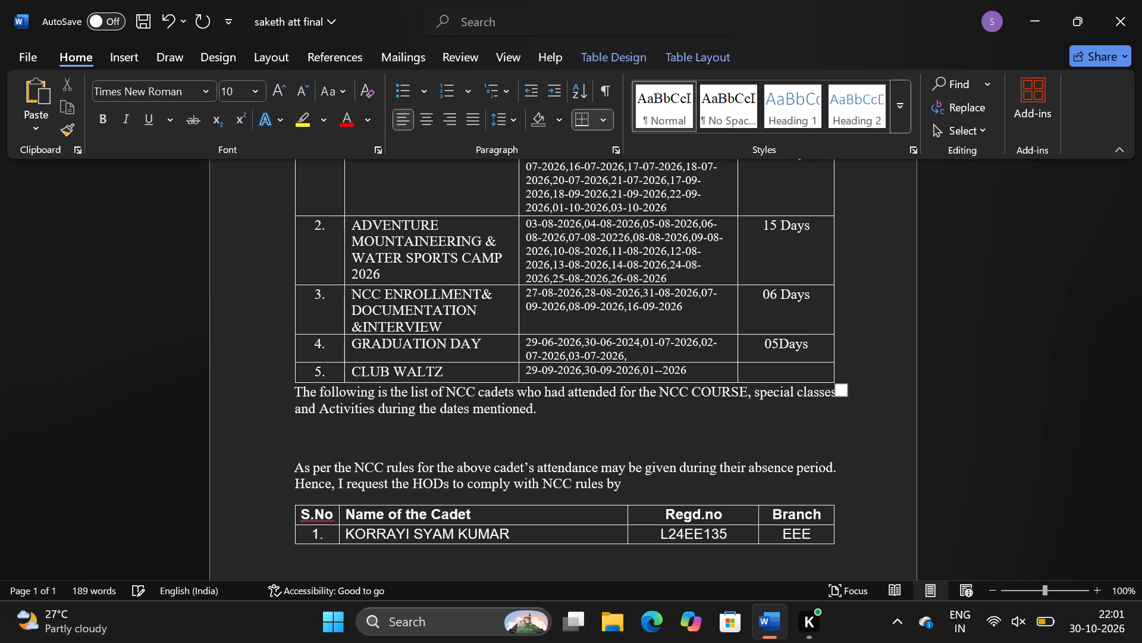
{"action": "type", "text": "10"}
Copy the date 01-10-2026 at the end of the CLUB WALTZ duration list.
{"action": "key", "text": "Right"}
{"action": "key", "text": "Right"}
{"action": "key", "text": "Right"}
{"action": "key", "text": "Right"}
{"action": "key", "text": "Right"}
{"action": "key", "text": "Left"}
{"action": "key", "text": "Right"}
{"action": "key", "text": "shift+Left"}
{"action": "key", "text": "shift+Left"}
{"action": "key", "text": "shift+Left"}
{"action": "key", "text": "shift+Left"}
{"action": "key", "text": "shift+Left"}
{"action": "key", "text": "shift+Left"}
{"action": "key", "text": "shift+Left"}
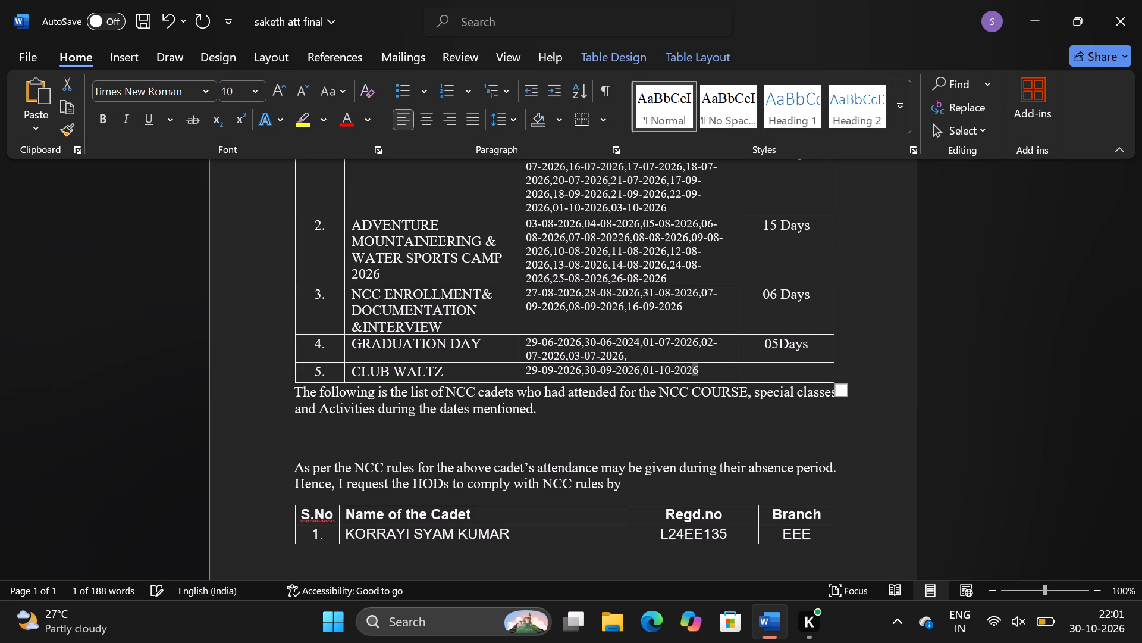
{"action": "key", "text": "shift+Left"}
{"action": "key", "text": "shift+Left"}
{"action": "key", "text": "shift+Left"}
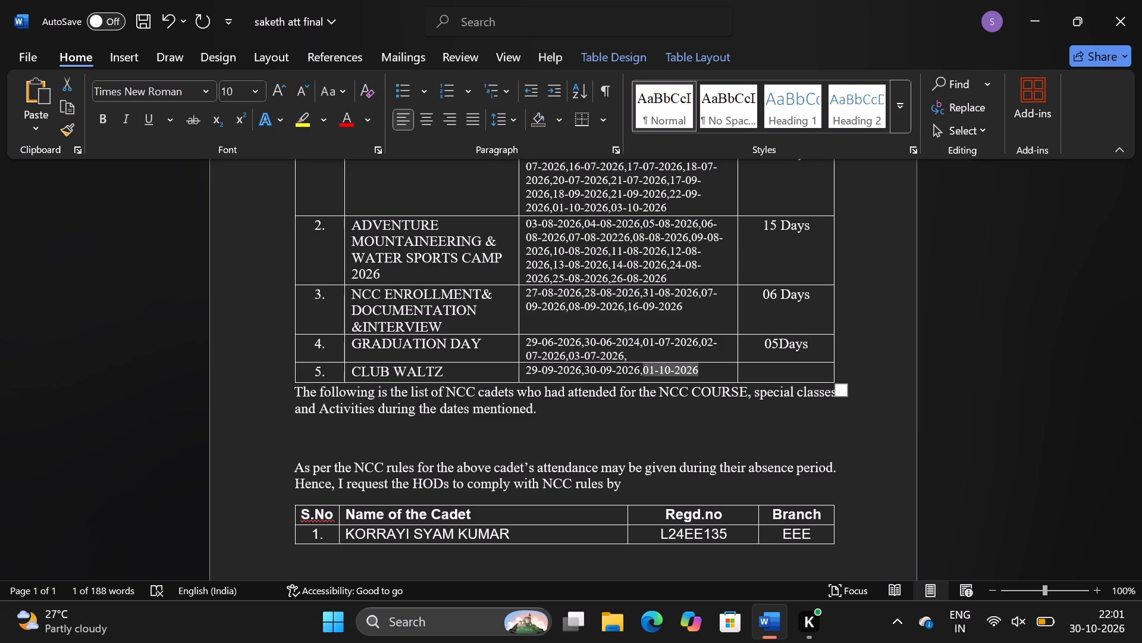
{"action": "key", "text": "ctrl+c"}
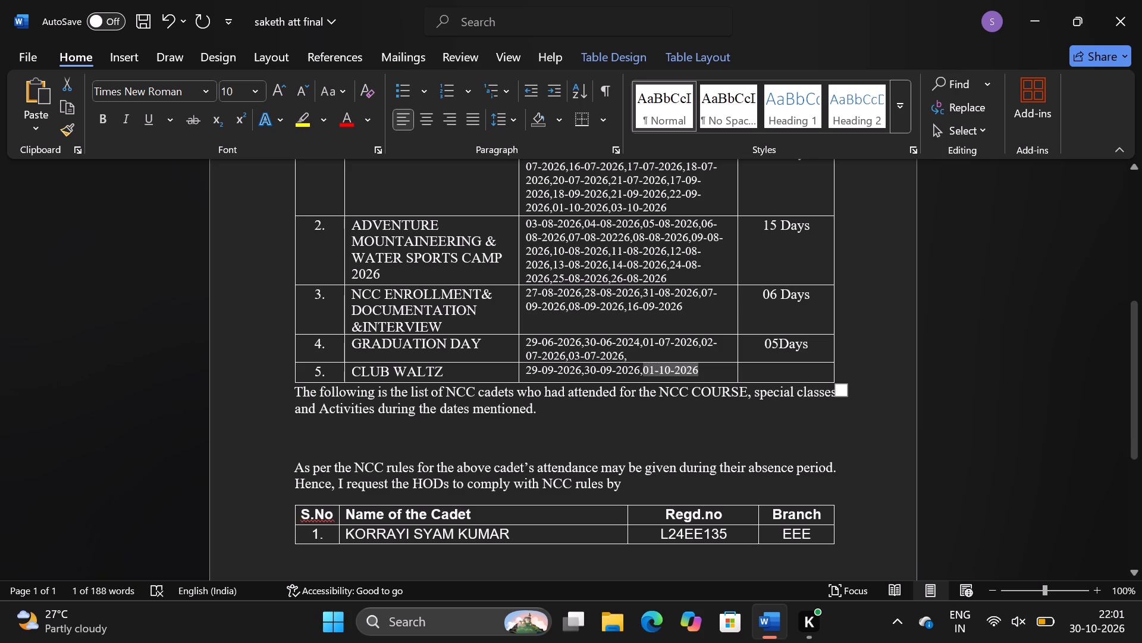
Append four comma-separated copies of the date 01-10-2026 to the CLUB WALTZ duration.
{"action": "left_click", "coordinate": [726, 365]}
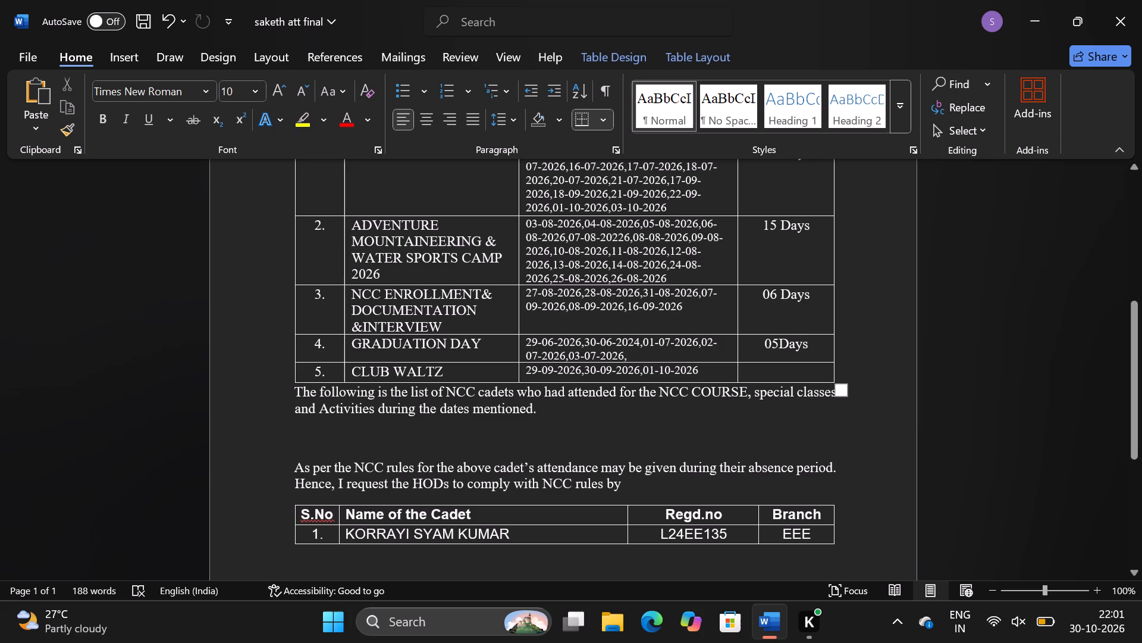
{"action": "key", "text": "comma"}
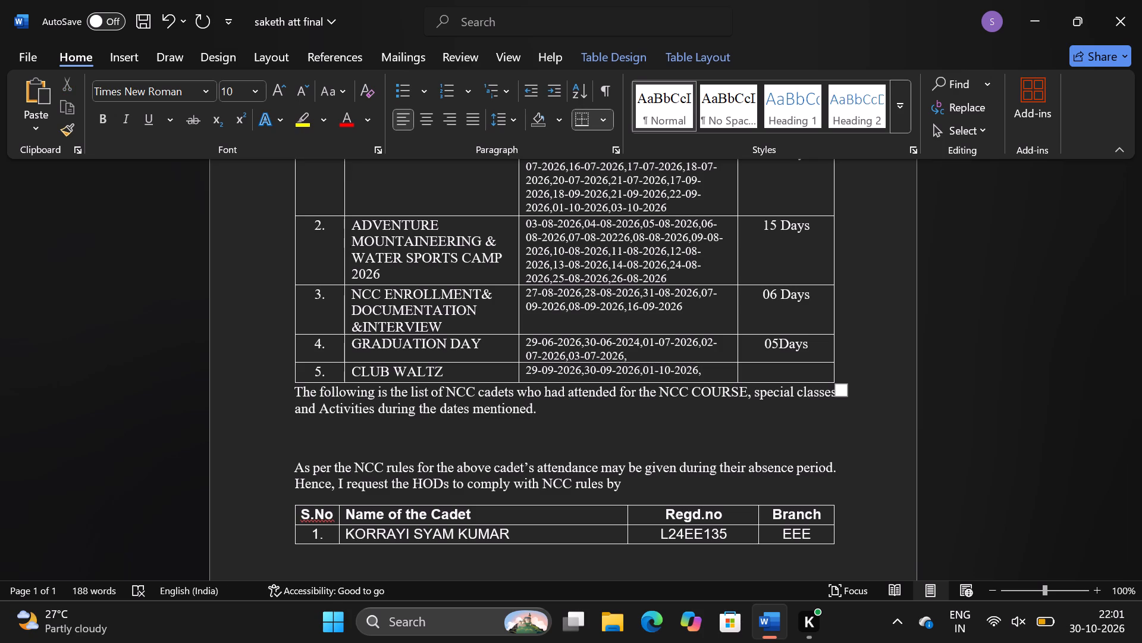
{"action": "key", "text": "ctrl+v"}
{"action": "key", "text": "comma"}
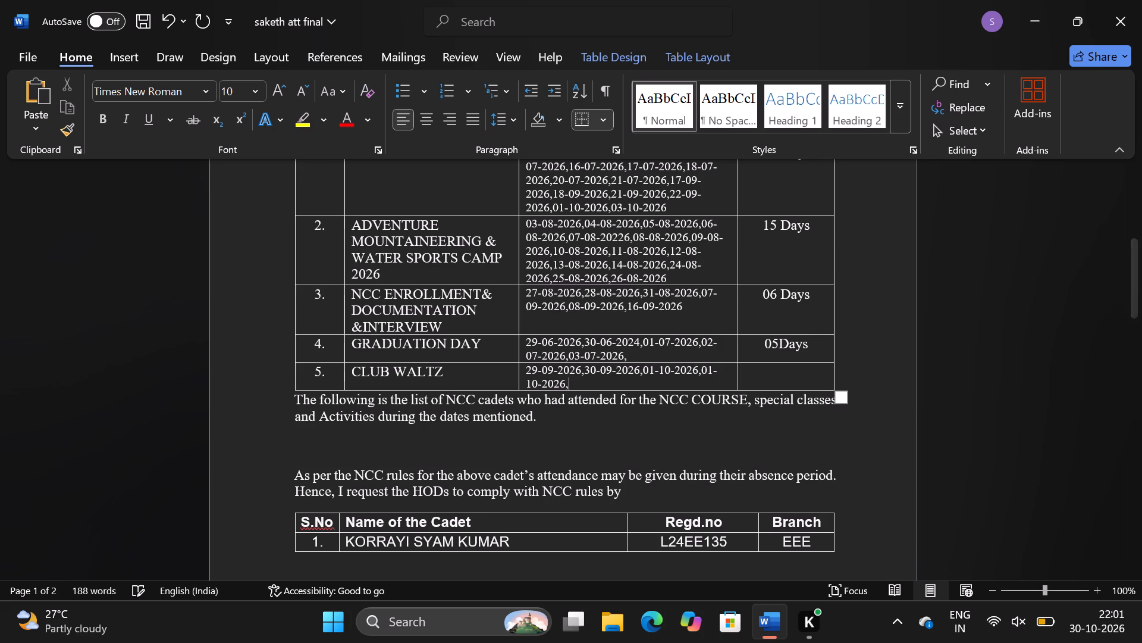
{"action": "key", "text": "ctrl+v"}
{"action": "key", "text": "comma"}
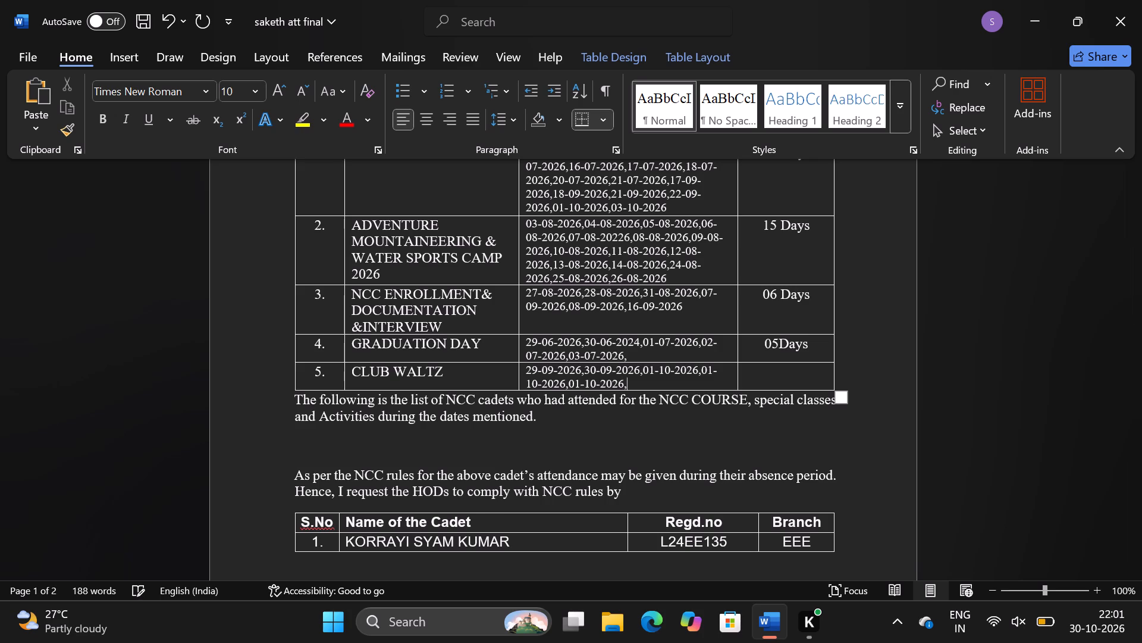
{"action": "key", "text": "ctrl+v"}
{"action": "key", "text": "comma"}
{"action": "key", "text": "ctrl+v"}
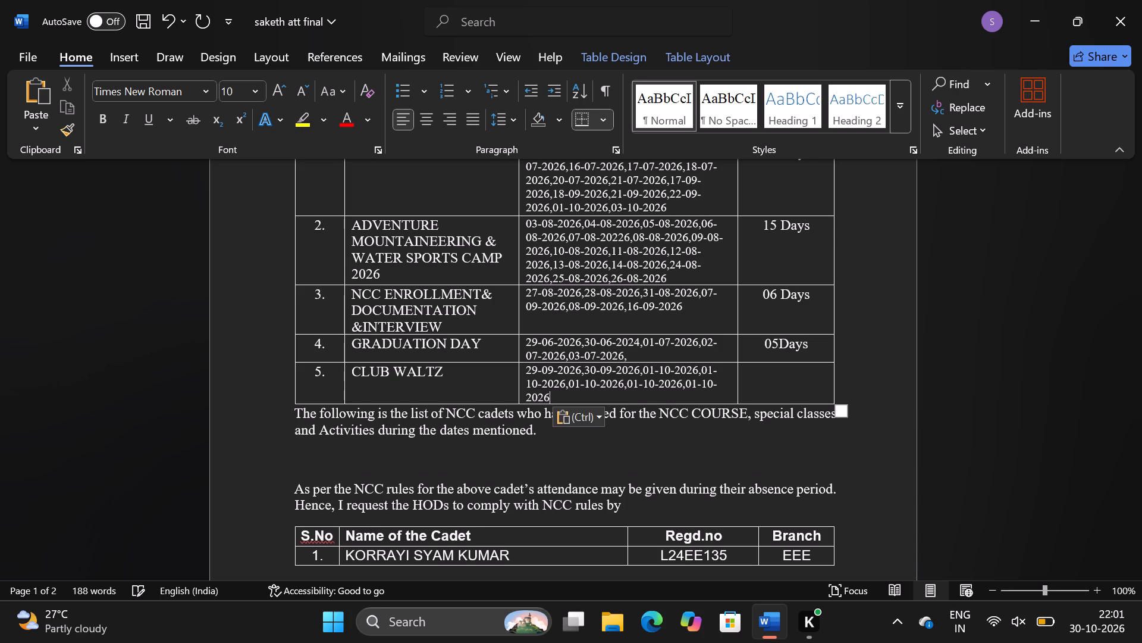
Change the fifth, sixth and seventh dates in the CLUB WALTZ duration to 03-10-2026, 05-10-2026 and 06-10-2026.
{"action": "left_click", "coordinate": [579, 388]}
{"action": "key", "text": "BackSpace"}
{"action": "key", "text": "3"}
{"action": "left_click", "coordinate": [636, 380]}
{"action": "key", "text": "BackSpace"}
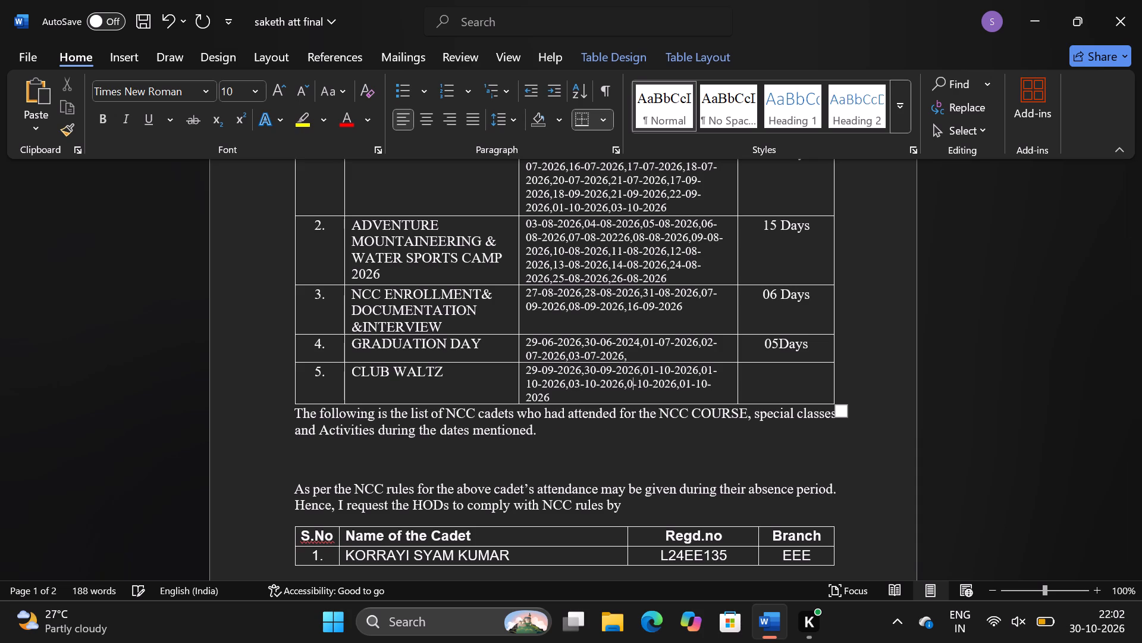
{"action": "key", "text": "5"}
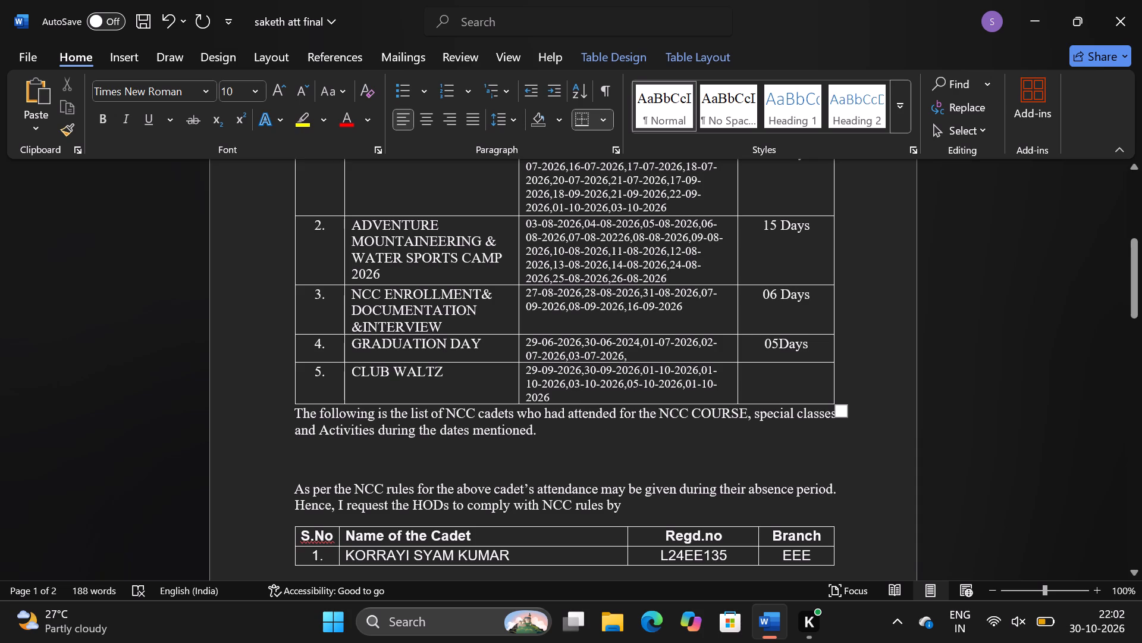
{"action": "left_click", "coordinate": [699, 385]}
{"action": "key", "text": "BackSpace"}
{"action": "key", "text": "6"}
Set the last four CLUB WALTZ dates to 03-10-2026, 05-10-2026, 06-10-2026 and 07-10-2026, and save the document.
{"action": "left_click", "coordinate": [711, 367]}
{"action": "key", "text": "BackSpace"}
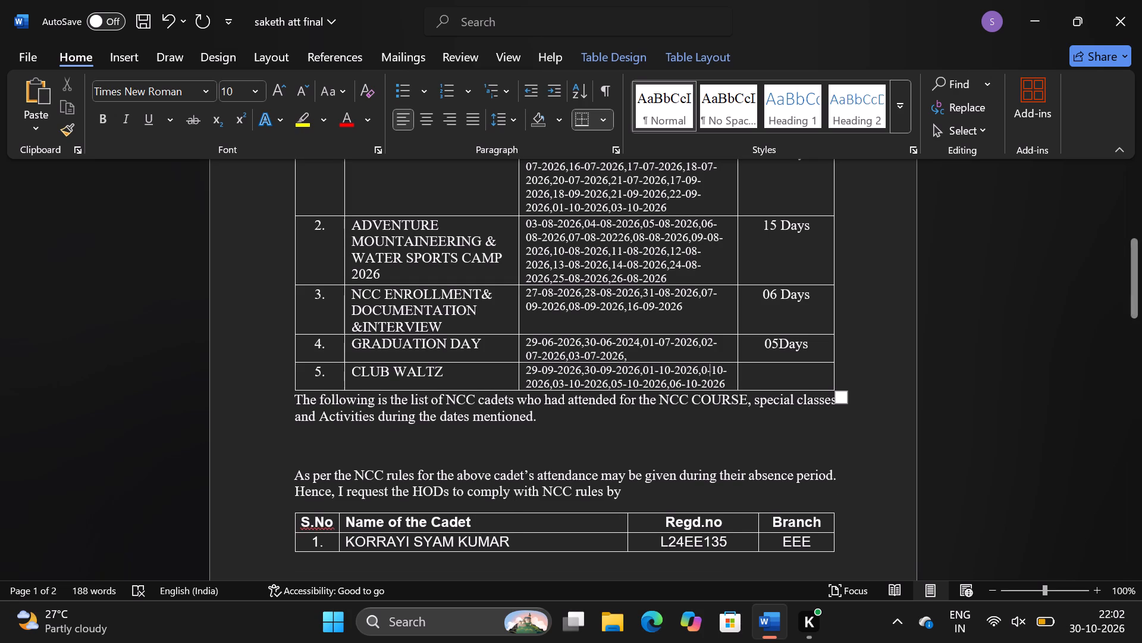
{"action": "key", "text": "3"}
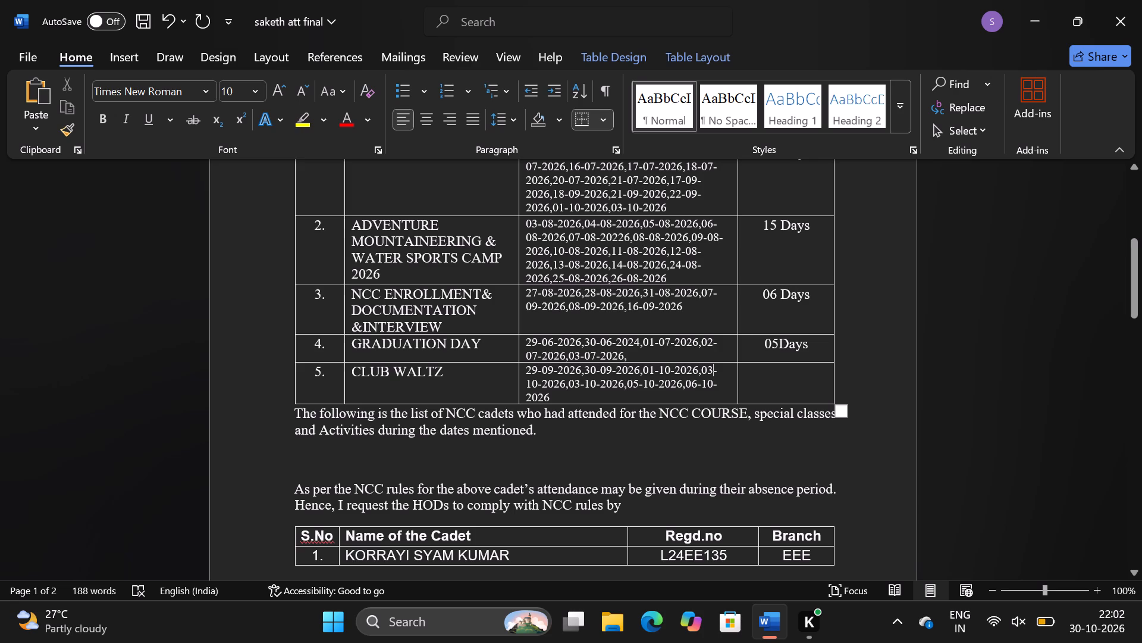
{"action": "left_click", "coordinate": [576, 386]}
{"action": "key", "text": "Delete"}
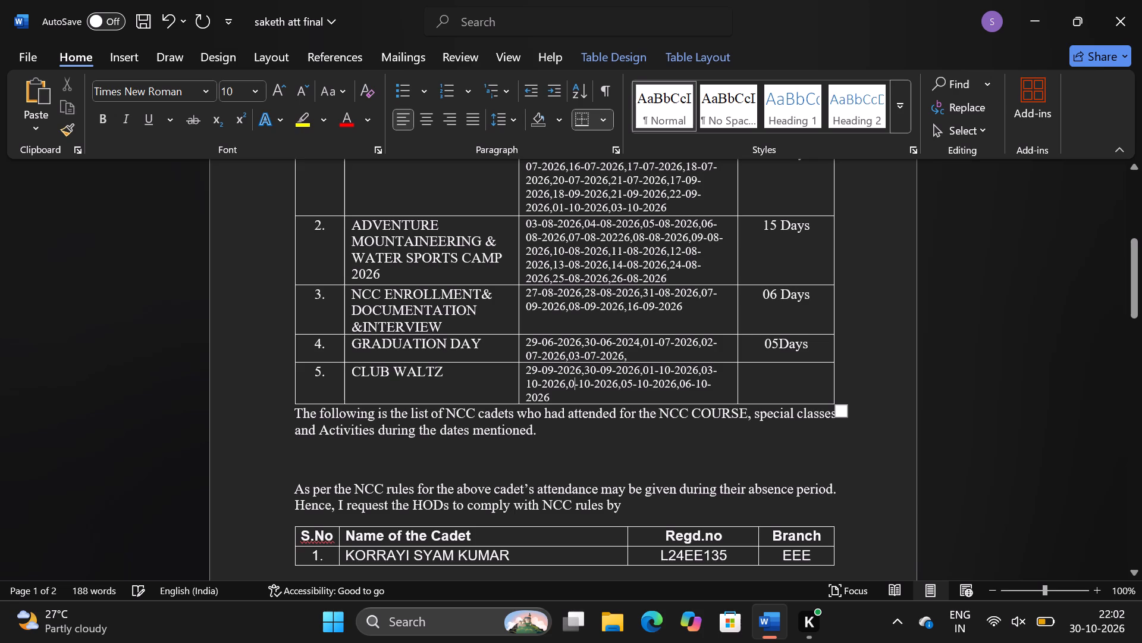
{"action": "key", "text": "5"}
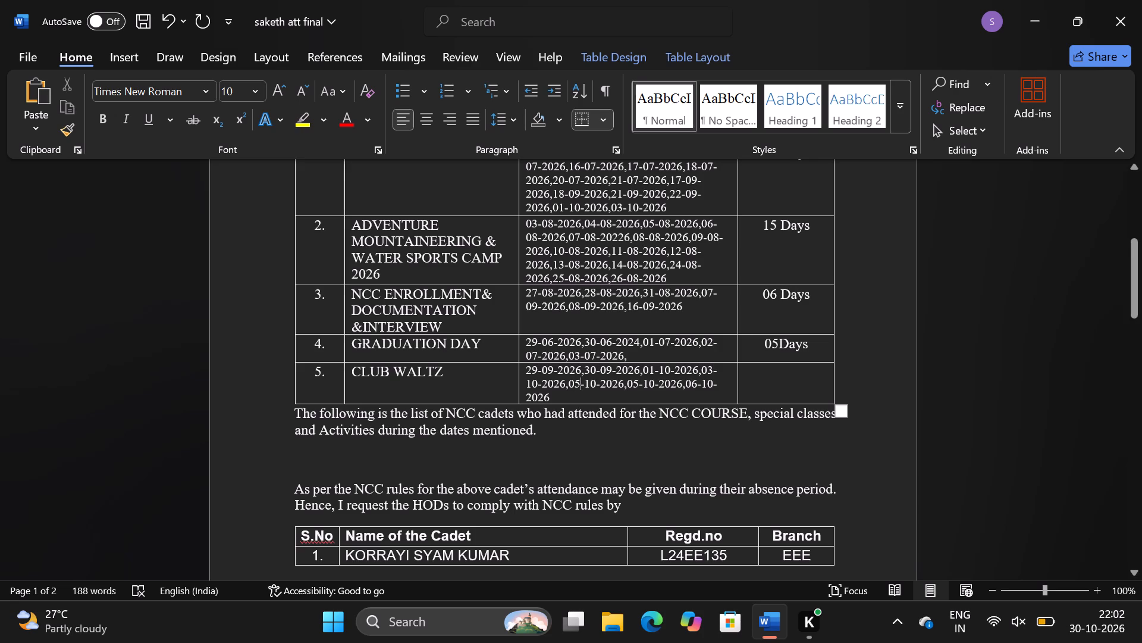
{"action": "left_click", "coordinate": [634, 382]}
{"action": "key", "text": "Delete"}
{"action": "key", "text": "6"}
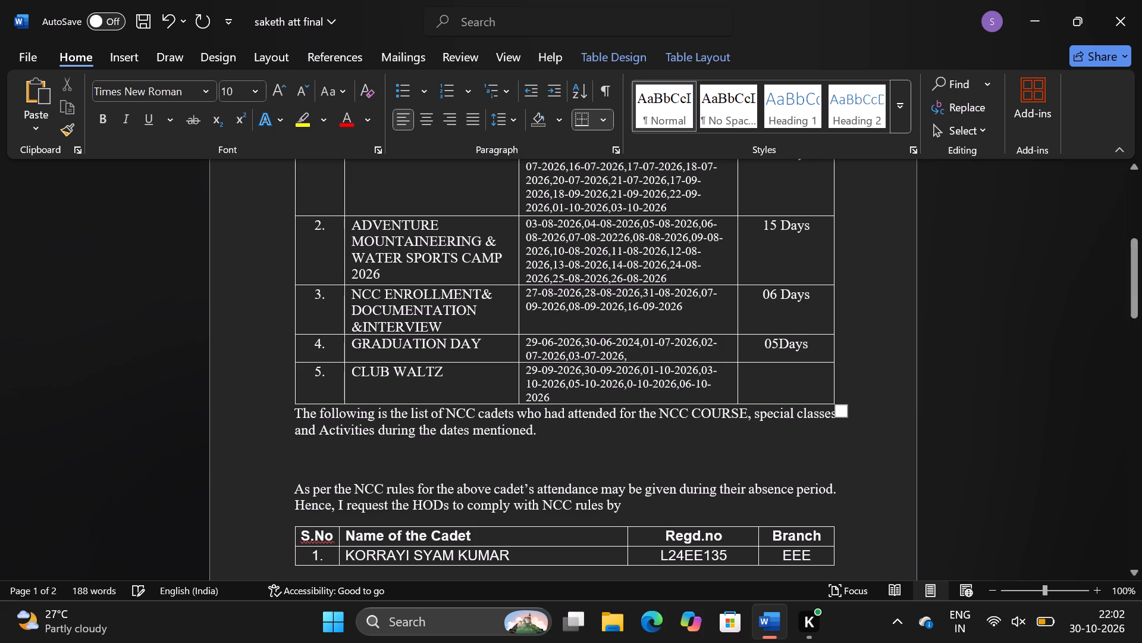
{"action": "left_click", "coordinate": [692, 384]}
{"action": "key", "text": "Delete"}
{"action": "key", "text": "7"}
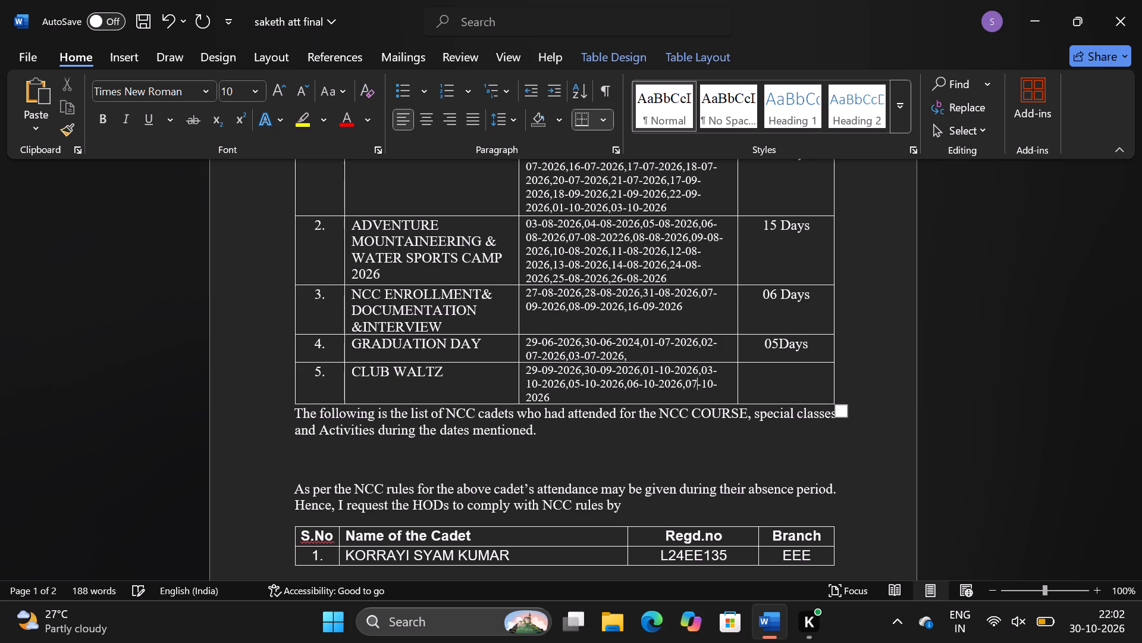
{"action": "key", "text": "ctrl+s"}
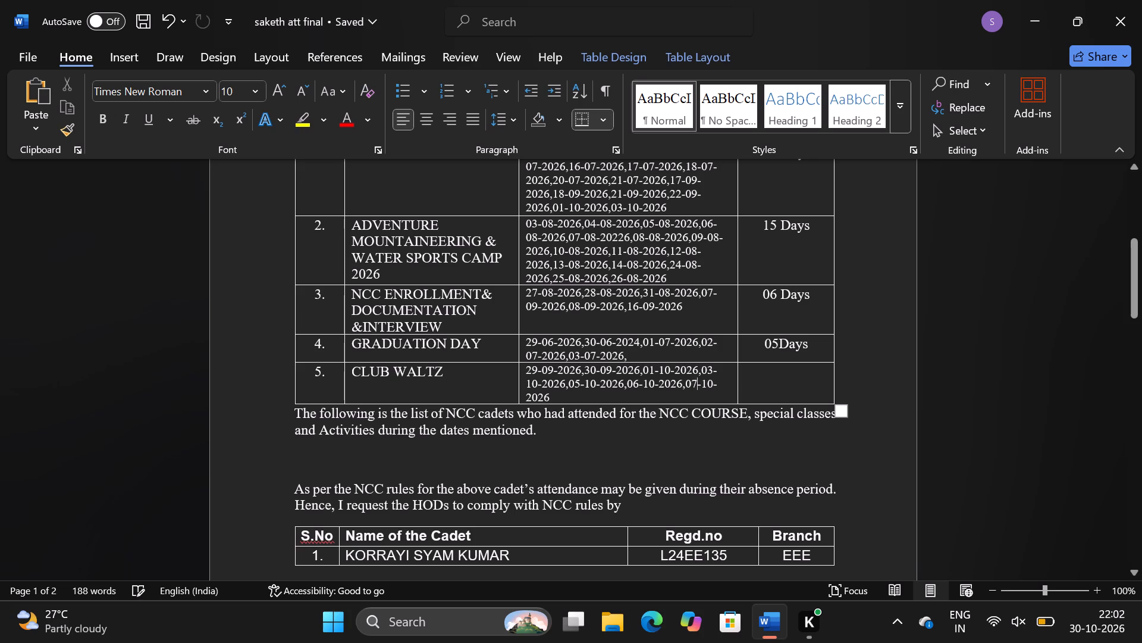
Enter 07 DAYS in the empty No. of Days cell of the CLUB WALTZ row.
{"action": "left_click", "coordinate": [760, 392]}
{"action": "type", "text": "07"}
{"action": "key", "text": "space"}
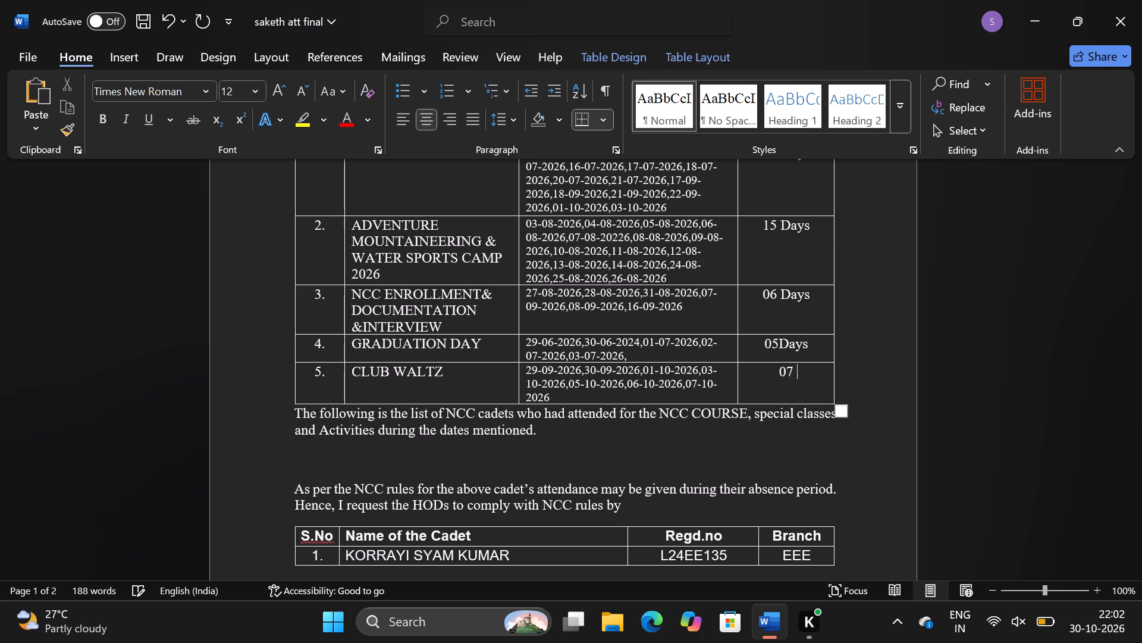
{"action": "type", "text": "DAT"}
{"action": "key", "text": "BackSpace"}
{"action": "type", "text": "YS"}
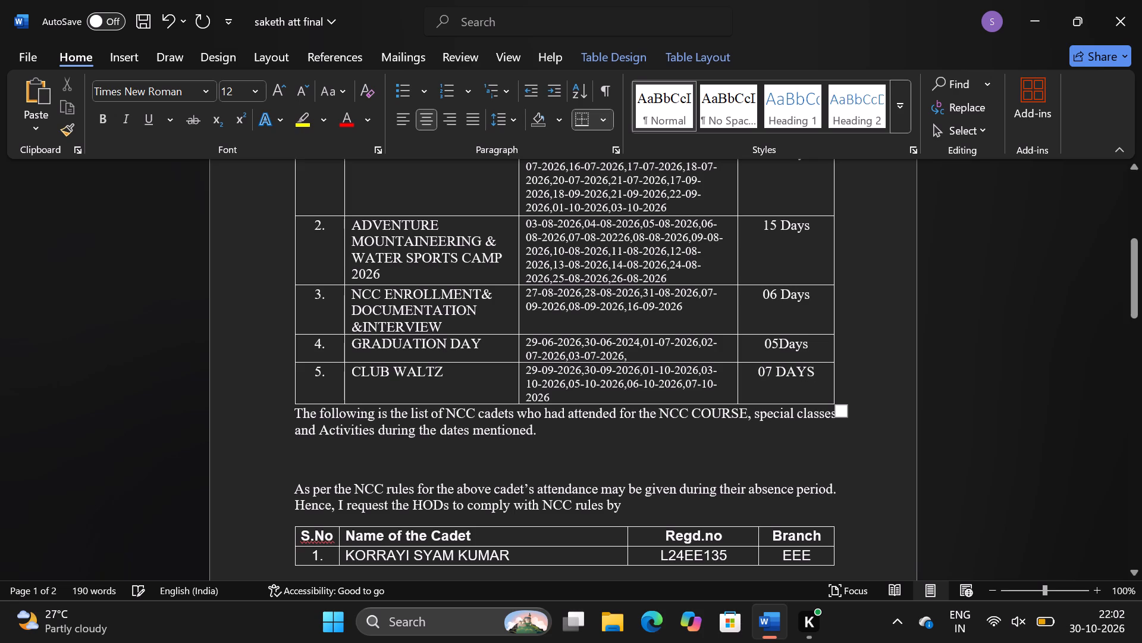
Insert a space in the GRADUATION DAY day count so it reads 05 Days.
{"action": "left_click", "coordinate": [777, 345]}
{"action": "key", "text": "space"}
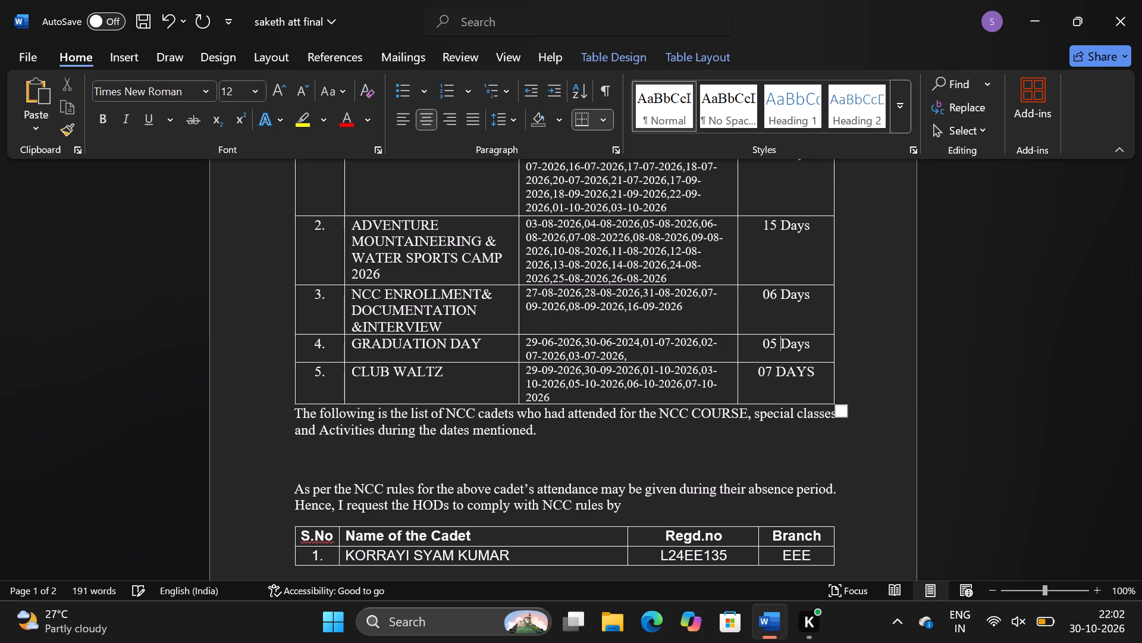
{"action": "left_click", "coordinate": [808, 339]}
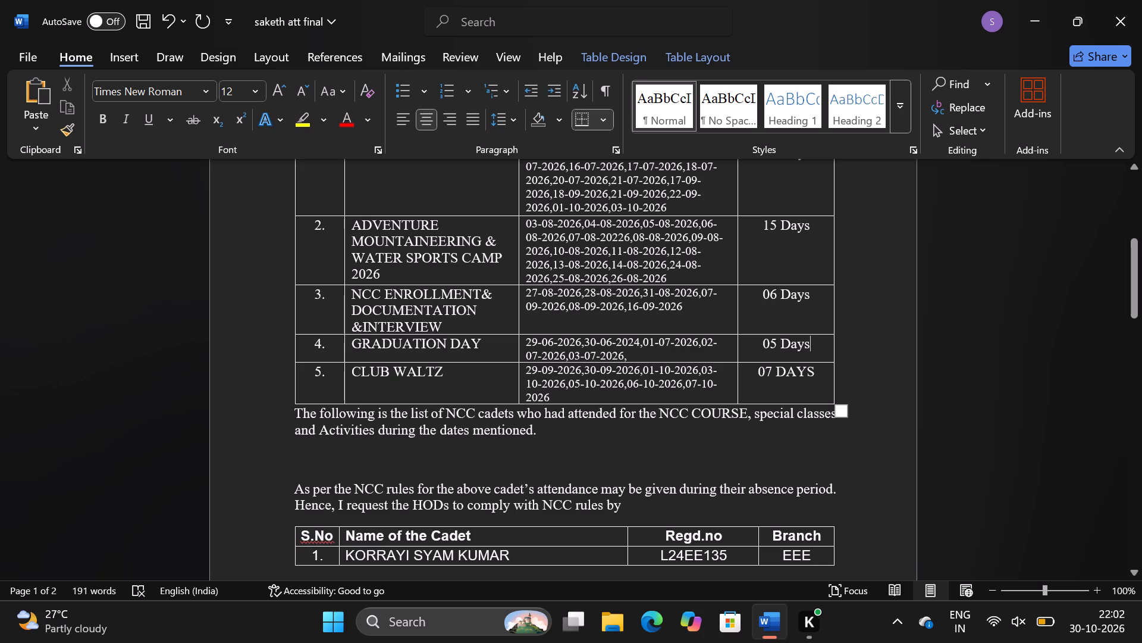
Change the CLUB WALTZ day count to read 07 Days, matching the other rows, and save the document.
{"action": "left_click", "coordinate": [820, 372]}
{"action": "key", "text": "BackSpace"}
{"action": "key", "text": "BackSpace"}
{"action": "key", "text": "BackSpace"}
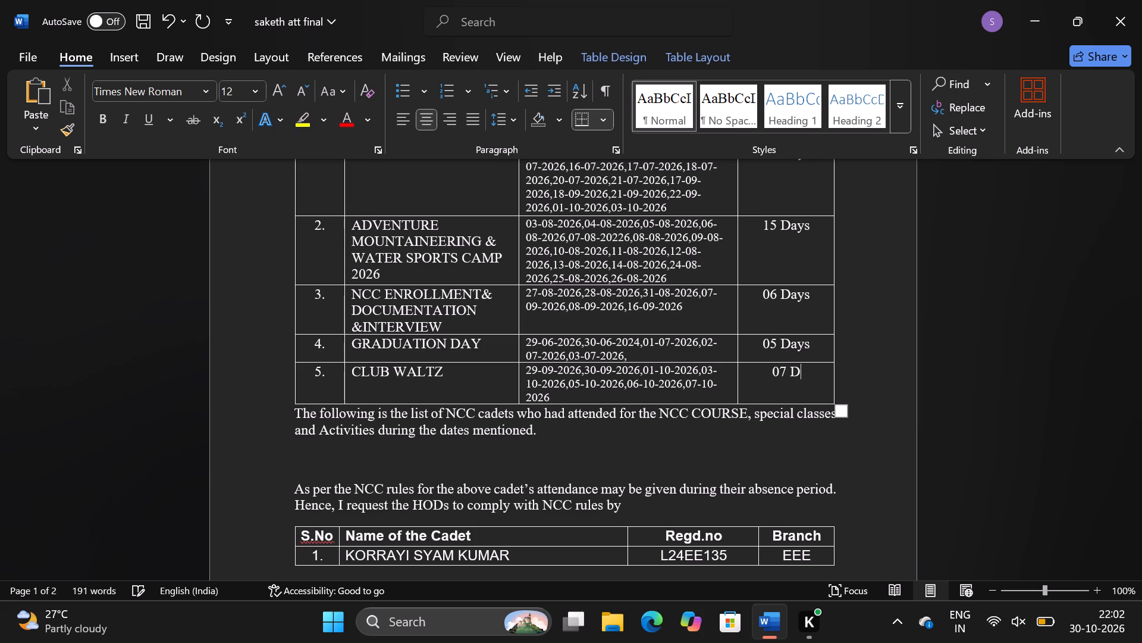
{"action": "key", "text": "BackSpace"}
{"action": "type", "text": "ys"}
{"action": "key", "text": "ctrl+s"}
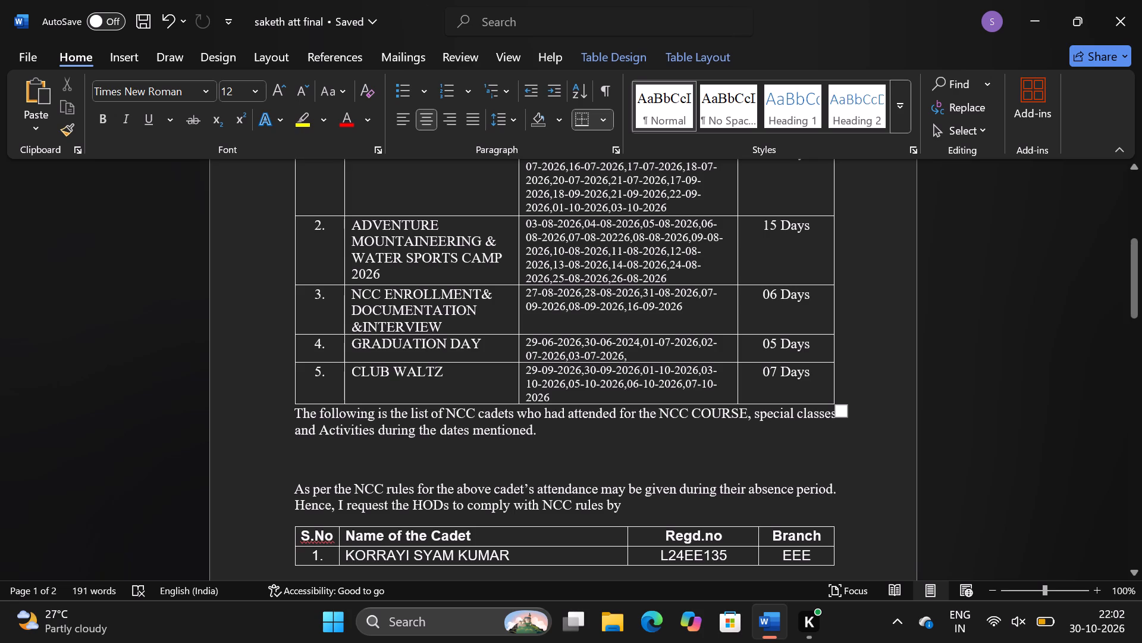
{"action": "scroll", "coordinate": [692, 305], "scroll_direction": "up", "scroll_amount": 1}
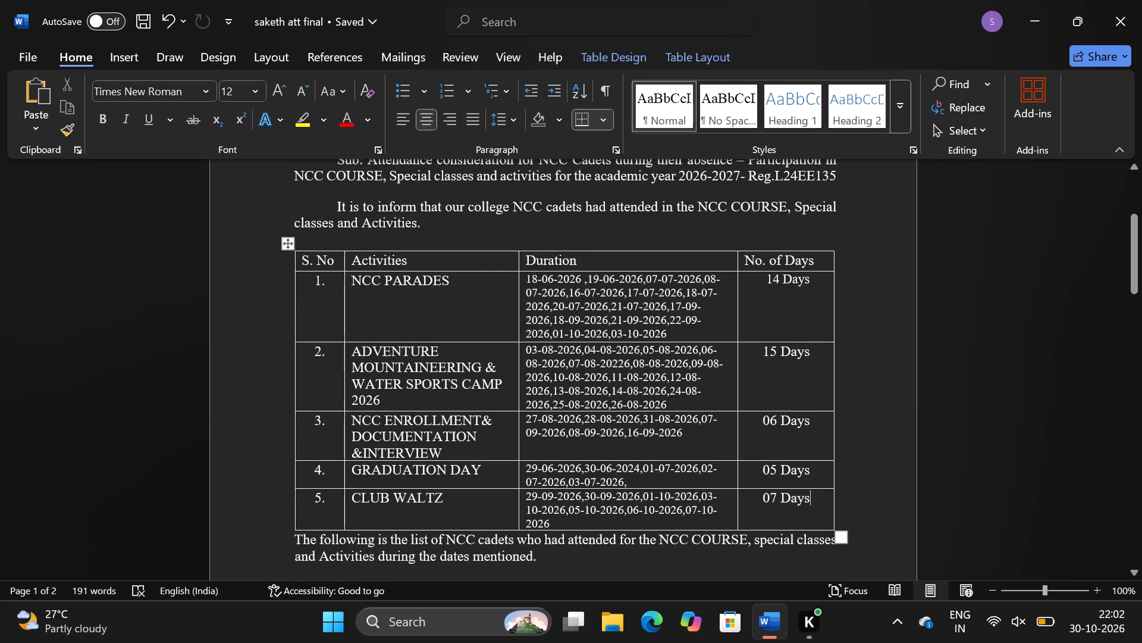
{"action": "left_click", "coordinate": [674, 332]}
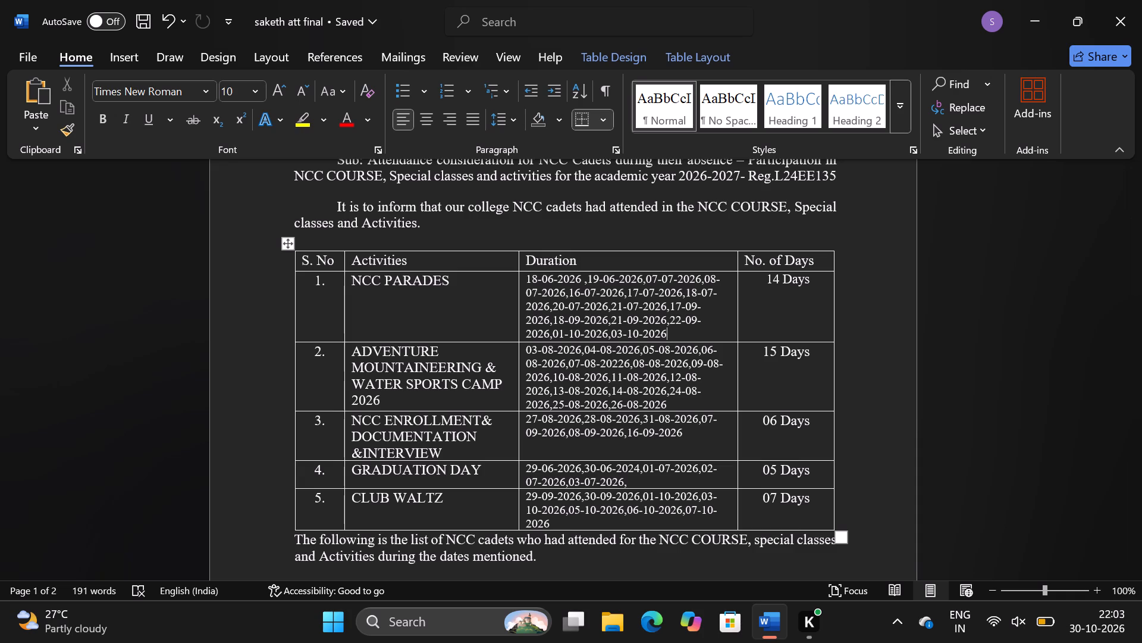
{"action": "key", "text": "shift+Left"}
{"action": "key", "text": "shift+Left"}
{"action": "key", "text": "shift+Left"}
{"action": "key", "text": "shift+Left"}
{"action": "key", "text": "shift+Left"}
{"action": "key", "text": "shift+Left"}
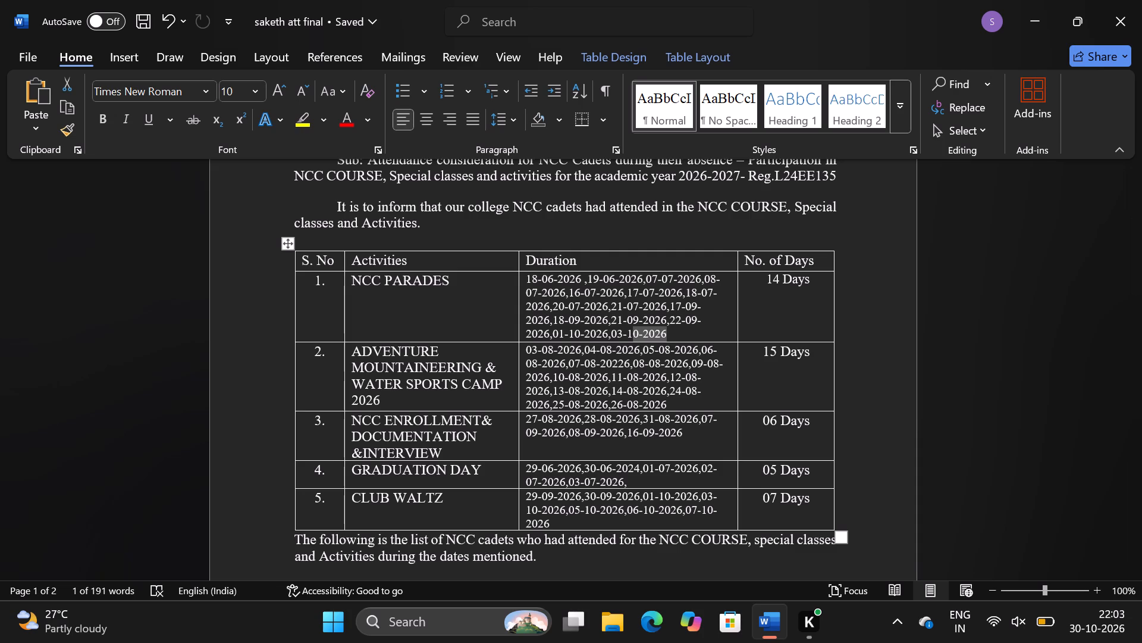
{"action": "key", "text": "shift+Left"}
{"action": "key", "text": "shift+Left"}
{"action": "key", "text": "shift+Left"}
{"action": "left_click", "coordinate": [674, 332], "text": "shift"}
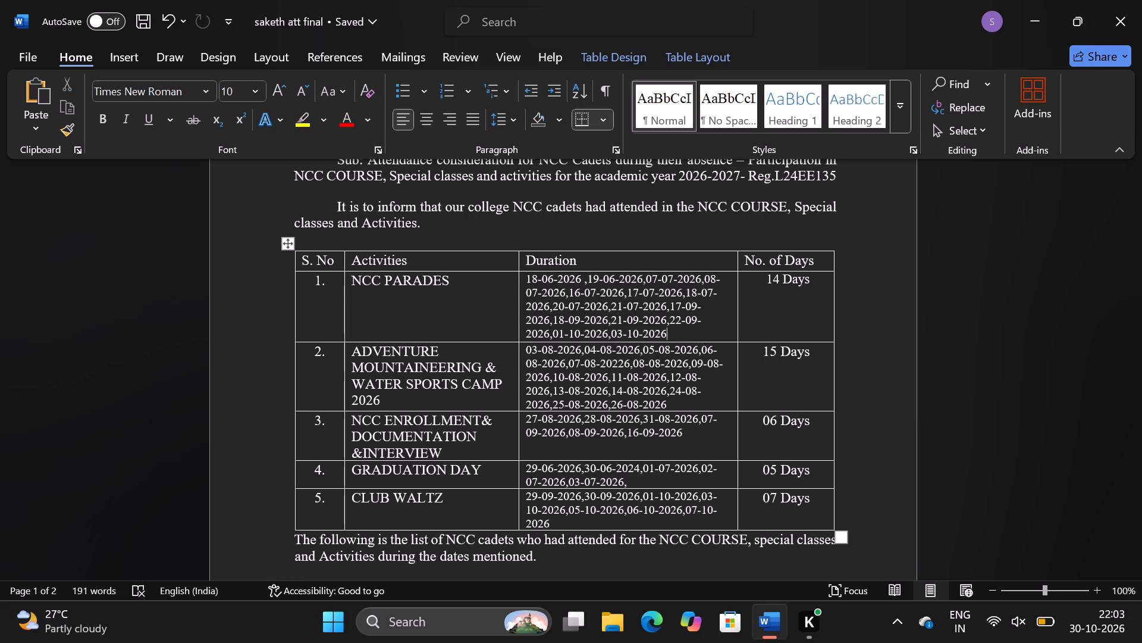
Append a period and the copied date 01-10-2026 to the end of the NCC PARADES duration list.
{"action": "left_click", "coordinate": [674, 332]}
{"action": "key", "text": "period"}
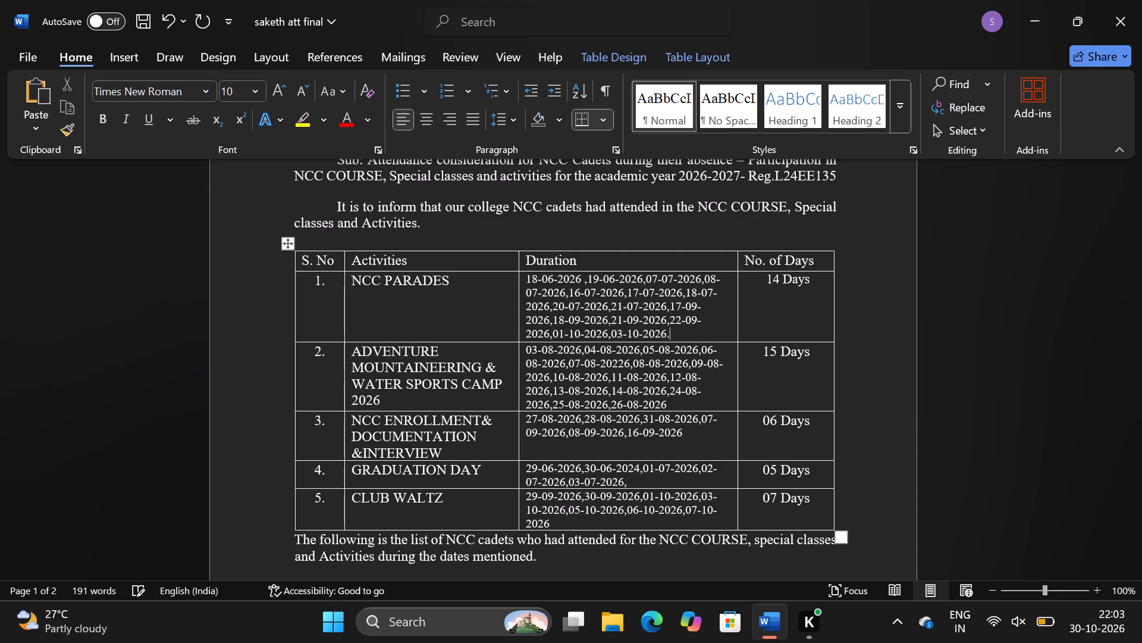
{"action": "key", "text": "ctrl+v"}
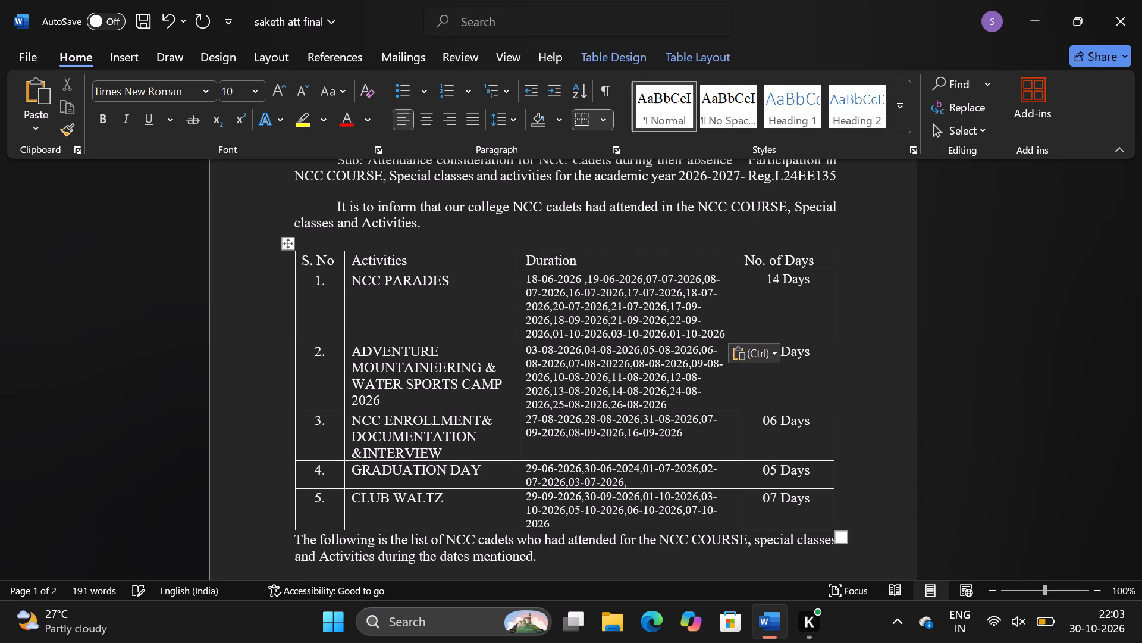
Append two more comma-separated copies of the date 01-10-2026 to the end of the NCC PARADES duration list.
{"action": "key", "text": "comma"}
{"action": "key", "text": "ctrl+v"}
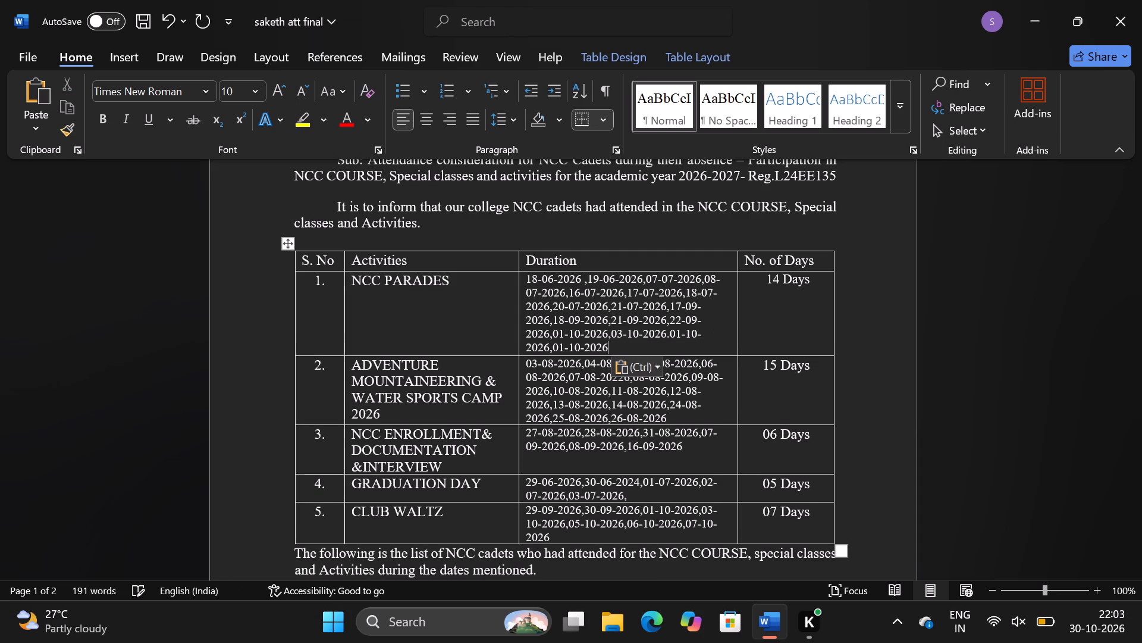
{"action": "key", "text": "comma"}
{"action": "key", "text": "ctrl+v"}
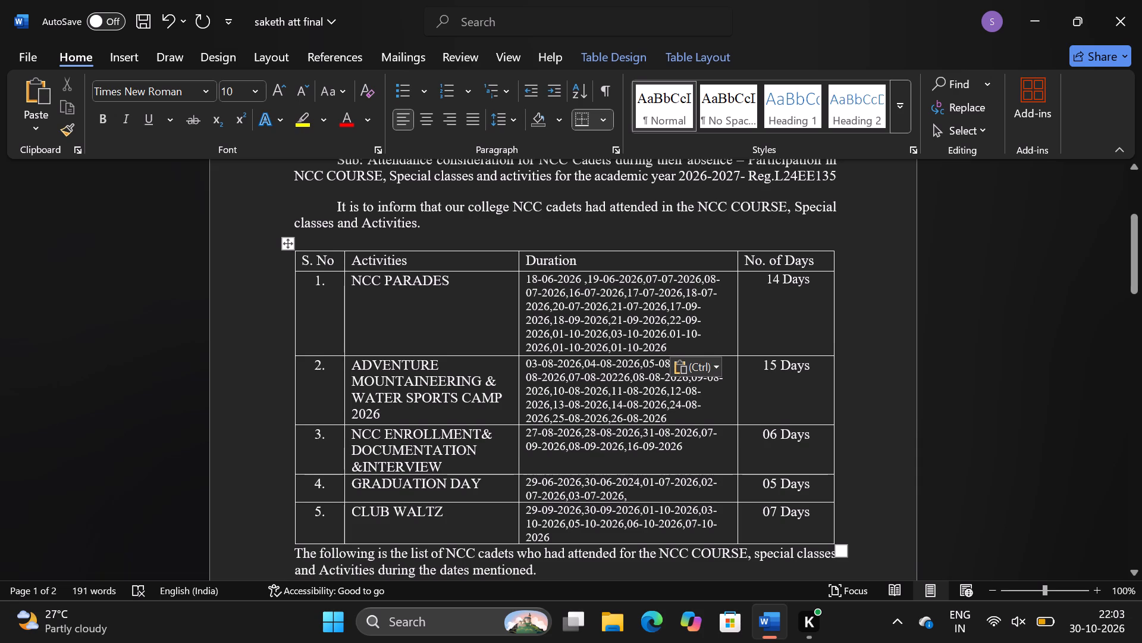
Change the date following 03-10-2026 in the NCC PARADES duration list to 05-10-2026.
{"action": "left_click", "coordinate": [685, 335]}
{"action": "key", "text": "Left"}
{"action": "key", "text": "BackSpace"}
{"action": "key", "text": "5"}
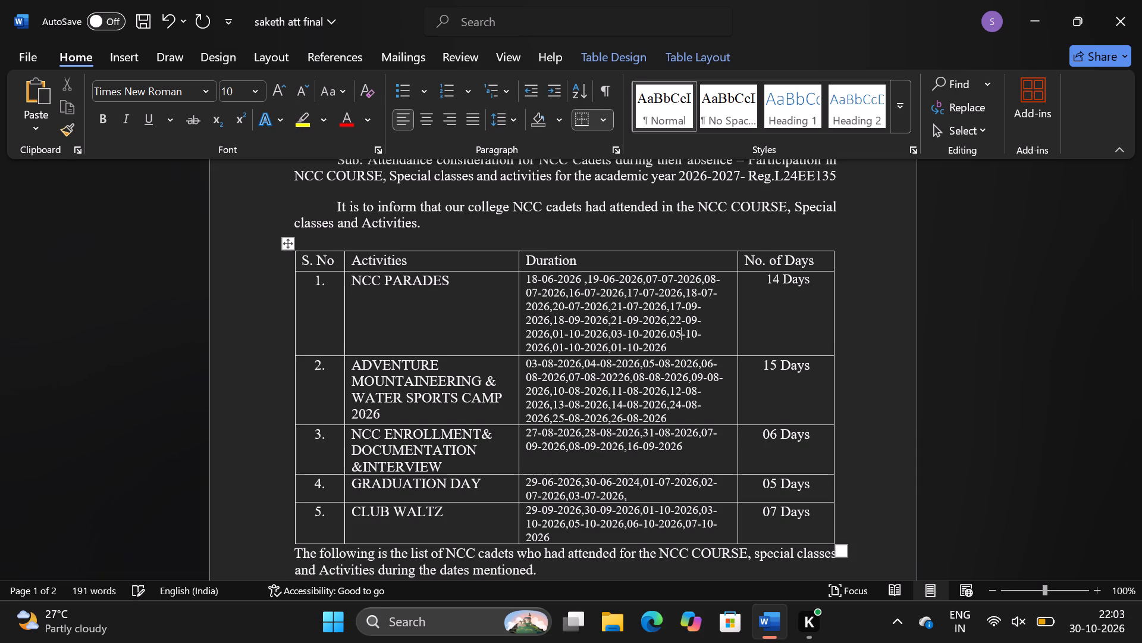
Change the last date in the NCC PARADES duration list to 07-10-2026.
{"action": "key", "text": "Down"}
{"action": "key", "text": "Left"}
{"action": "key", "text": "Left"}
{"action": "key", "text": "Left"}
{"action": "key", "text": "Left"}
{"action": "key", "text": "Left"}
{"action": "key", "text": "Left"}
{"action": "key", "text": "Left"}
{"action": "key", "text": "Left"}
{"action": "key", "text": "BackSpace"}
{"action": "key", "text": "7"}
Change the second-to-last date in the NCC PARADES duration list to 06-10-2026 and save the document.
{"action": "key", "text": "Left"}
{"action": "key", "text": "Left"}
{"action": "key", "text": "Left"}
{"action": "key", "text": "Left"}
{"action": "key", "text": "Left"}
{"action": "key", "text": "Left"}
{"action": "key", "text": "Left"}
{"action": "key", "text": "Left"}
{"action": "key", "text": "Left"}
{"action": "key", "text": "Left"}
{"action": "key", "text": "Left"}
{"action": "key", "text": "BackSpace"}
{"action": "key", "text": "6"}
{"action": "key", "text": "ctrl+s"}
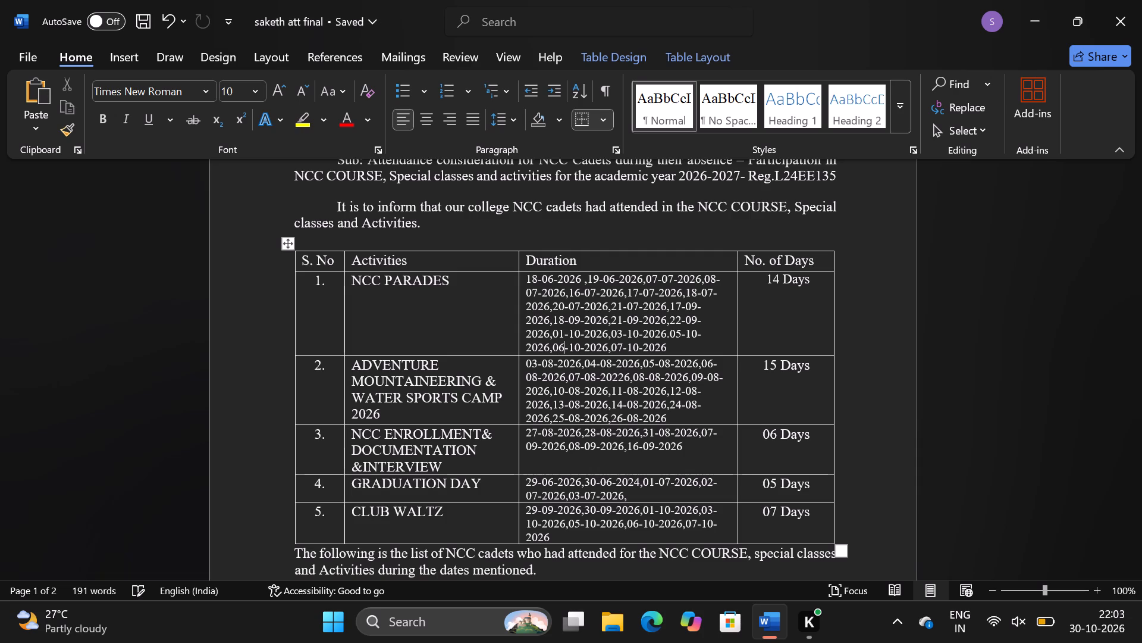
{"action": "left_click", "coordinate": [677, 347]}
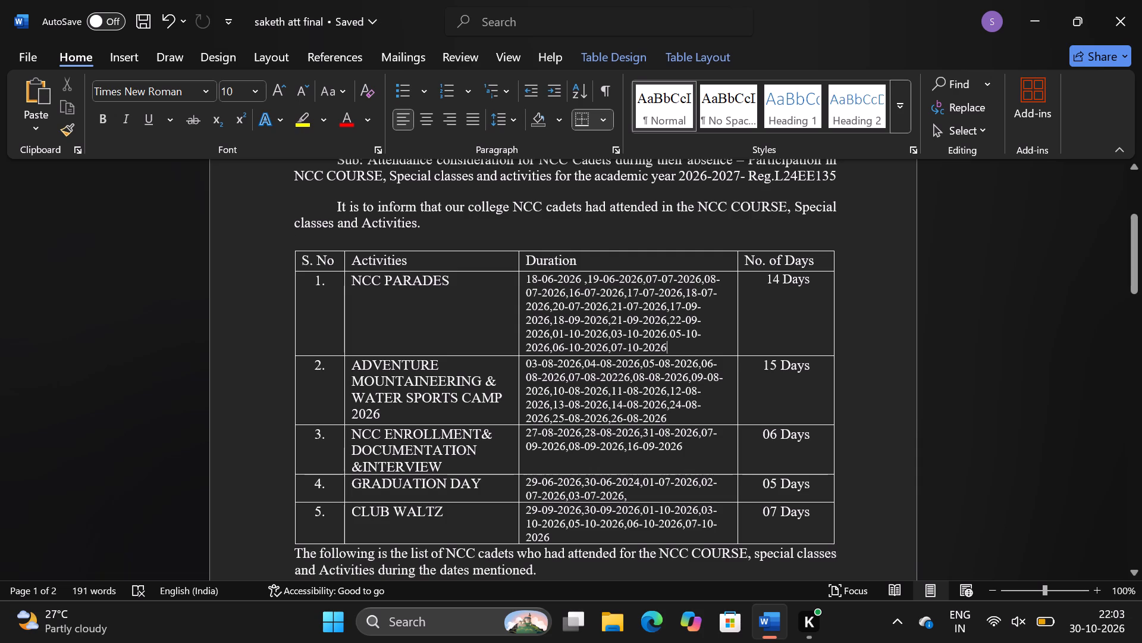
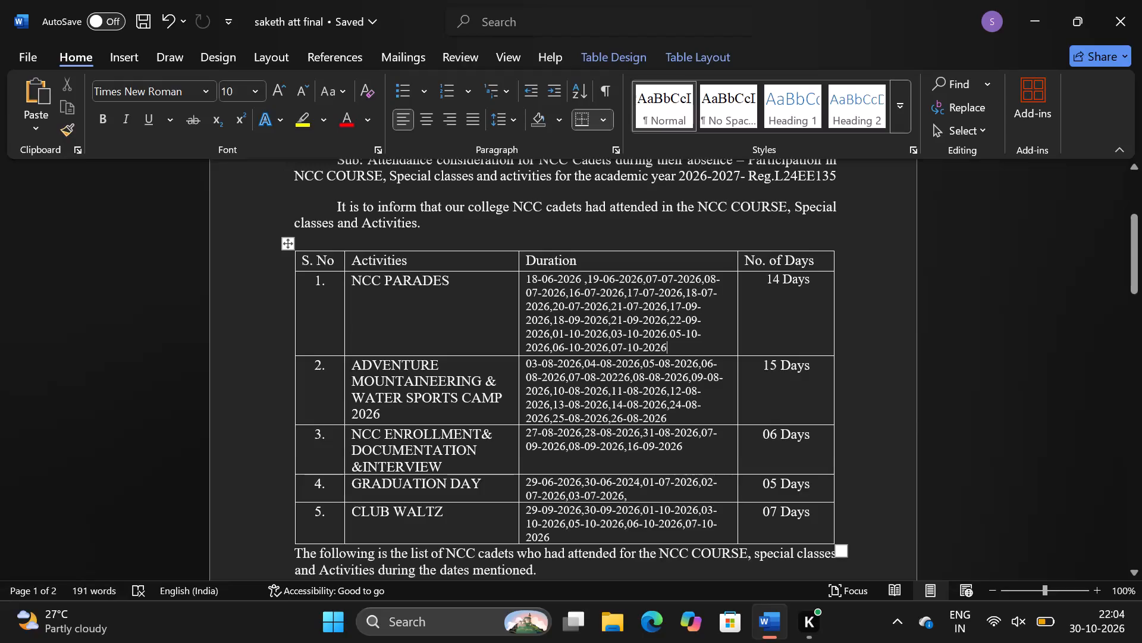
Insert the dates 01-10-2026 and 03-10-2026 after 31-08-2026 in the NCC ENROLLMENT & DOCUMENTATION & INTERVIEW duration list.
{"action": "left_click", "coordinate": [702, 432]}
{"action": "type", "text": "01"}
{"action": "key", "text": "minus"}
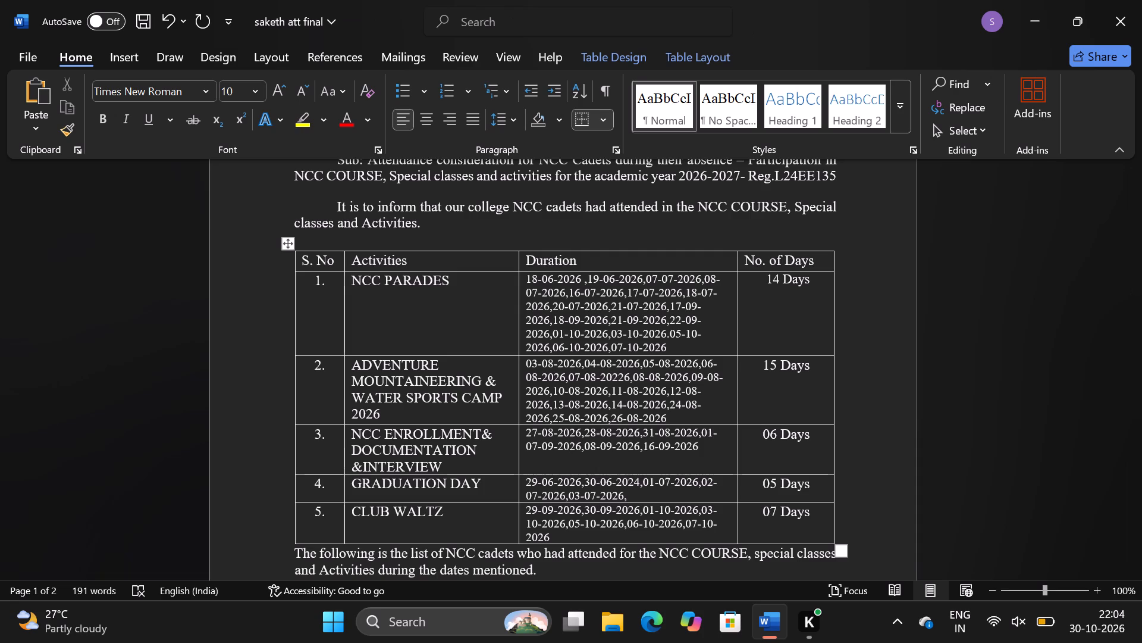
{"action": "type", "text": "10-"}
{"action": "type", "text": "2026"}
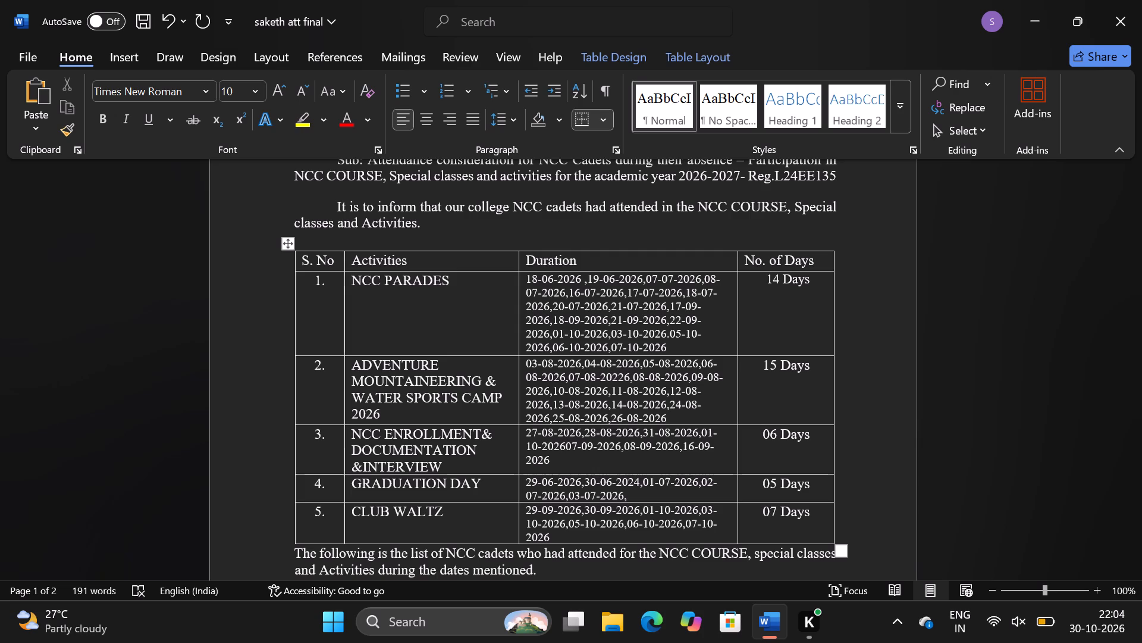
{"action": "key", "text": "comma"}
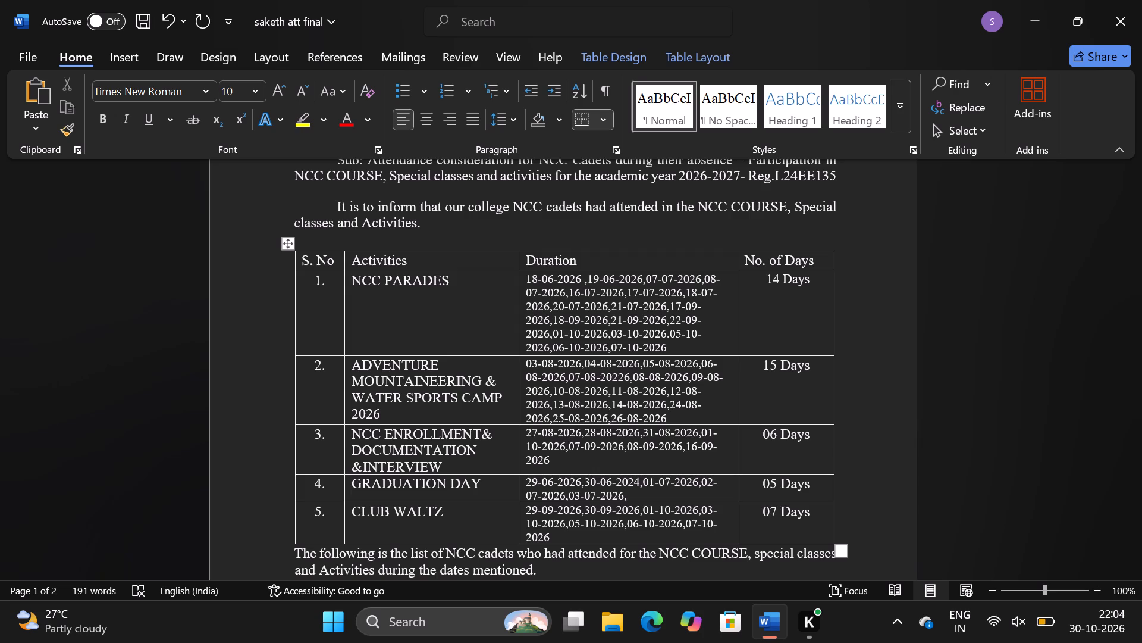
{"action": "type", "text": "03-"}
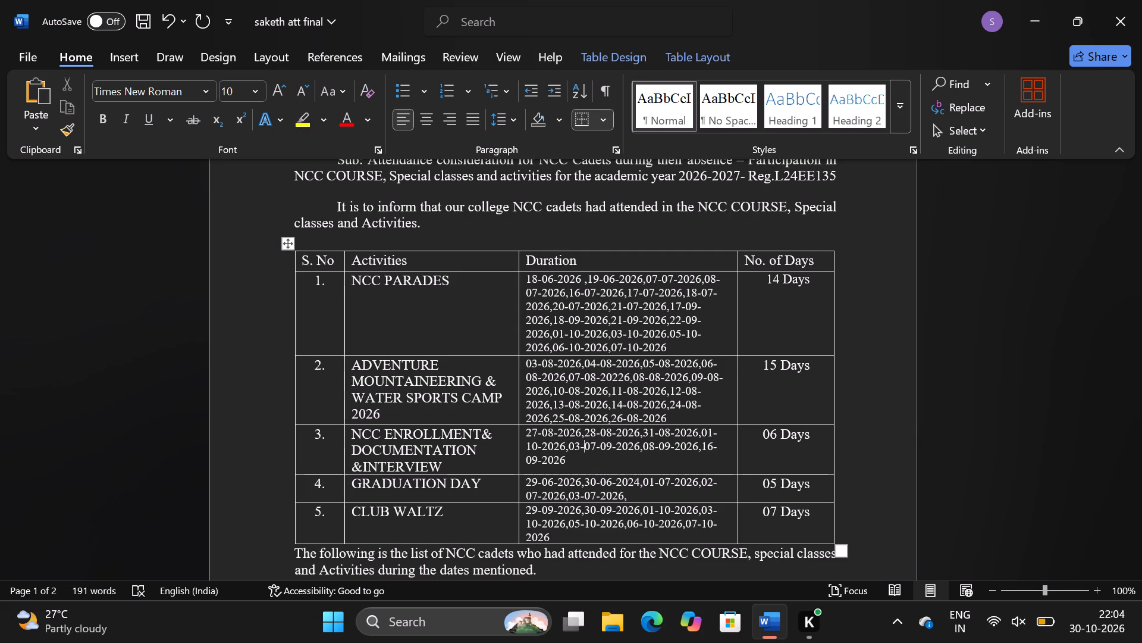
{"action": "type", "text": "10-"}
{"action": "type", "text": "2026"}
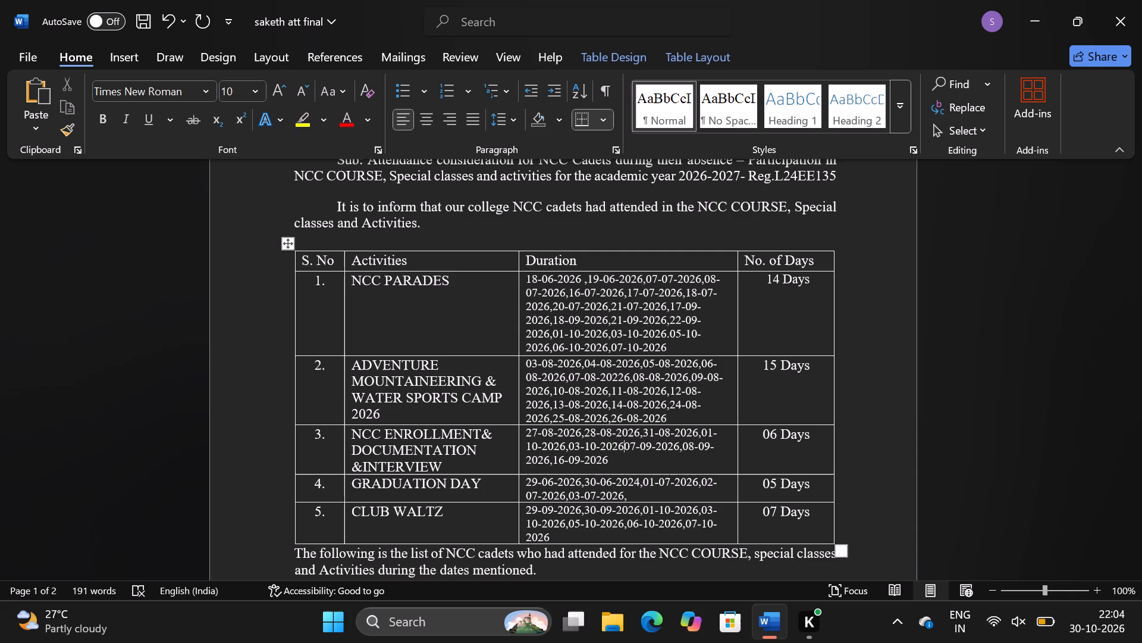
{"action": "key", "text": "comma"}
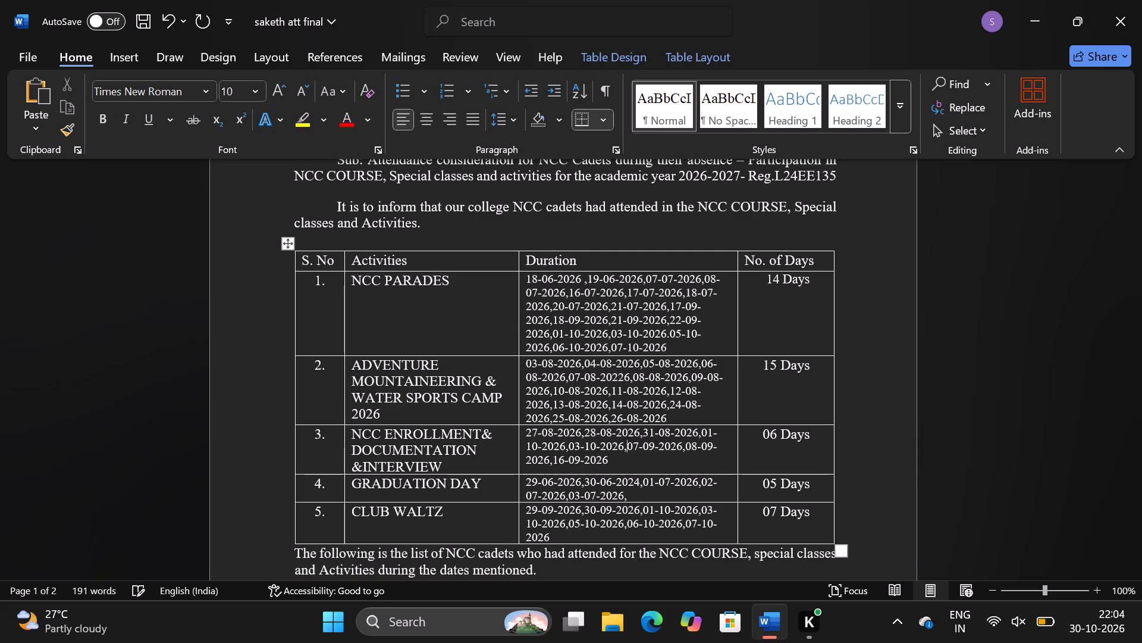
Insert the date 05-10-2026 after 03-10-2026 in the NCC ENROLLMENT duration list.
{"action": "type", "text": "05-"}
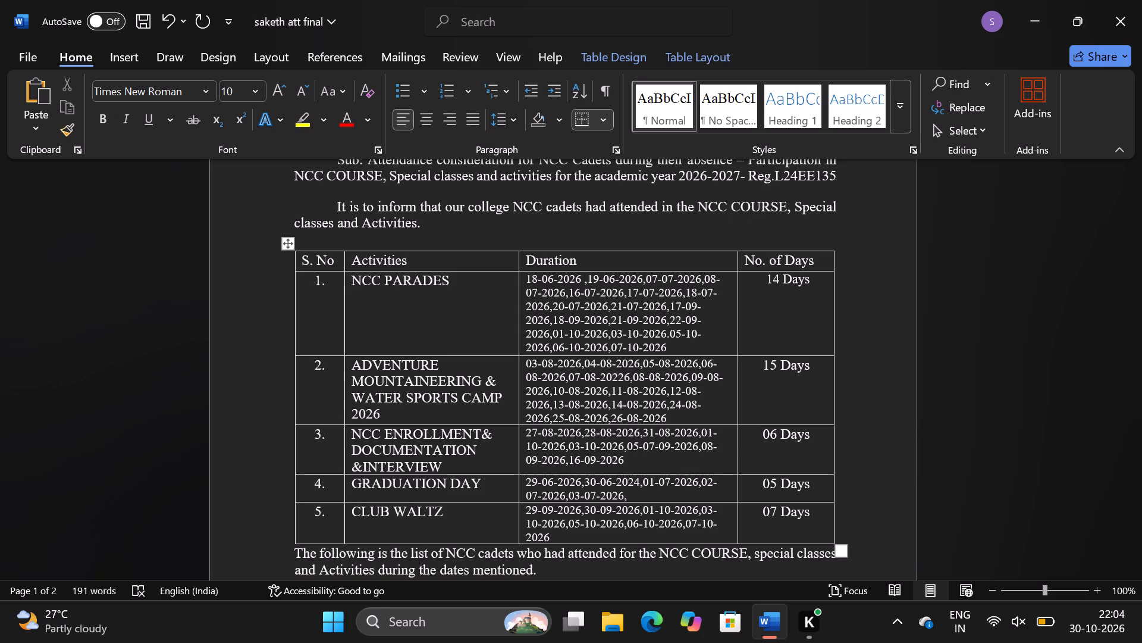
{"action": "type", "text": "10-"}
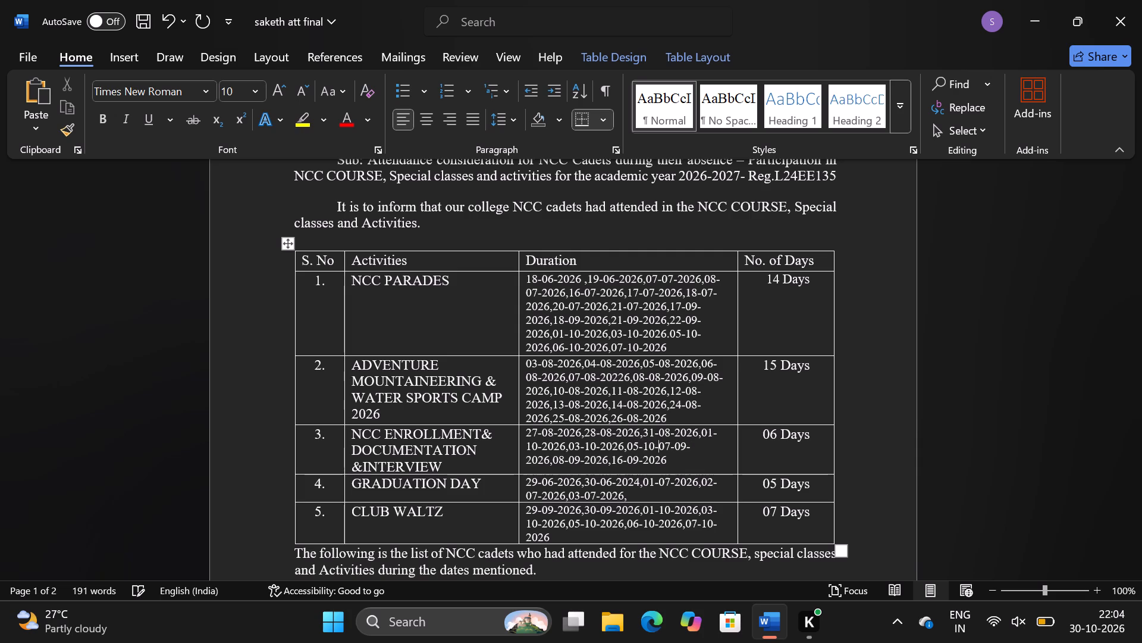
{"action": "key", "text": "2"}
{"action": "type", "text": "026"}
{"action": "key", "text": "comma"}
Change the date 03-10-2026 in the NCC ENROLLMENT duration list to 02-10-2026.
{"action": "left_click", "coordinate": [582, 447]}
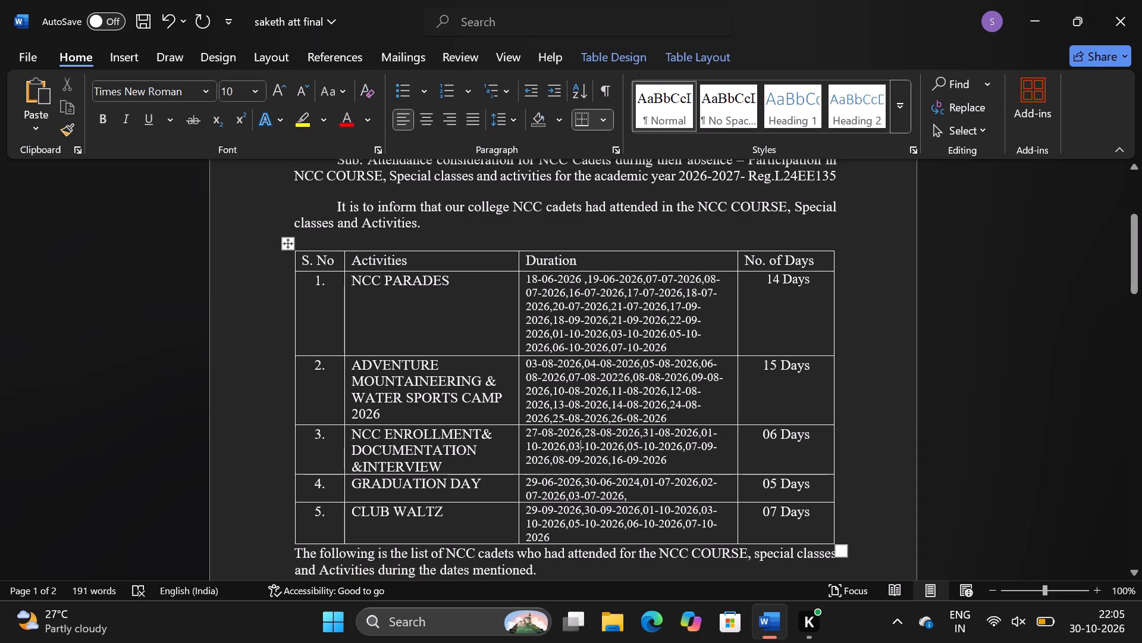
{"action": "key", "text": "BackSpace"}
{"action": "key", "text": "2"}
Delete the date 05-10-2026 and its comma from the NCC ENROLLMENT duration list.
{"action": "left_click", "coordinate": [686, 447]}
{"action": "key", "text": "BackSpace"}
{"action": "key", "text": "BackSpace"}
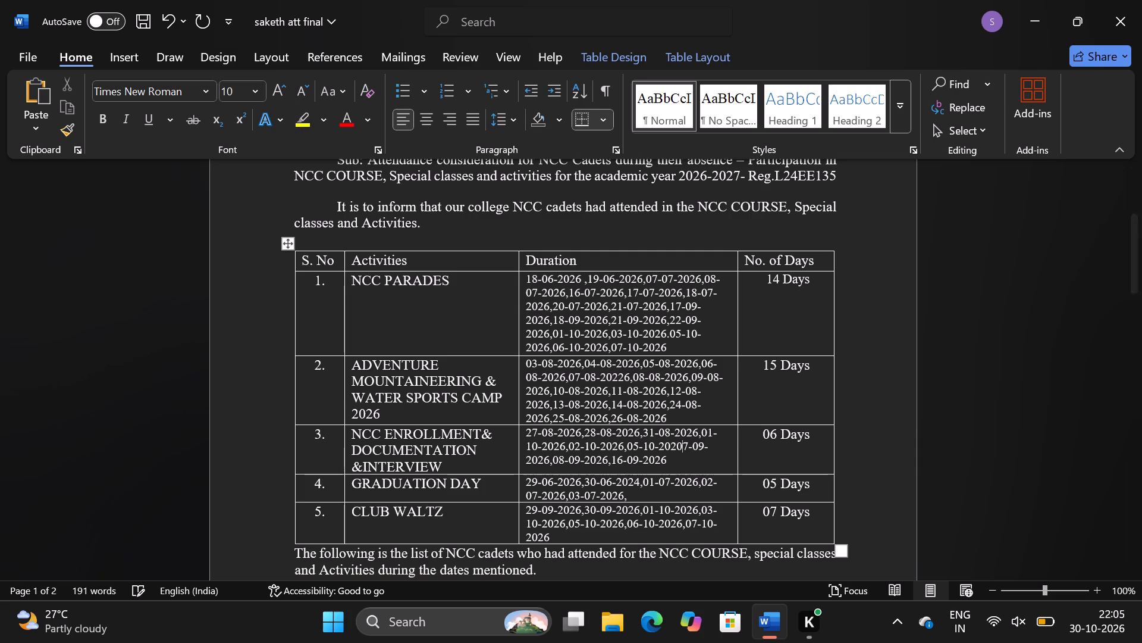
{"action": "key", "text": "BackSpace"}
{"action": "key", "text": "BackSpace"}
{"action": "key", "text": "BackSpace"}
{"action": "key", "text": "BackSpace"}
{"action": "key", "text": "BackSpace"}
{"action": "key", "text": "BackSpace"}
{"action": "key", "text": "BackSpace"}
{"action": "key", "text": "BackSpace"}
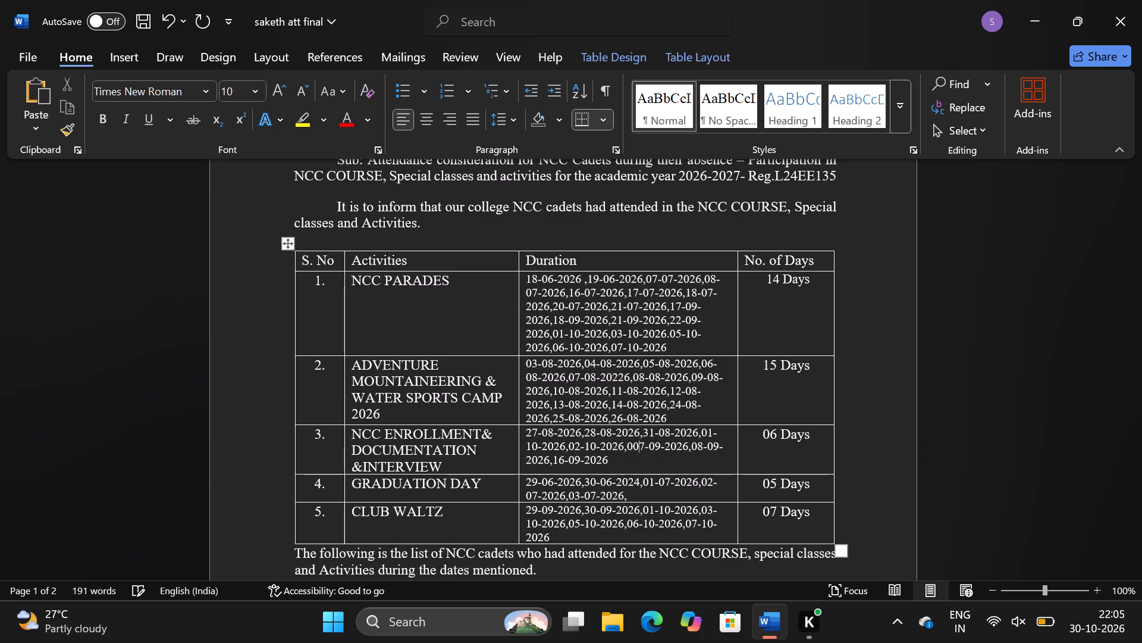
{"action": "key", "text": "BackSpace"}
Append the date 04-07-2026 to the end of the GRADUATION DAY duration list.
{"action": "scroll", "coordinate": [686, 447], "scroll_direction": "down", "scroll_amount": 1}
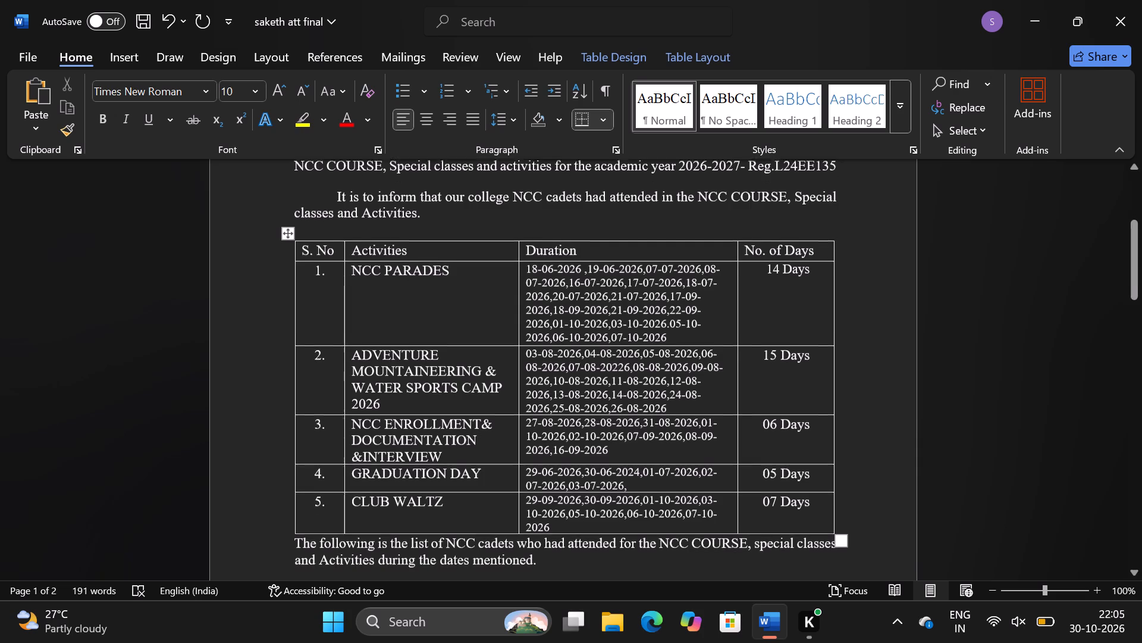
{"action": "scroll", "coordinate": [686, 447], "scroll_direction": "down", "scroll_amount": 1}
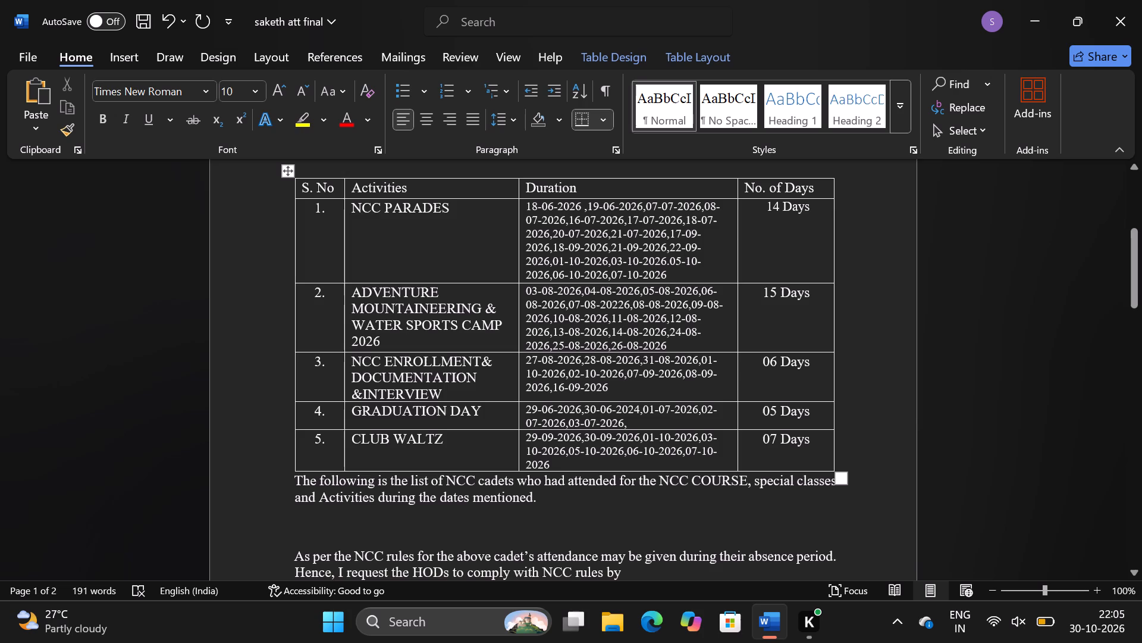
{"action": "left_click", "coordinate": [629, 427]}
{"action": "type", "text": "04"}
{"action": "key", "text": "minus"}
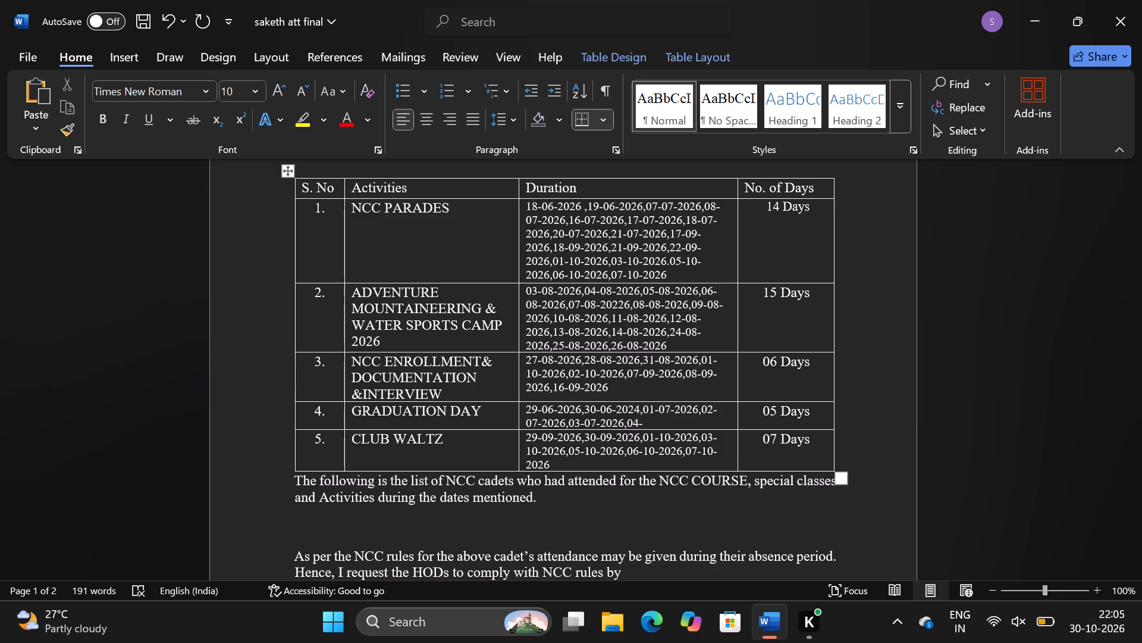
{"action": "type", "text": "07"}
{"action": "key", "text": "minus"}
{"action": "type", "text": "2026"}
Insert the date 18-06-2026 with a comma at the start of the GRADUATION DAY duration list.
{"action": "left_click", "coordinate": [525, 407]}
{"action": "left_click", "coordinate": [539, 411]}
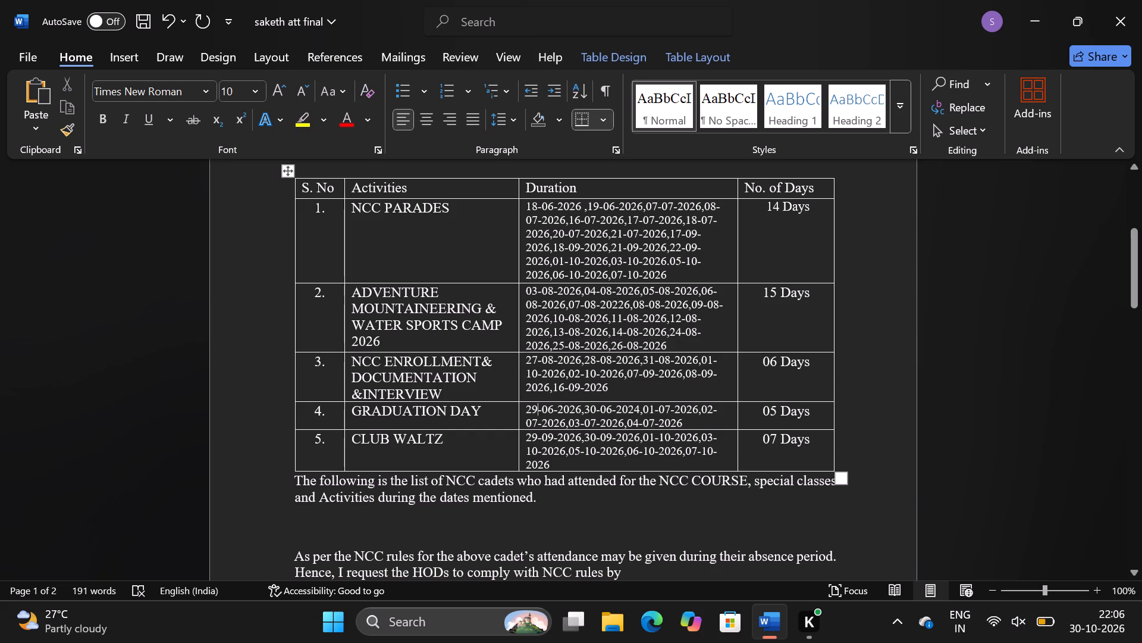
{"action": "key", "text": "Left"}
{"action": "key", "text": "Left"}
{"action": "type", "text": "18"}
{"action": "key", "text": "minus"}
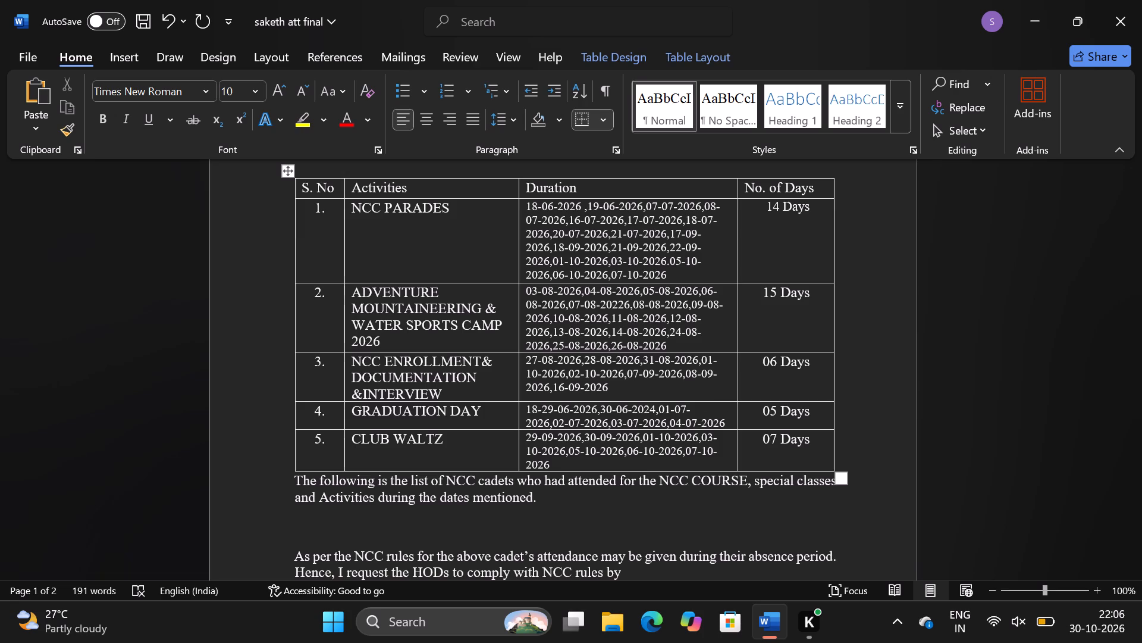
{"action": "type", "text": "06"}
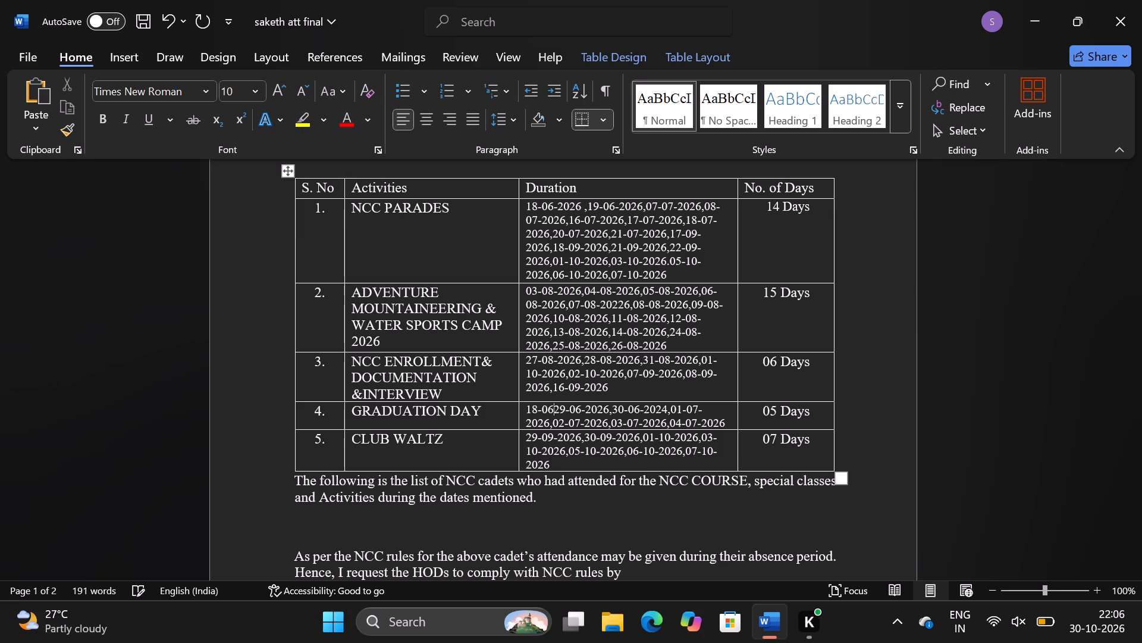
{"action": "key", "text": "minus"}
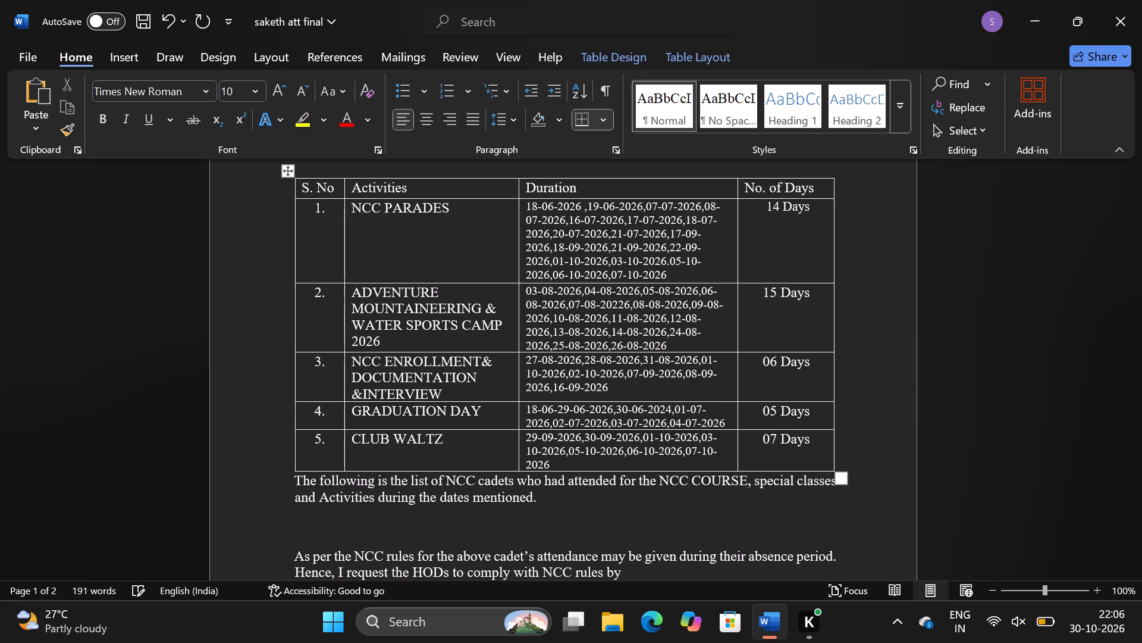
{"action": "type", "text": "2026"}
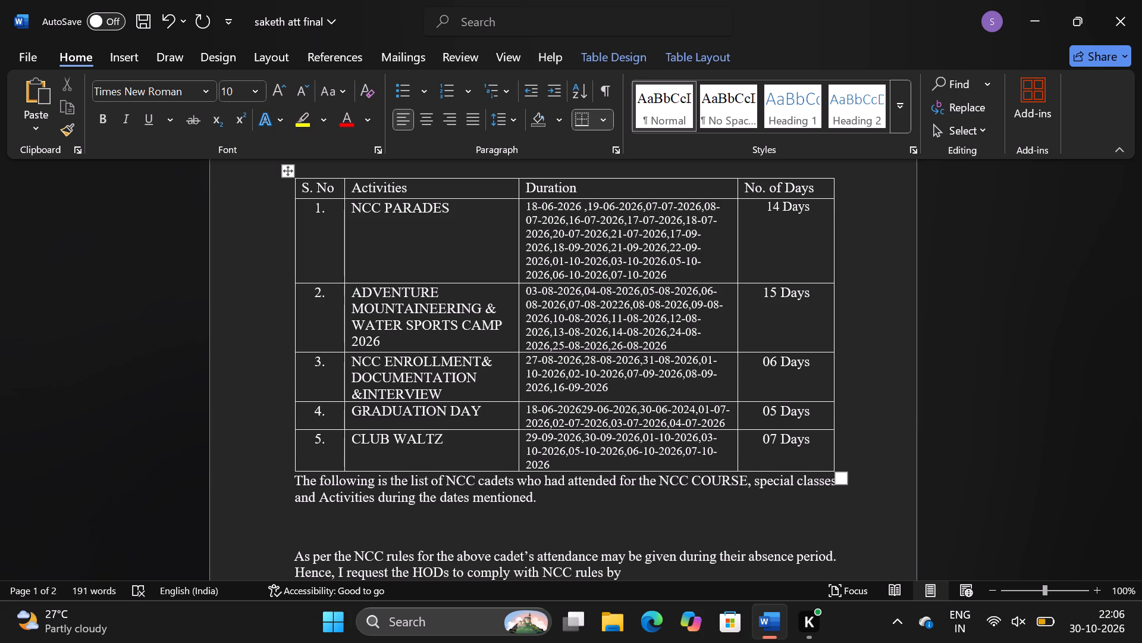
{"action": "key", "text": "comma"}
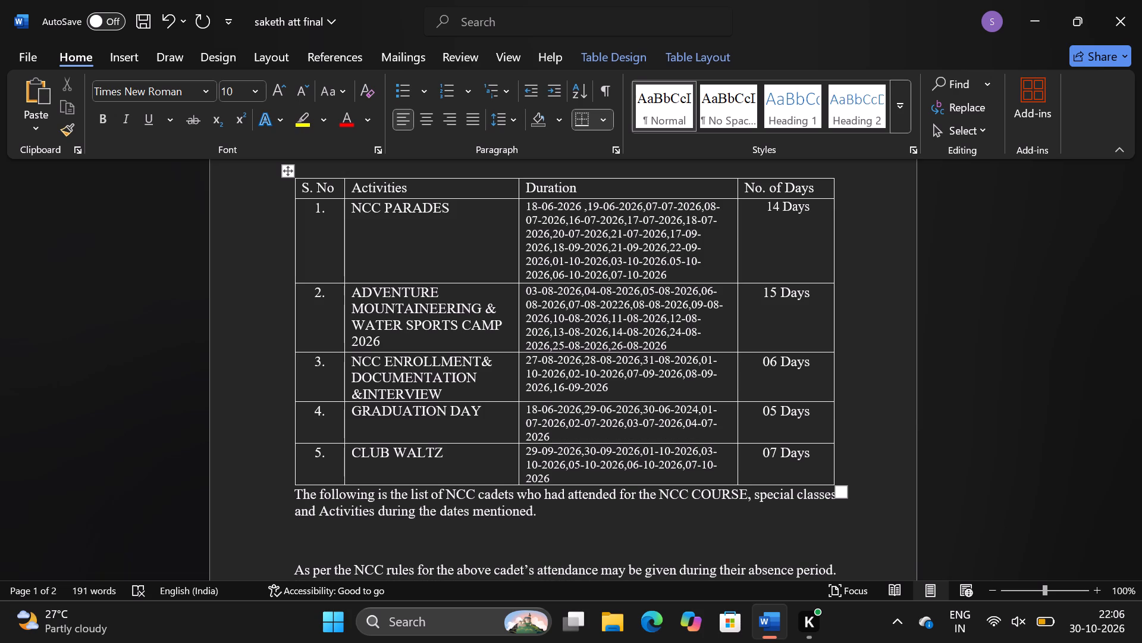
Insert the date 19-06-2026 with a comma after 18-06-2026 in the GRADUATION DAY duration list.
{"action": "type", "text": "19"}
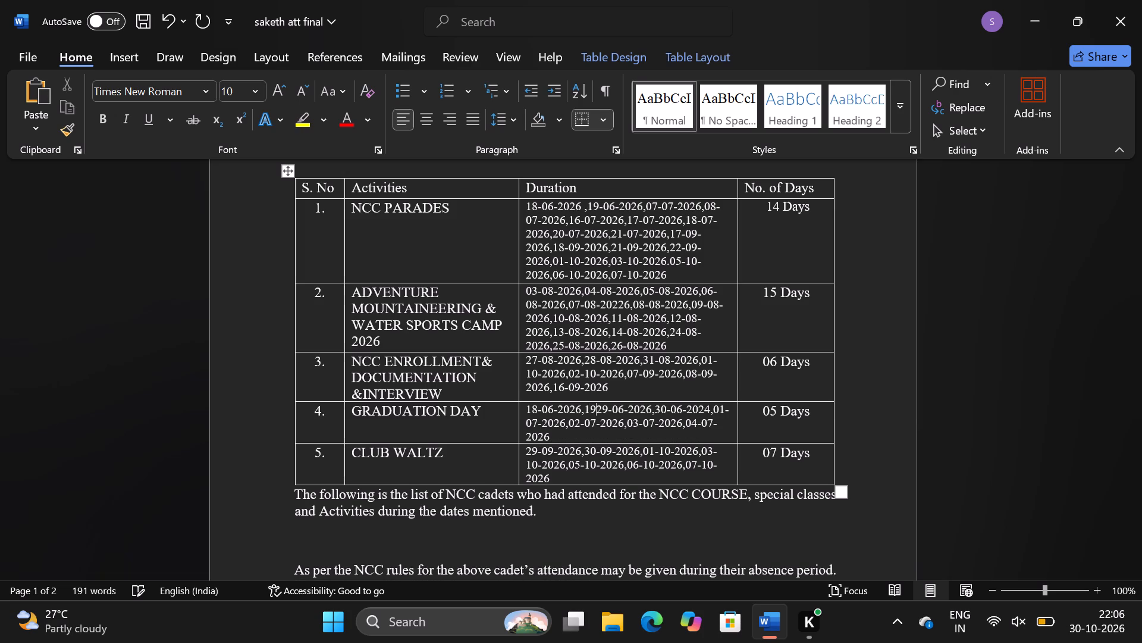
{"action": "type", "text": "-1"}
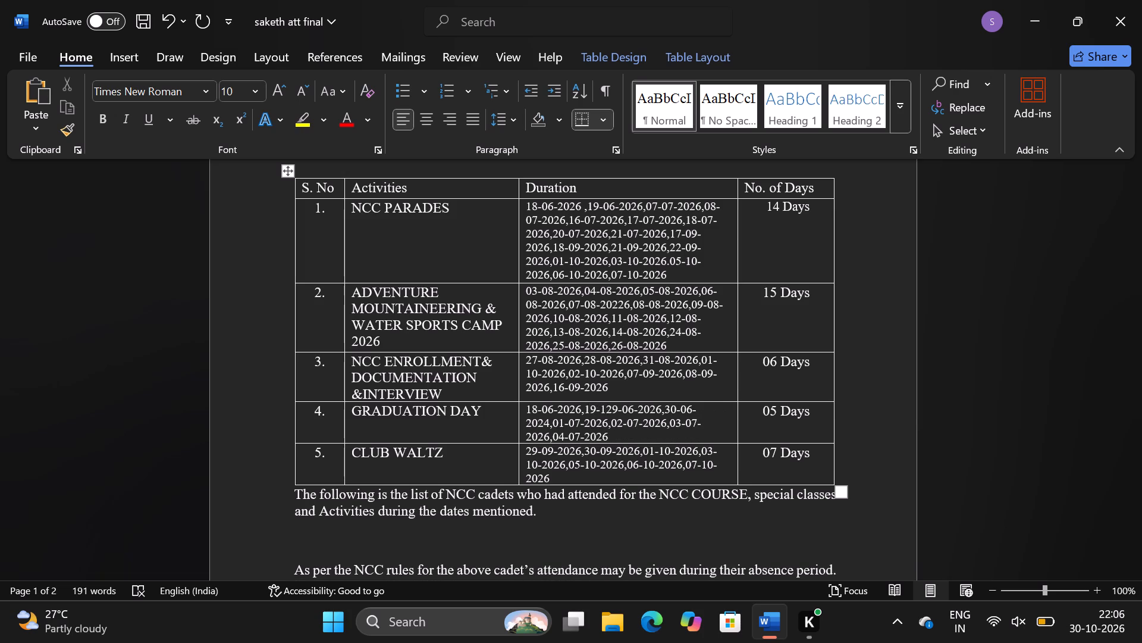
{"action": "key", "text": "BackSpace"}
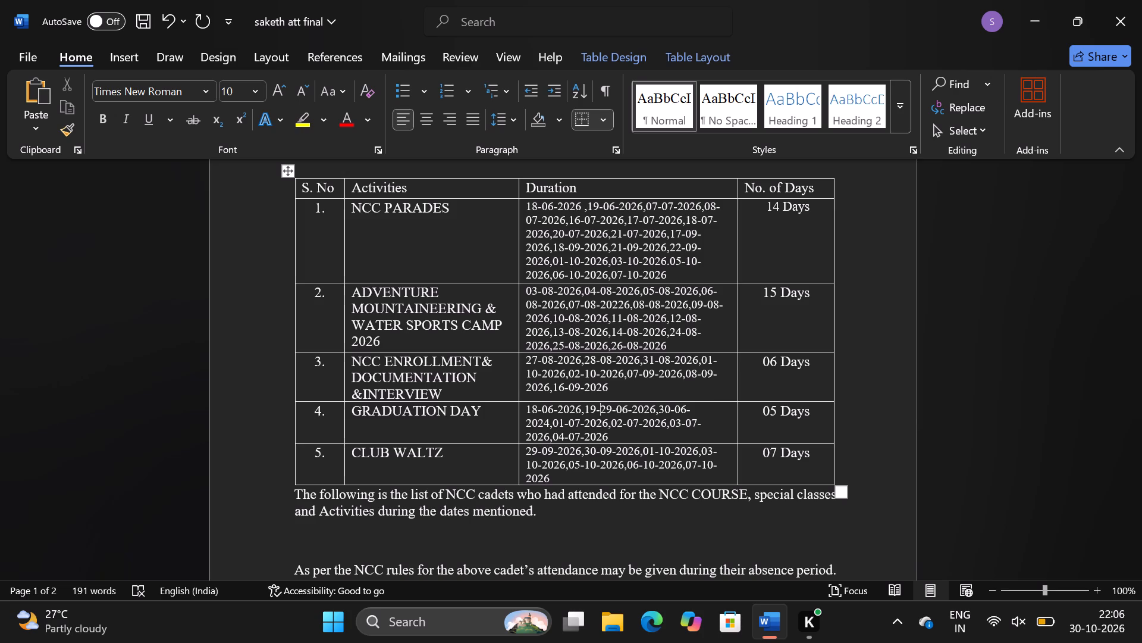
{"action": "key", "text": "0"}
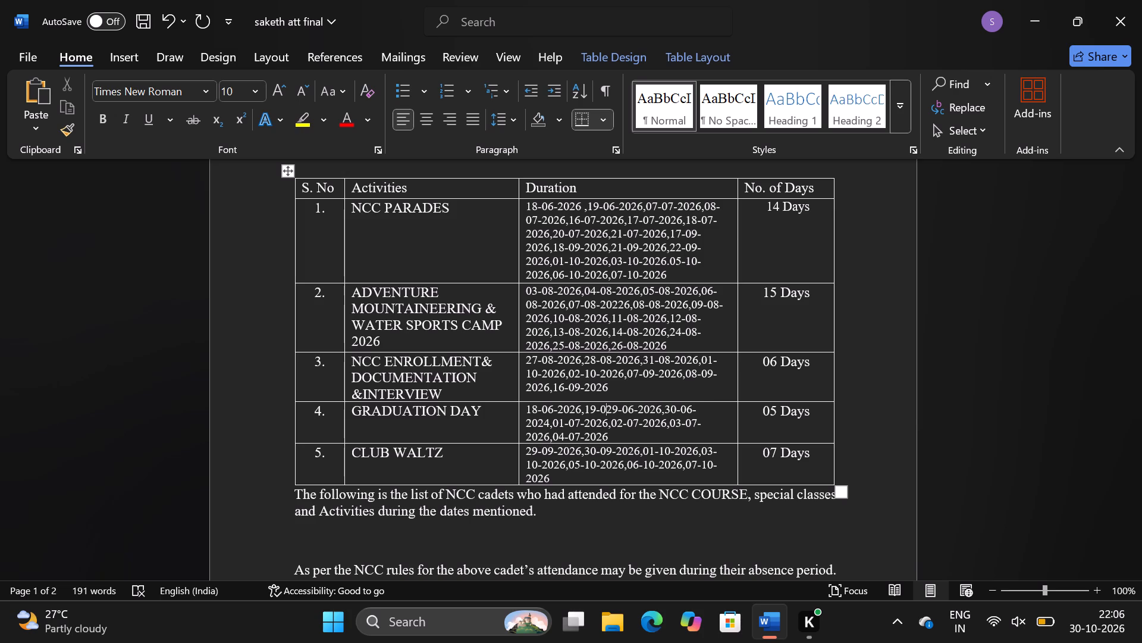
{"action": "type", "text": "6-202"}
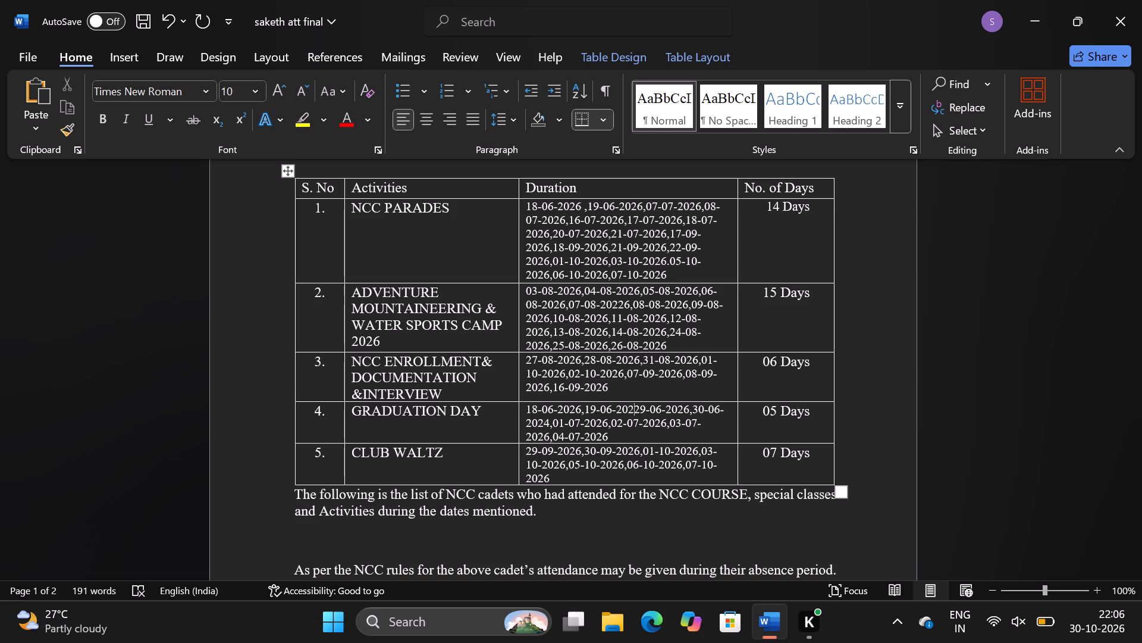
{"action": "key", "text": "6"}
{"action": "key", "text": "comma"}
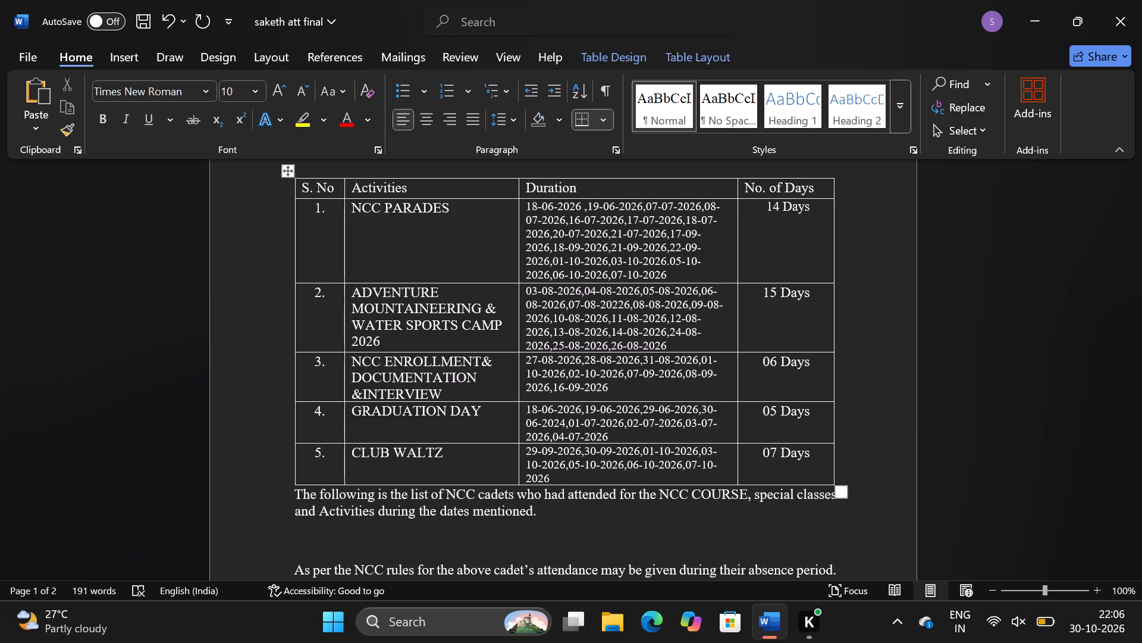
Insert the date 22-06-2026 with a comma after 19-06-2026 in the GRADUATION DAY duration list.
{"action": "type", "text": "22"}
{"action": "key", "text": "equal"}
{"action": "key", "text": "BackSpace"}
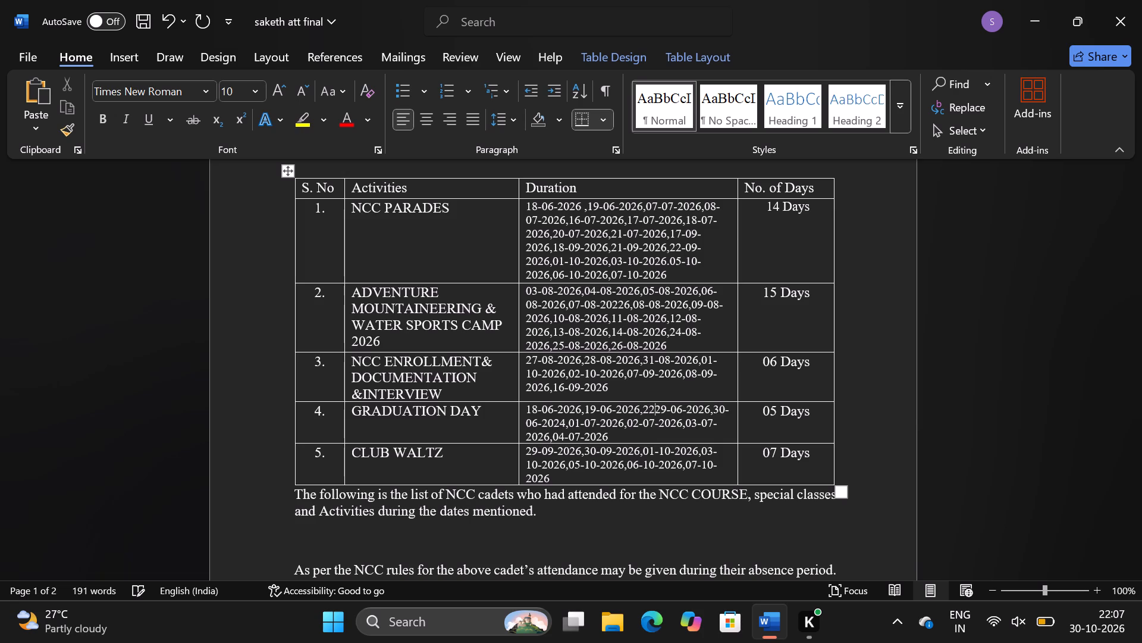
{"action": "key", "text": "minus"}
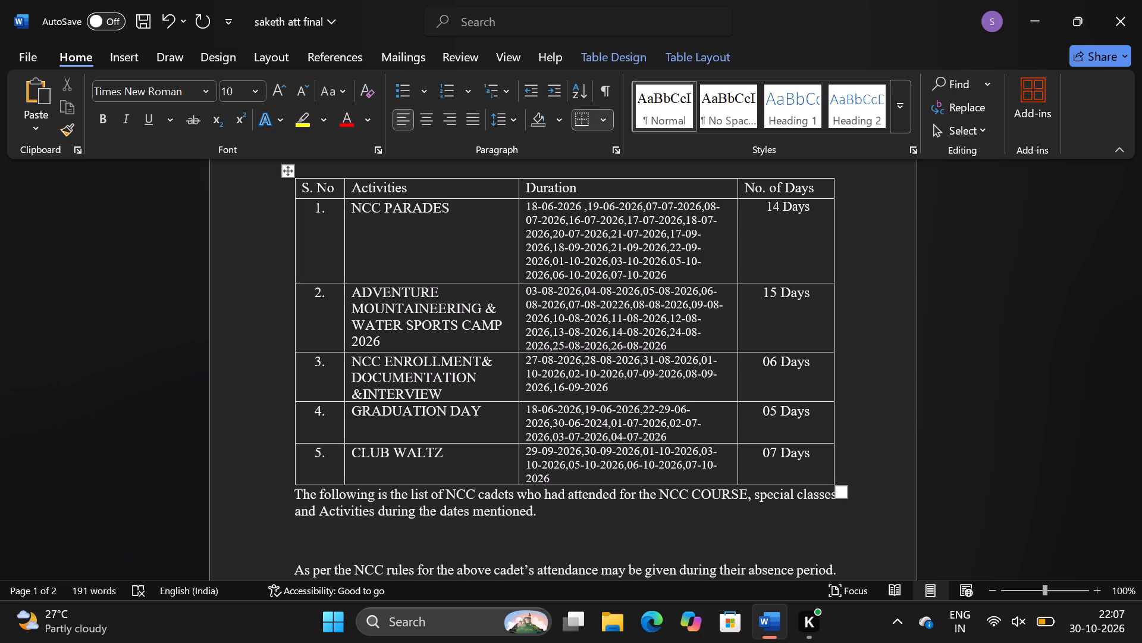
{"action": "key", "text": "0"}
{"action": "key", "text": "6"}
{"action": "key", "text": "minus"}
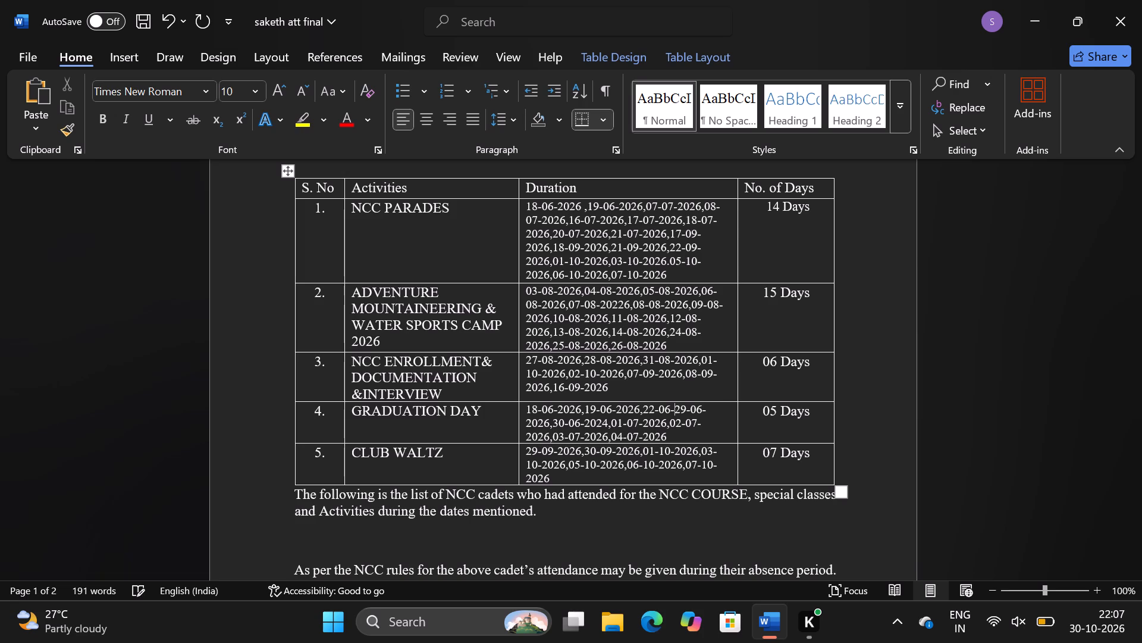
{"action": "type", "text": "20"}
{"action": "key", "text": "2"}
{"action": "key", "text": "6"}
{"action": "key", "text": "comma"}
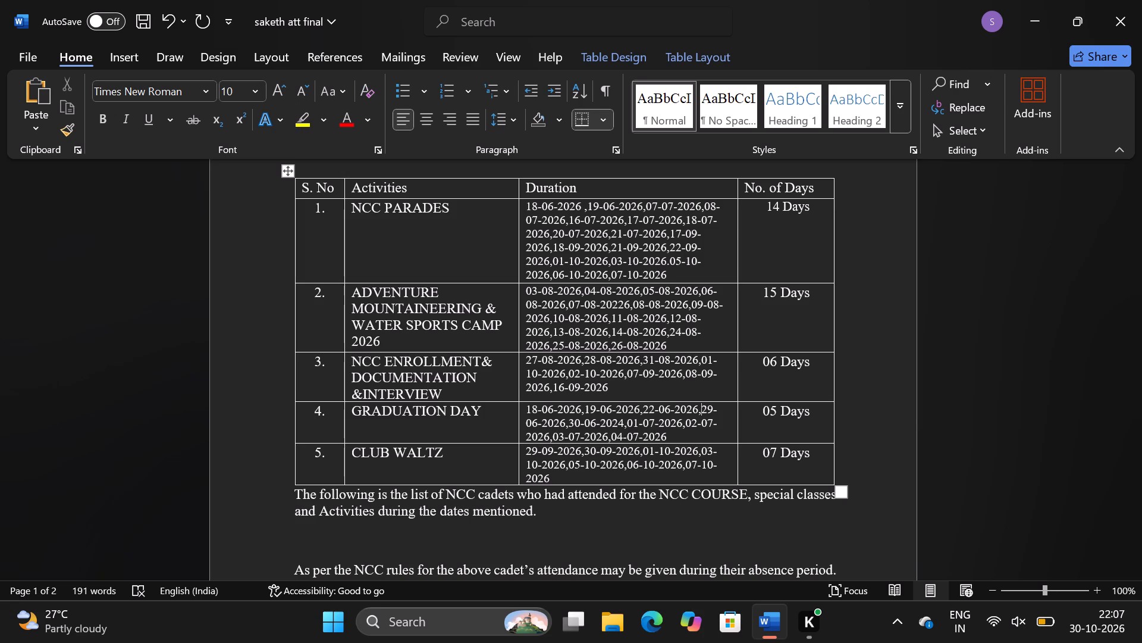
Insert the date 23-06-2026 with a comma after 22-06-2026 in the GRADUATION DAY duration list.
{"action": "key", "text": "2"}
{"action": "type", "text": "3-"}
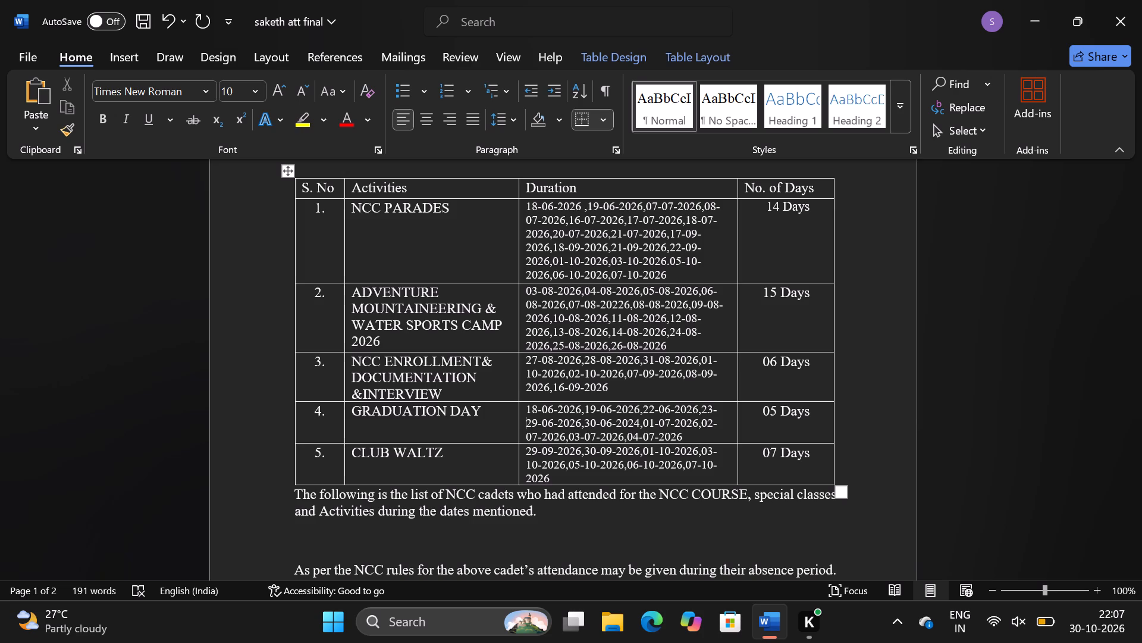
{"action": "type", "text": "06"}
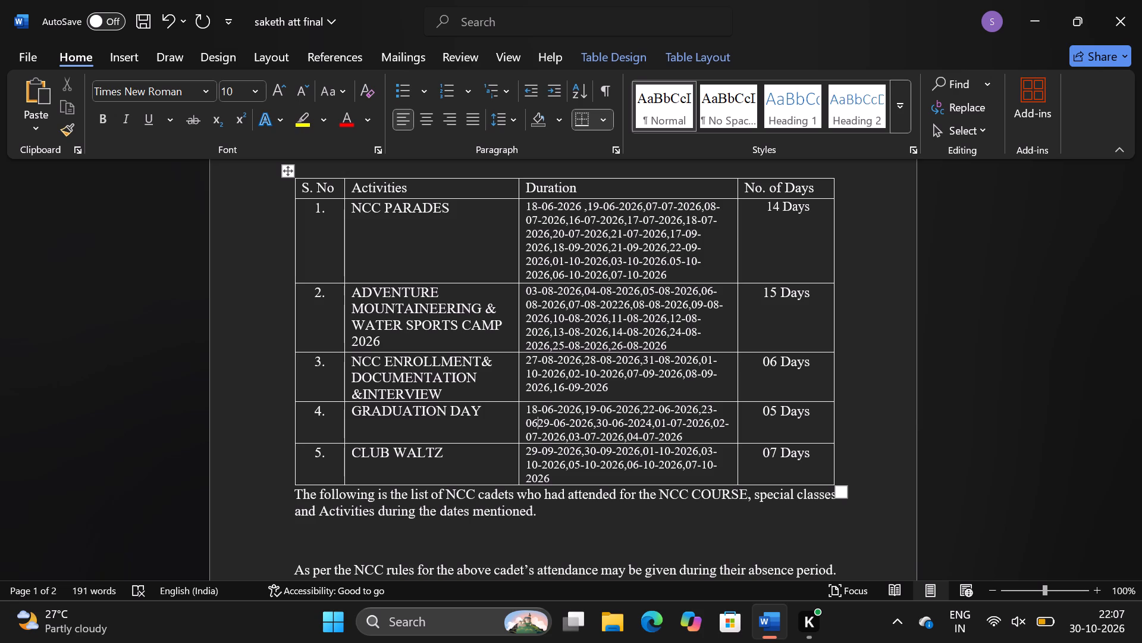
{"action": "type", "text": "-2026"}
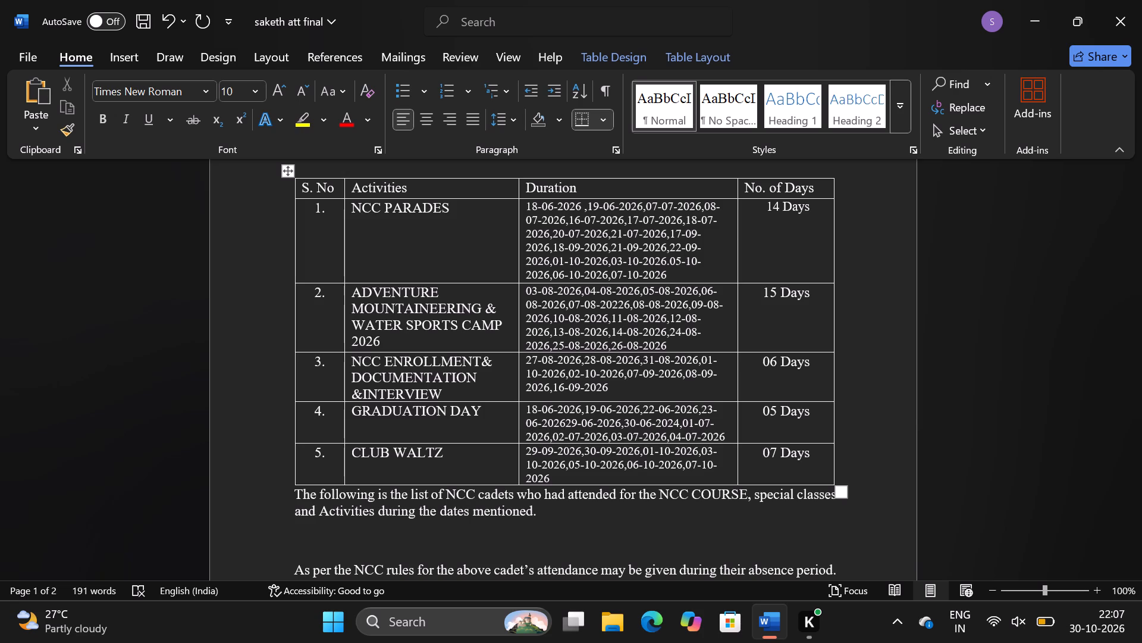
{"action": "key", "text": "comma"}
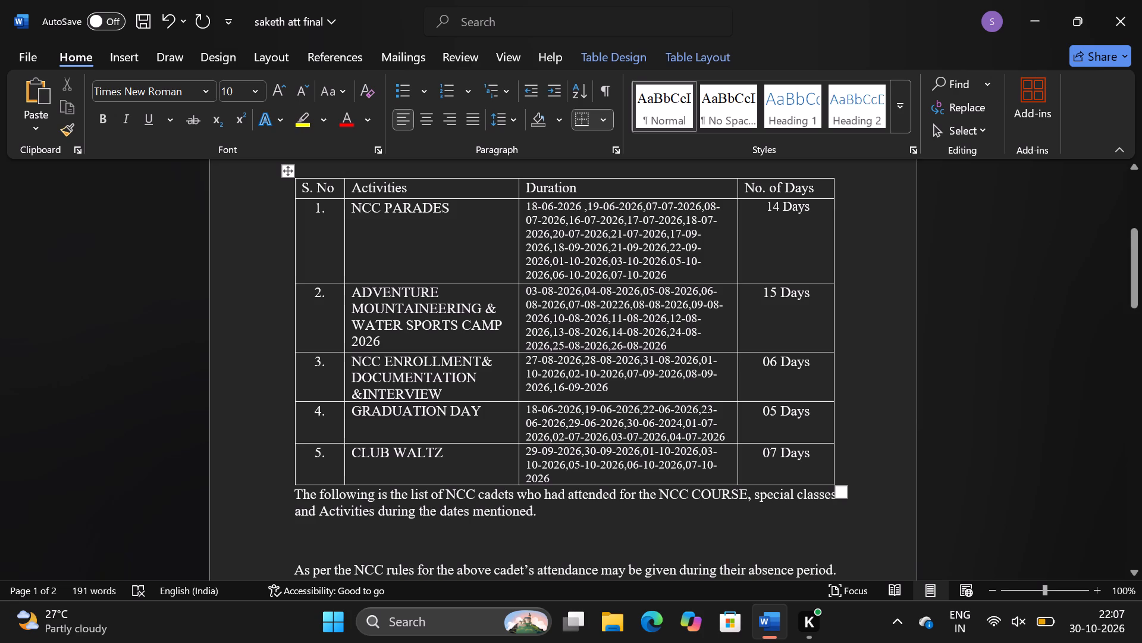
Insert the date 25-06-2026 with a comma after 23-06-2026 in the GRADUATION DAY duration list.
{"action": "type", "text": "25"}
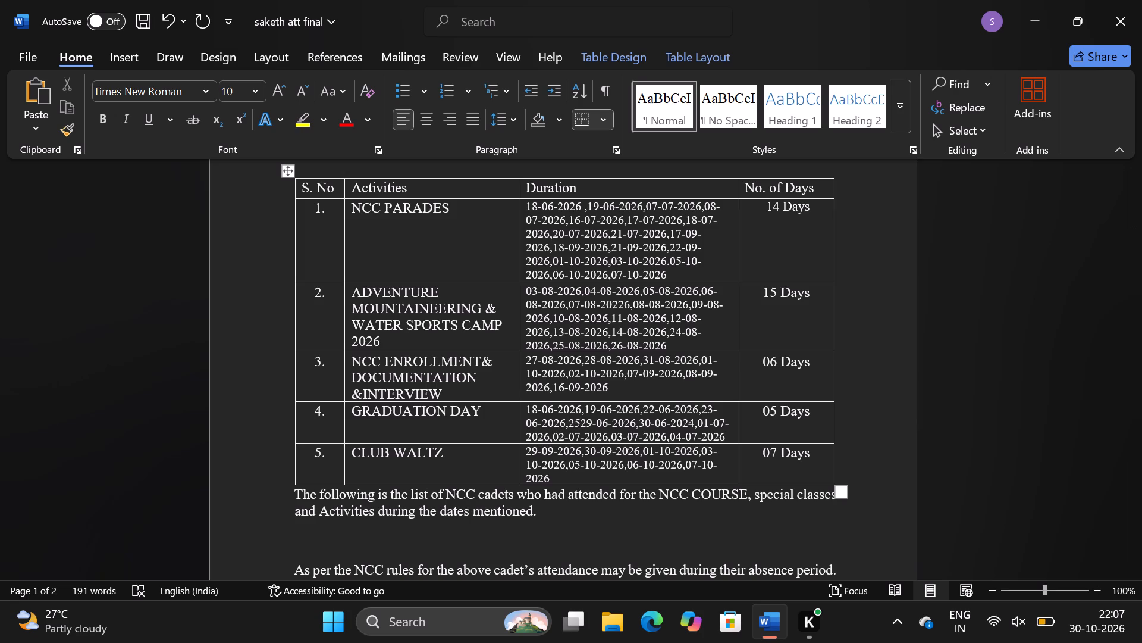
{"action": "key", "text": "minus"}
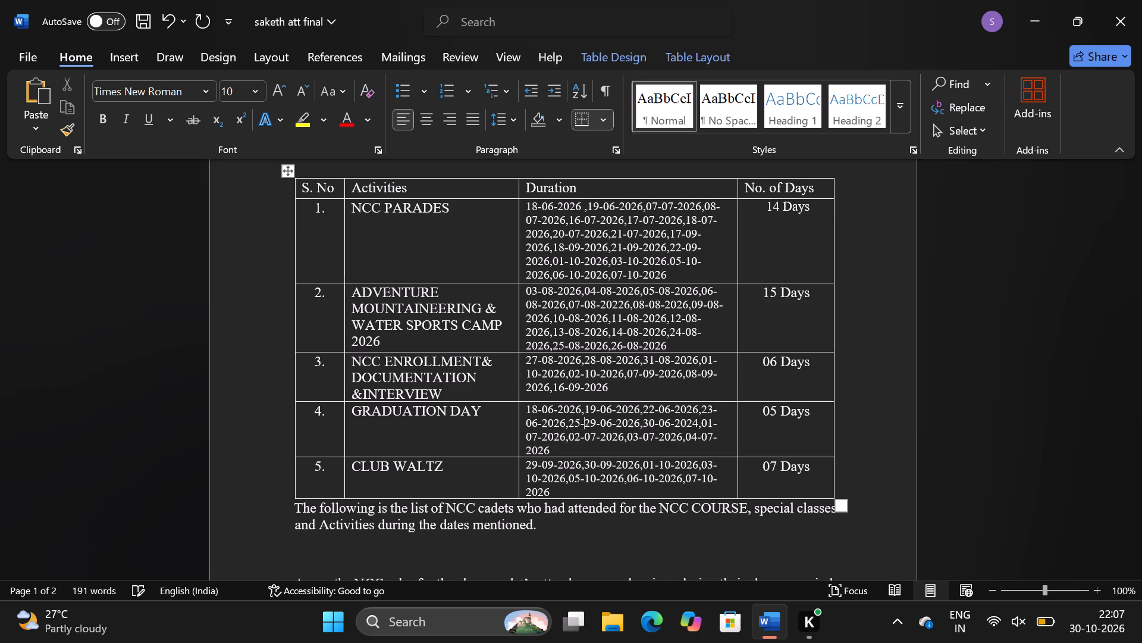
{"action": "key", "text": "0"}
{"action": "key", "text": "6"}
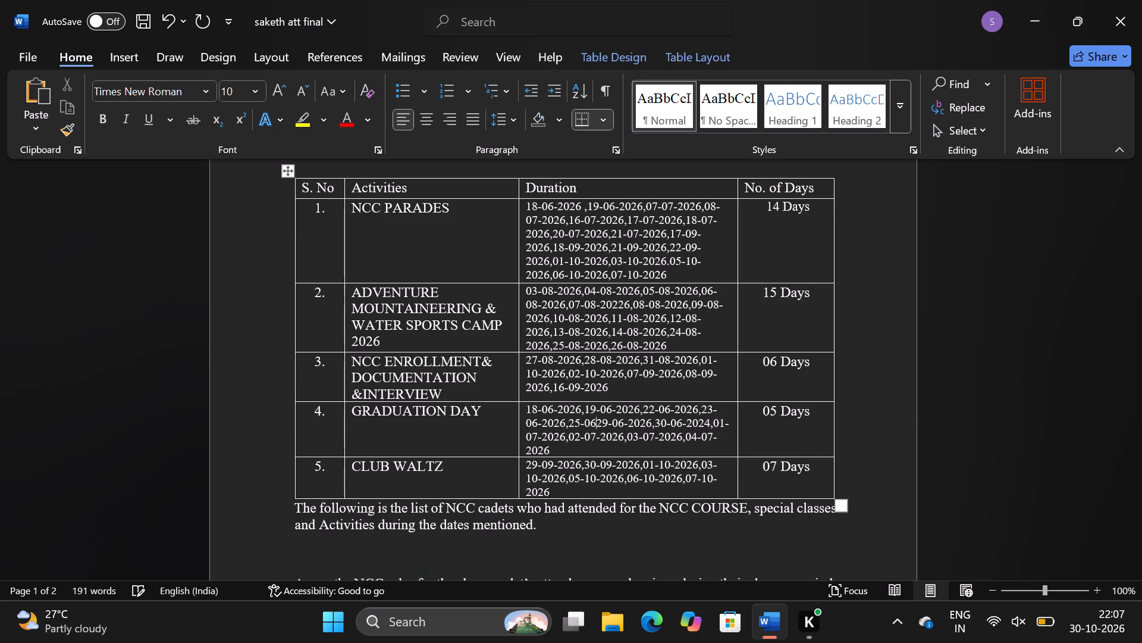
{"action": "type", "text": "-2026"}
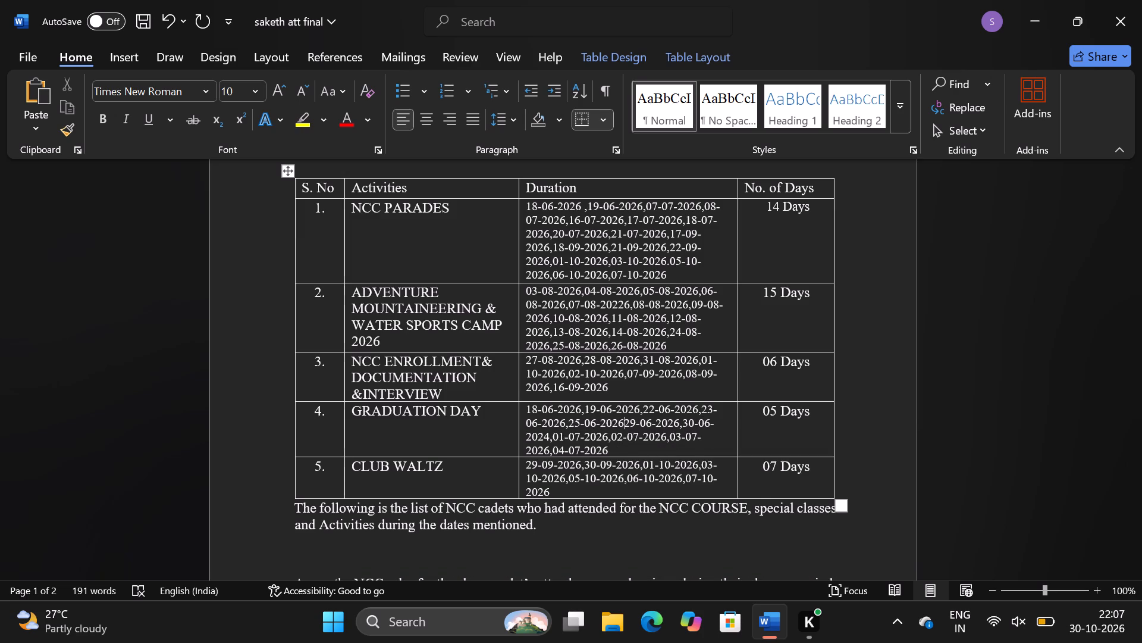
{"action": "key", "text": "comma"}
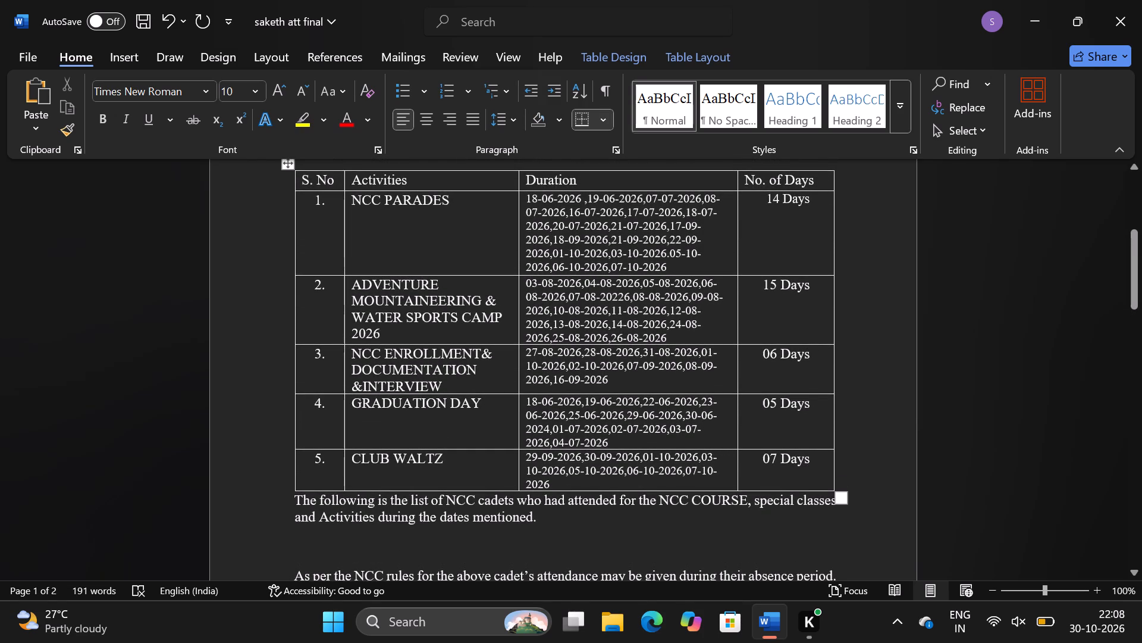
Change the number of days for GRADUATION DAY to 08.
{"action": "left_click", "coordinate": [782, 407]}
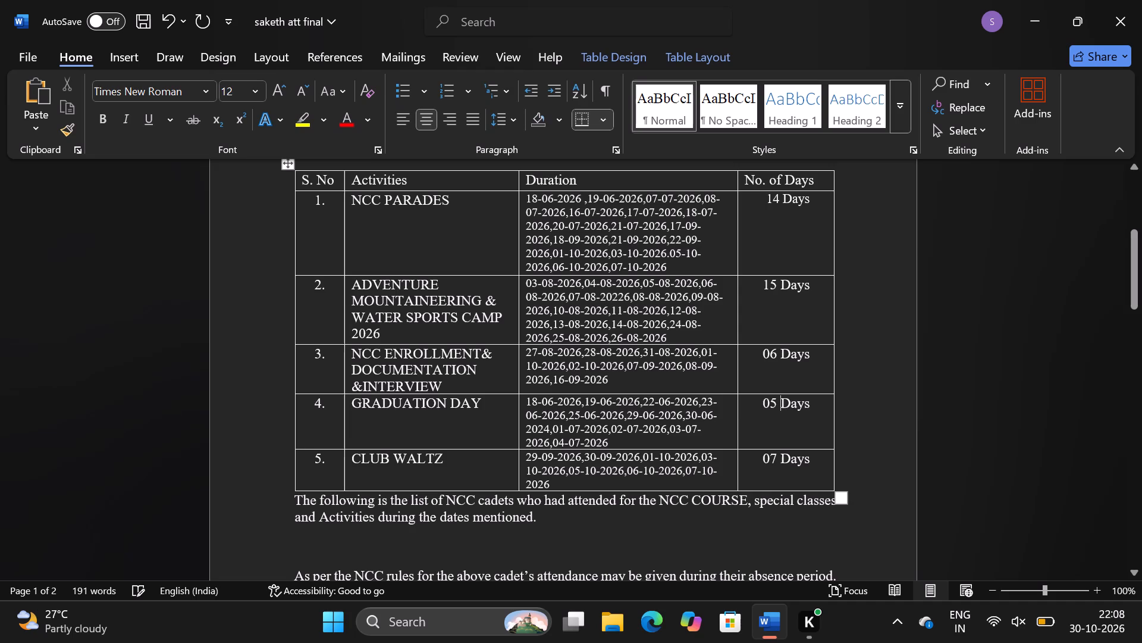
{"action": "key", "text": "BackSpace"}
{"action": "key", "text": "BackSpace"}
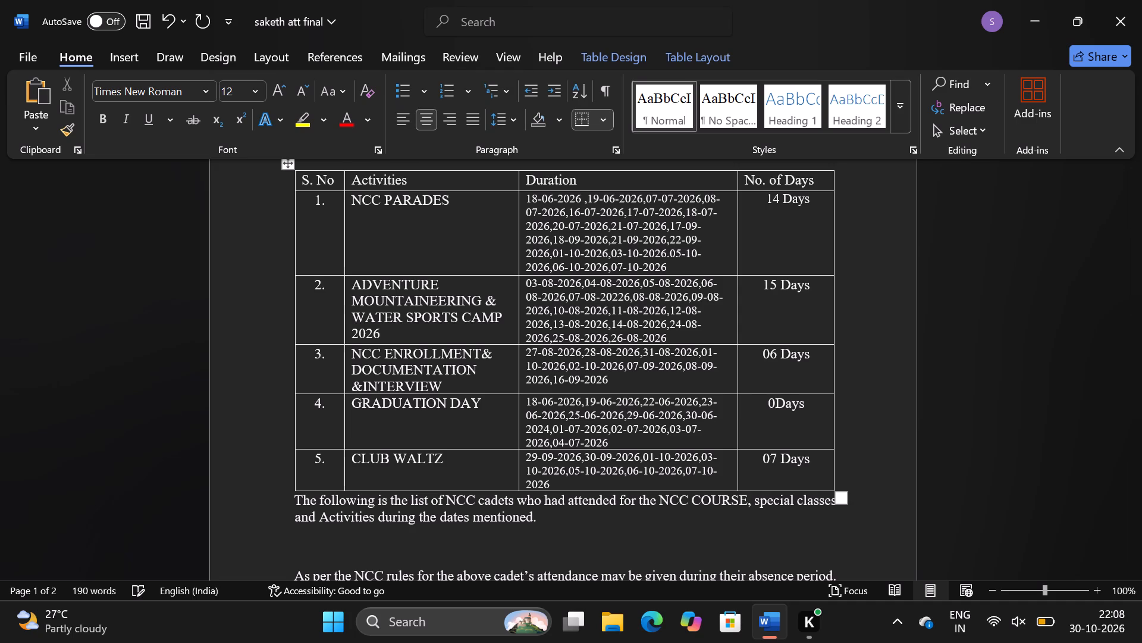
{"action": "key", "text": "8"}
Review the rest of the letter, including the cadet table, the signature block and the CC note on the second page.
{"action": "scroll", "coordinate": [782, 407], "scroll_direction": "down", "scroll_amount": 1}
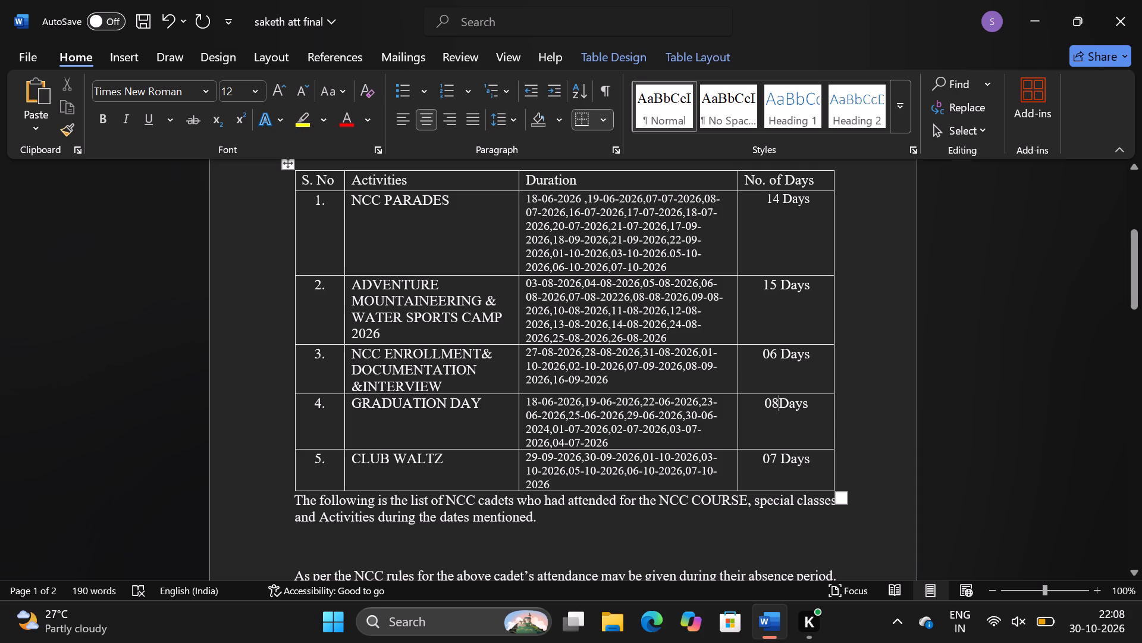
{"action": "scroll", "coordinate": [892, 448], "scroll_direction": "down", "scroll_amount": 1}
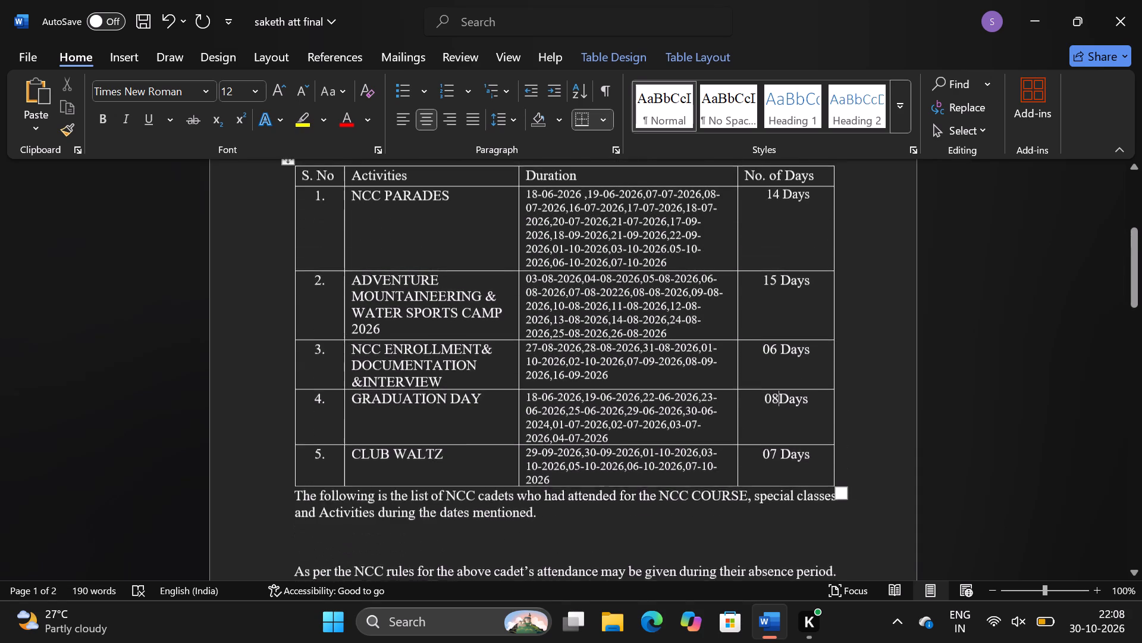
{"action": "scroll", "coordinate": [892, 448], "scroll_direction": "down", "scroll_amount": 2}
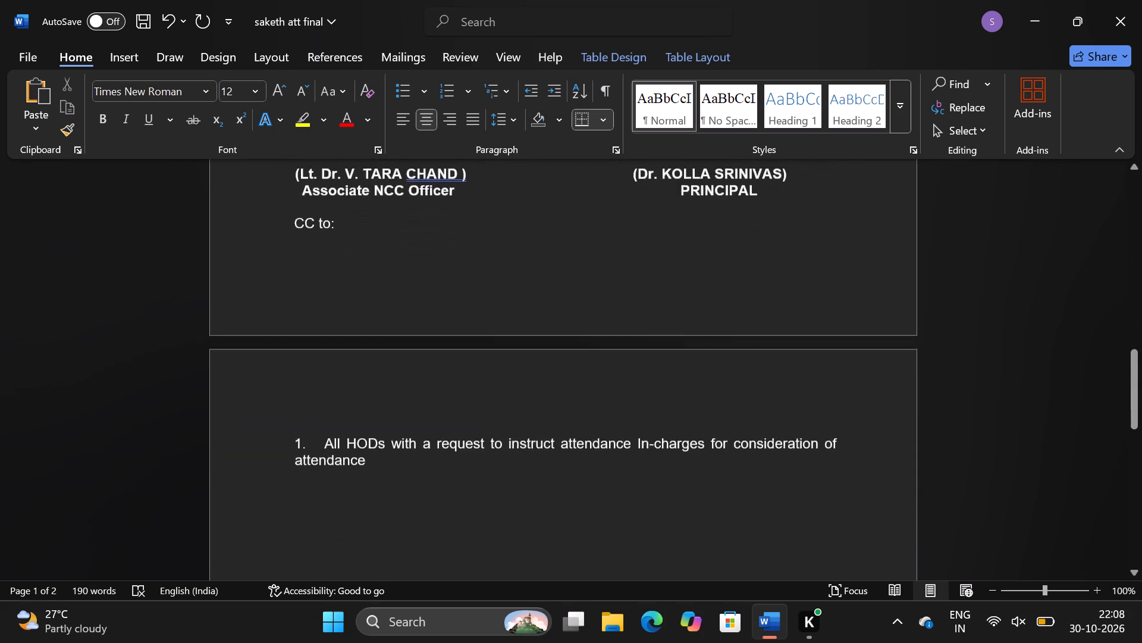
{"action": "scroll", "coordinate": [892, 448], "scroll_direction": "down", "scroll_amount": 2}
{"action": "scroll", "coordinate": [892, 448], "scroll_direction": "up", "scroll_amount": 1}
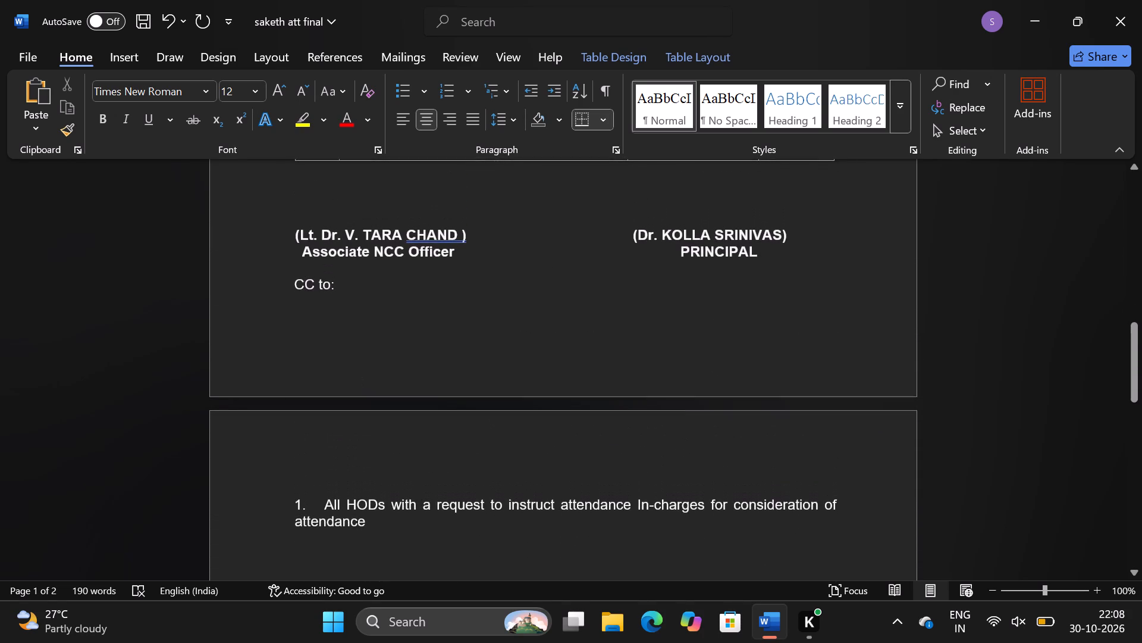
{"action": "scroll", "coordinate": [892, 448], "scroll_direction": "up", "scroll_amount": 2}
{"action": "scroll", "coordinate": [892, 448], "scroll_direction": "down", "scroll_amount": 1}
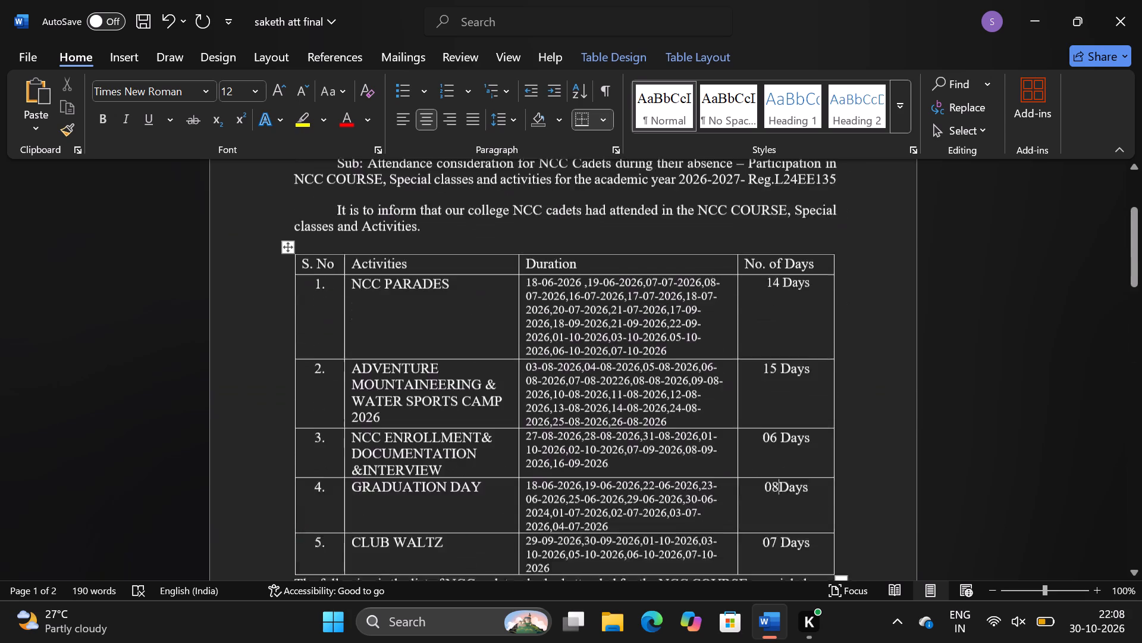
{"action": "scroll", "coordinate": [892, 448], "scroll_direction": "down", "scroll_amount": 1}
{"action": "scroll", "coordinate": [892, 448], "scroll_direction": "up", "scroll_amount": 1}
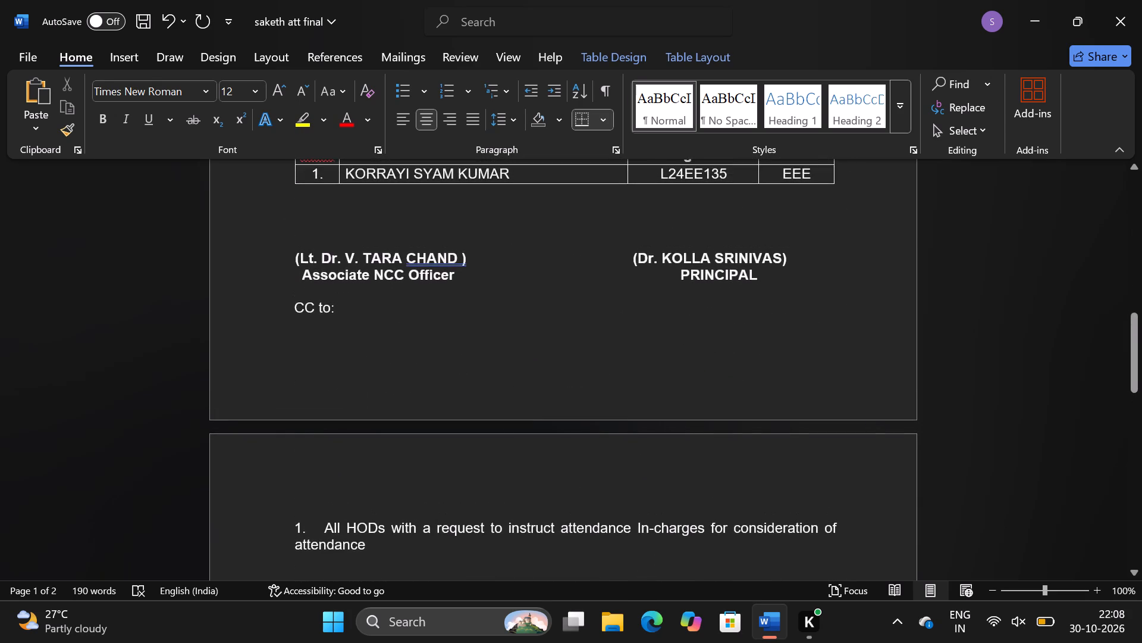
{"action": "scroll", "coordinate": [892, 448], "scroll_direction": "up", "scroll_amount": 1}
{"action": "scroll", "coordinate": [892, 448], "scroll_direction": "down", "scroll_amount": 1}
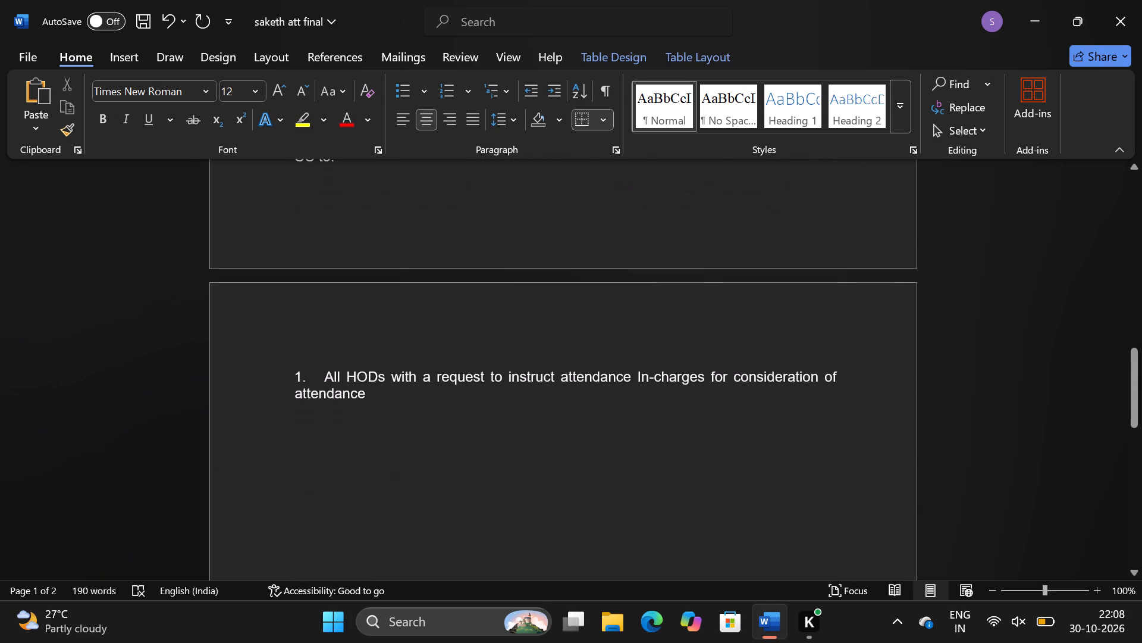
Change the letter's date below the NCC UNIT-BOYS heading to 31-10-2026.
{"action": "scroll", "coordinate": [695, 312], "scroll_direction": "up", "scroll_amount": 1}
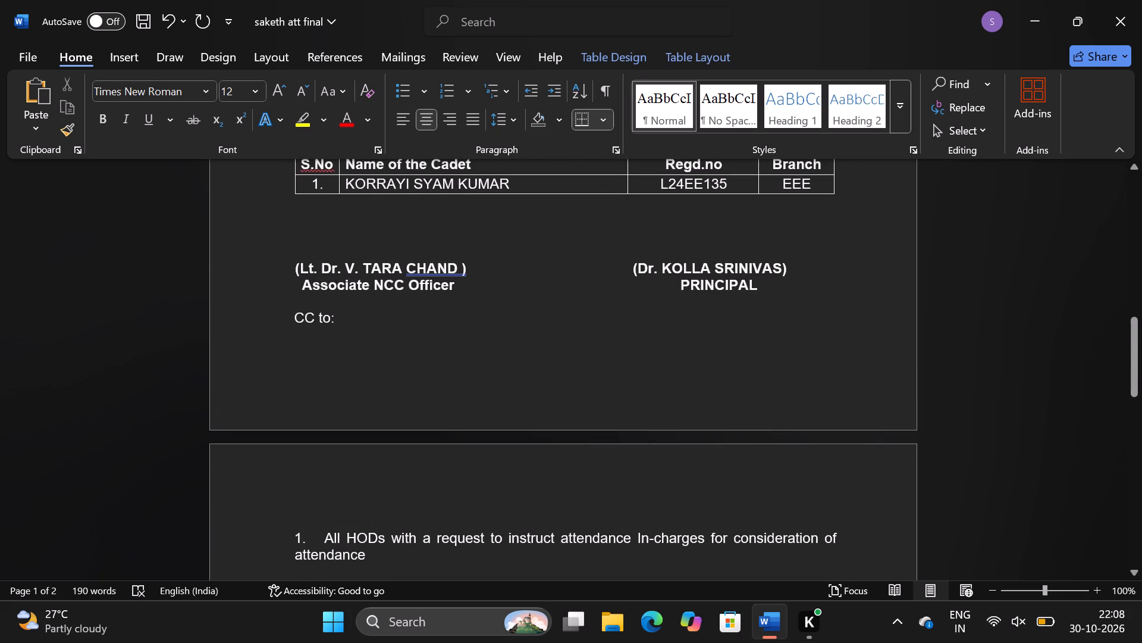
{"action": "scroll", "coordinate": [697, 447], "scroll_direction": "up", "scroll_amount": 5}
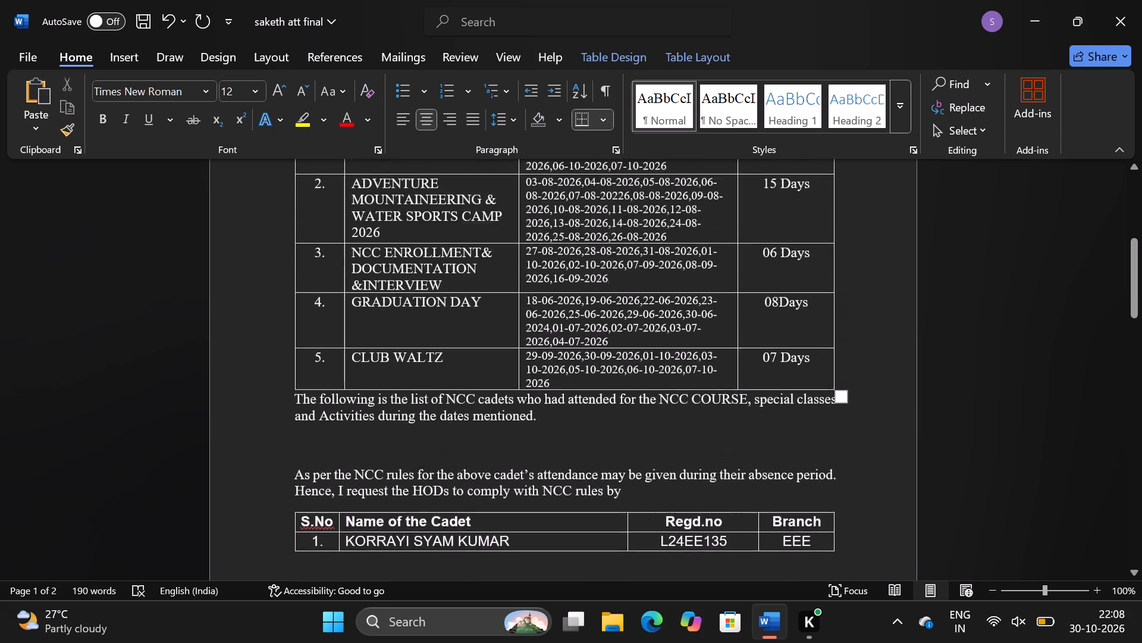
{"action": "scroll", "coordinate": [697, 447], "scroll_direction": "up", "scroll_amount": 2}
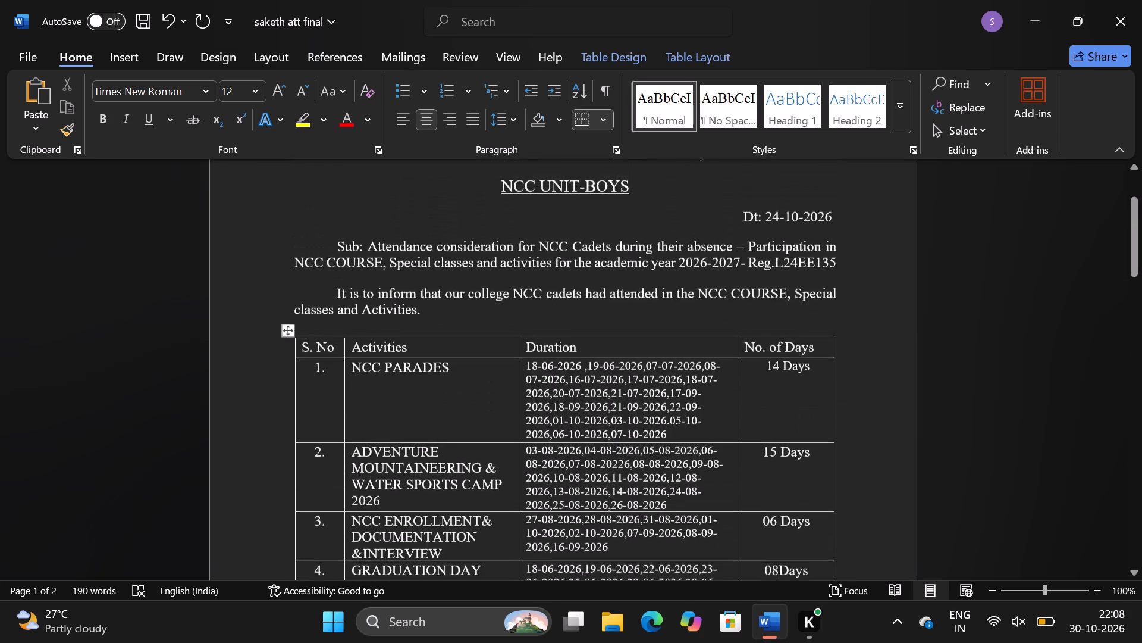
{"action": "scroll", "coordinate": [697, 447], "scroll_direction": "up", "scroll_amount": 1}
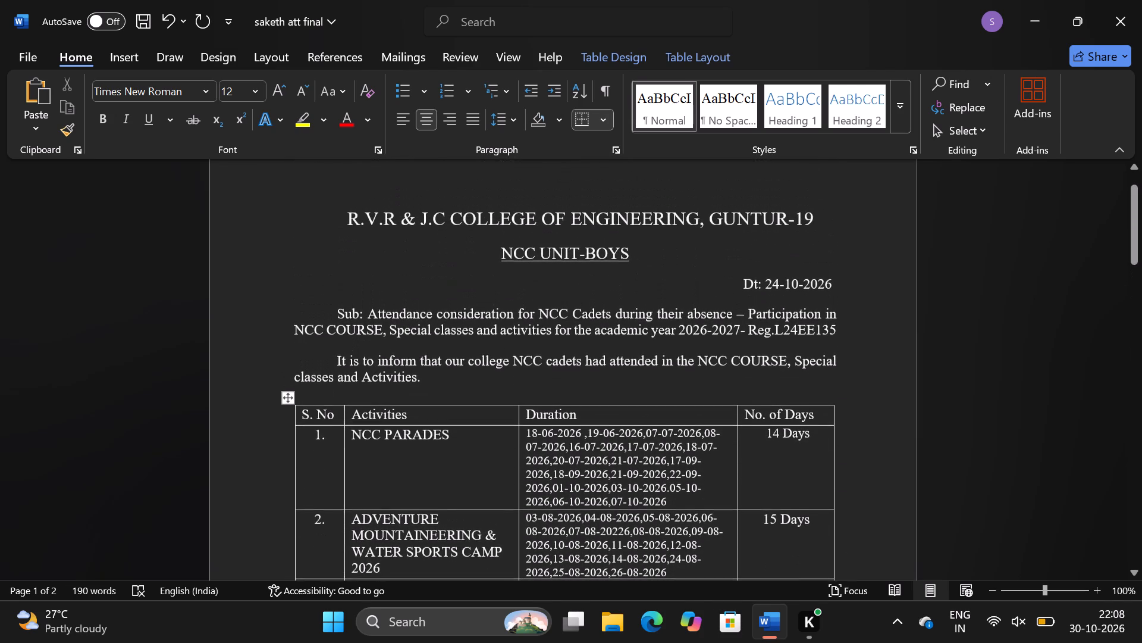
{"action": "left_click", "coordinate": [783, 286]}
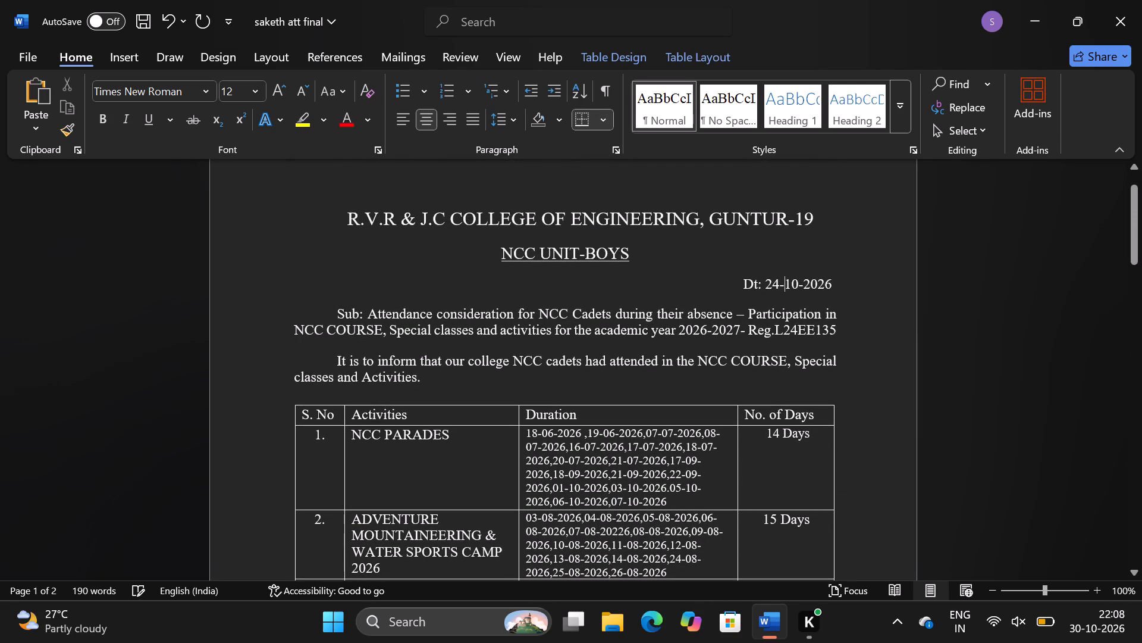
{"action": "left_click", "coordinate": [780, 286]}
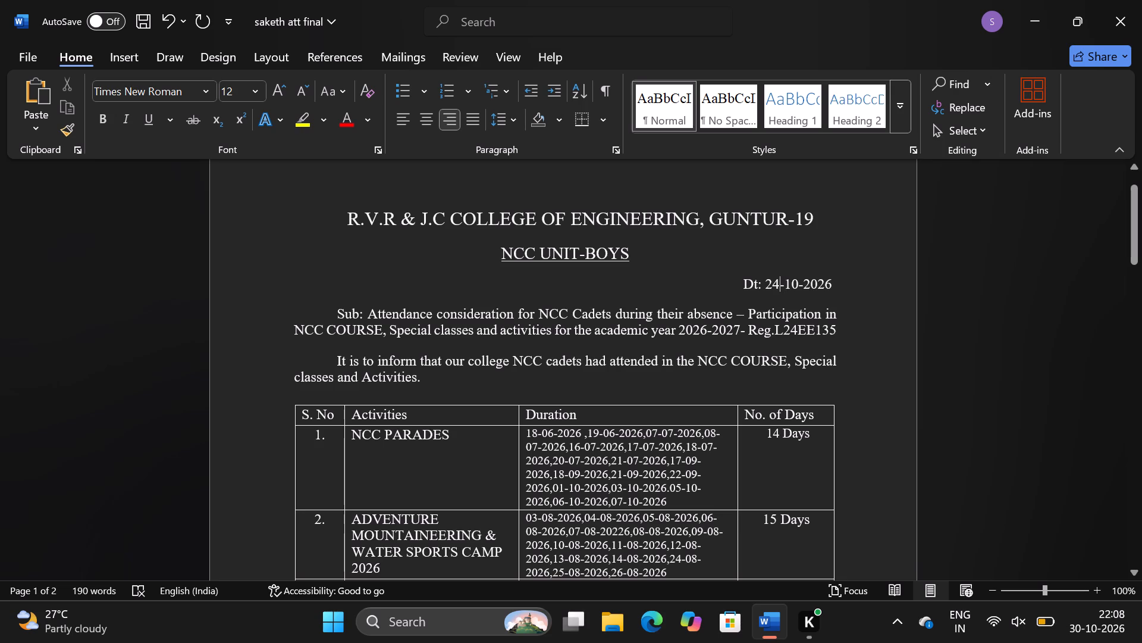
{"action": "key", "text": "BackSpace"}
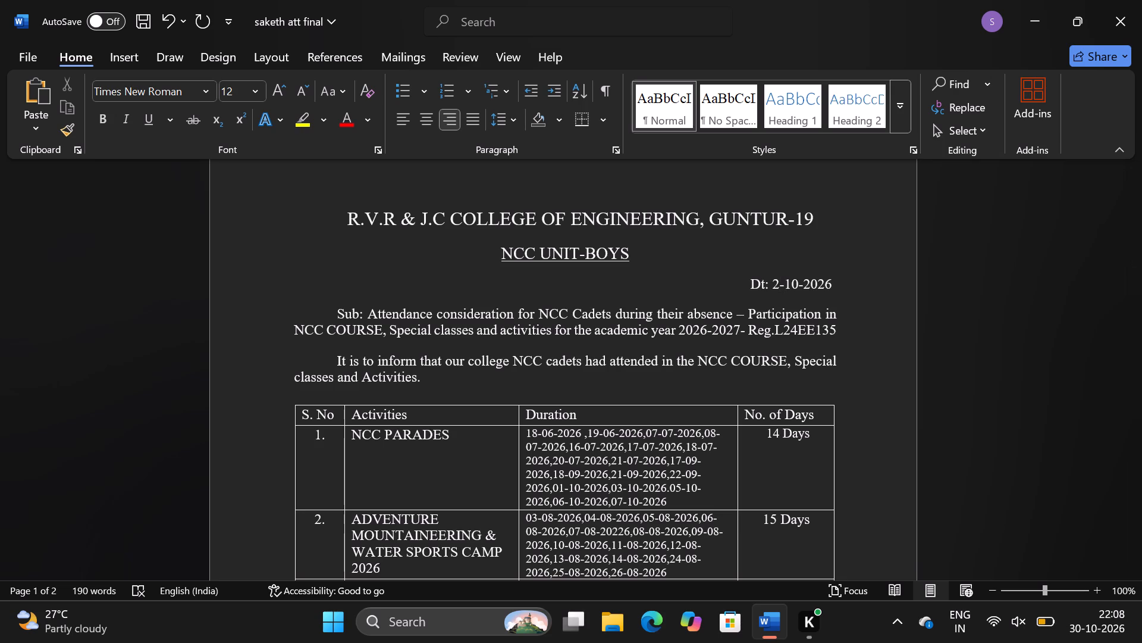
{"action": "key", "text": "BackSpace"}
{"action": "key", "text": "3"}
{"action": "key", "text": "1"}
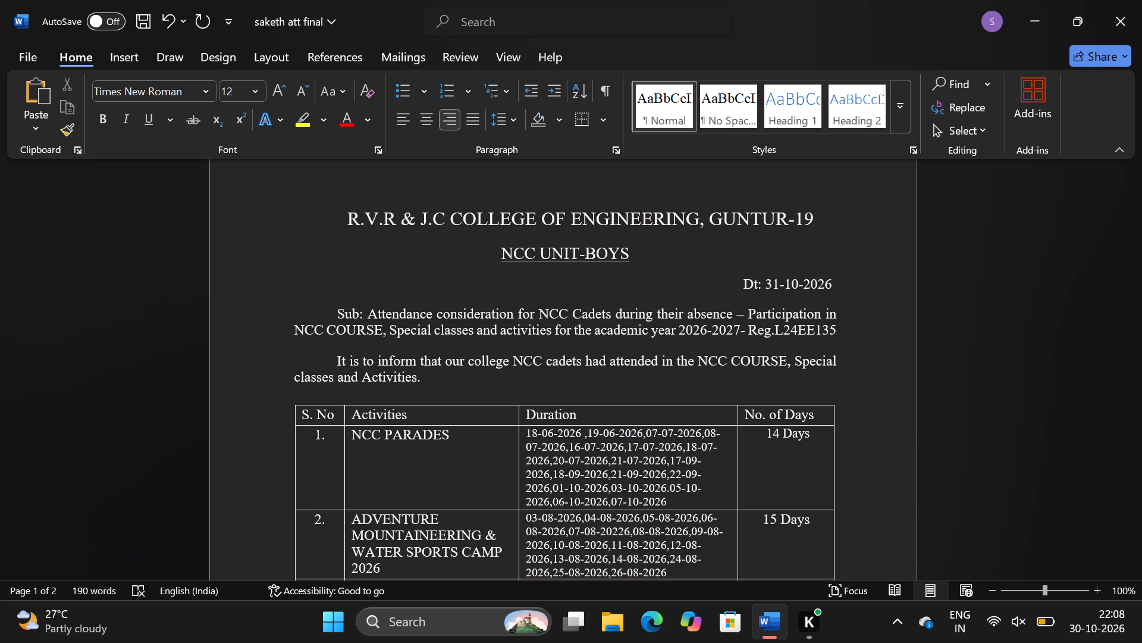
Save the updated attendance letter.
{"action": "scroll", "coordinate": [780, 286], "scroll_direction": "down", "scroll_amount": 1}
{"action": "scroll", "coordinate": [780, 286], "scroll_direction": "right", "scroll_amount": 1}
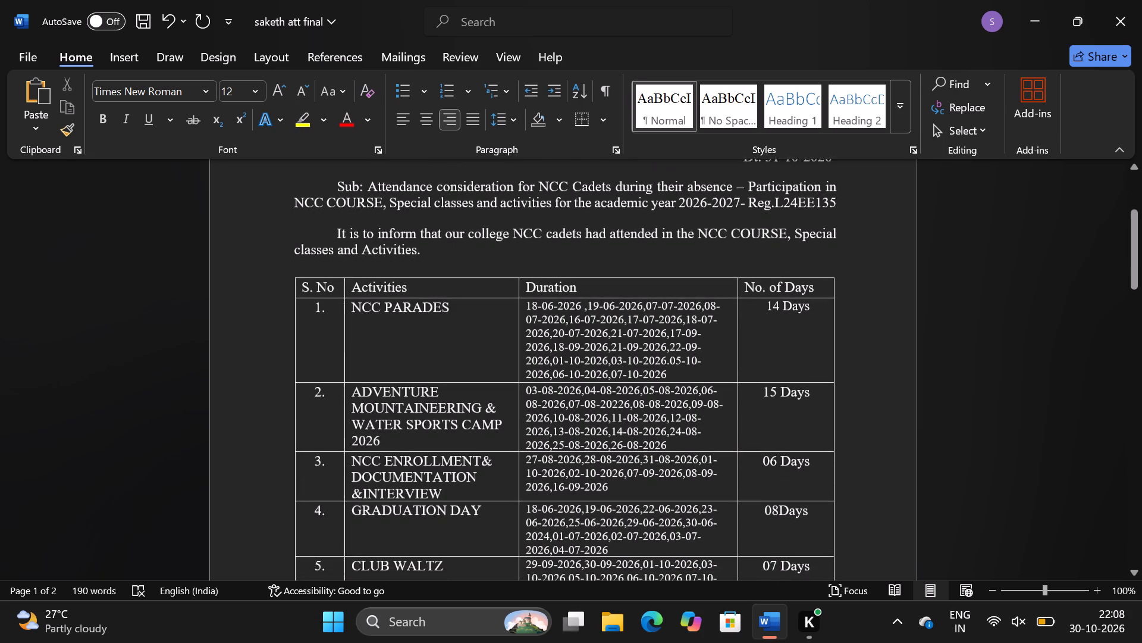
{"action": "scroll", "coordinate": [780, 286], "scroll_direction": "right", "scroll_amount": 1}
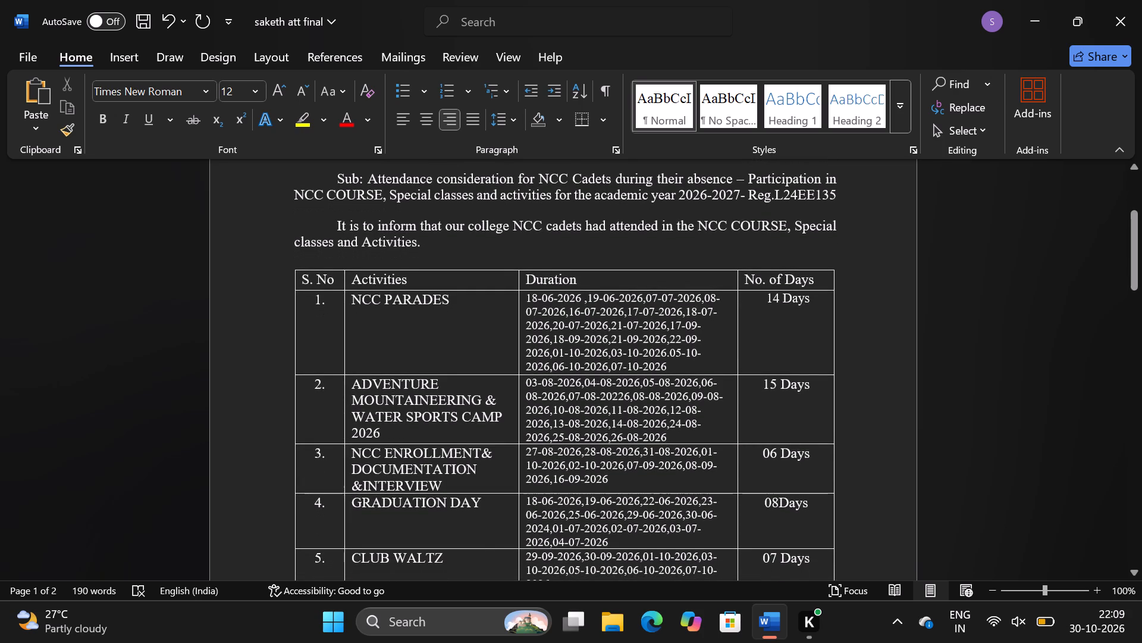
{"action": "key", "text": "ctrl+s"}
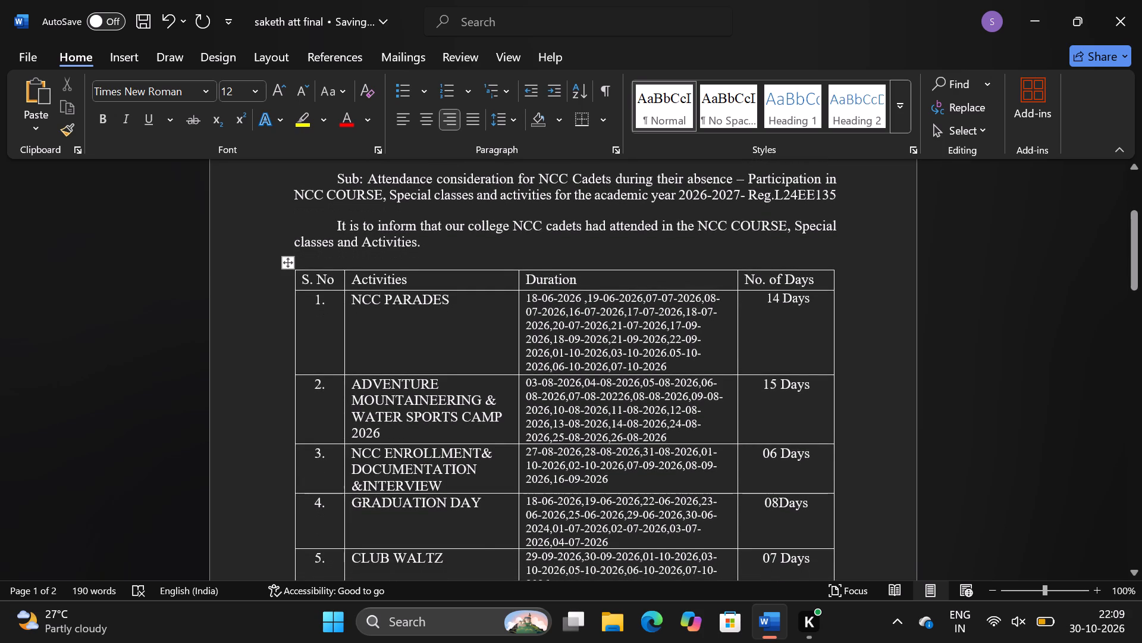
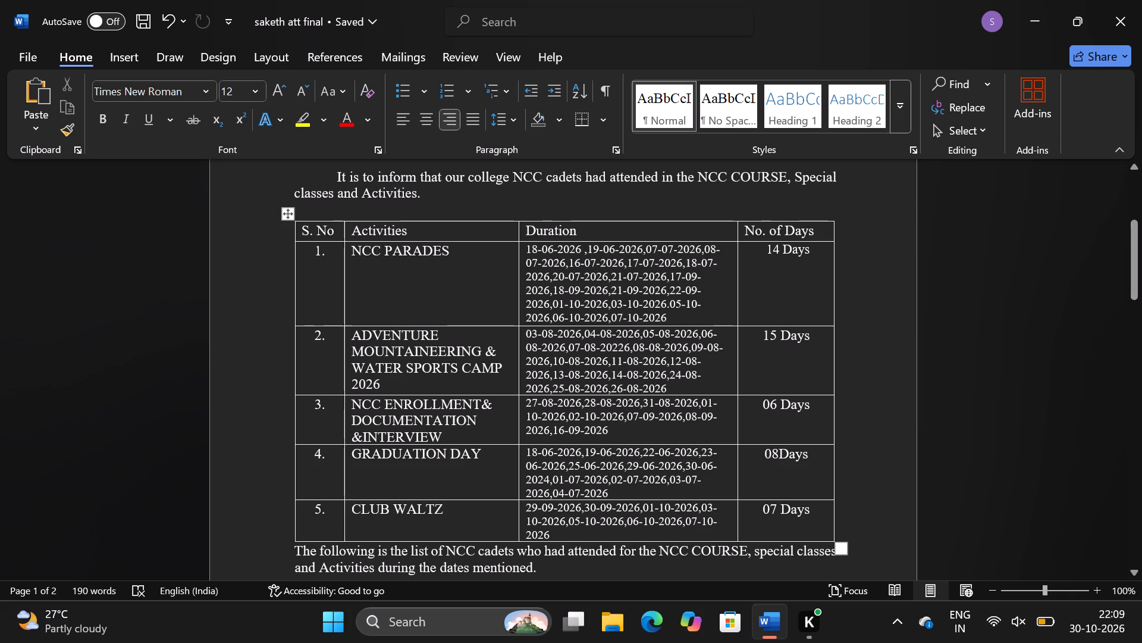
Correct the mistyped year in the ADVENTURE MOUNTAINEERING & WATER SPORTS CAMP durations so the date reads 07-08-2026, and save the letter.
{"action": "left_click", "coordinate": [620, 354]}
{"action": "key", "text": "Up"}
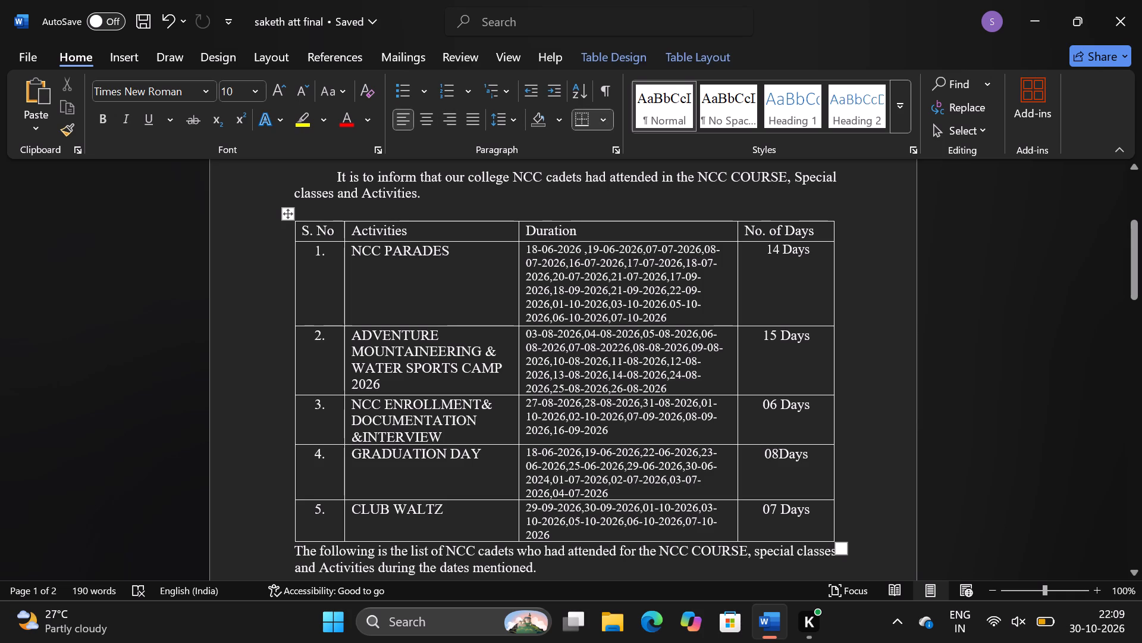
{"action": "key", "text": "BackSpace"}
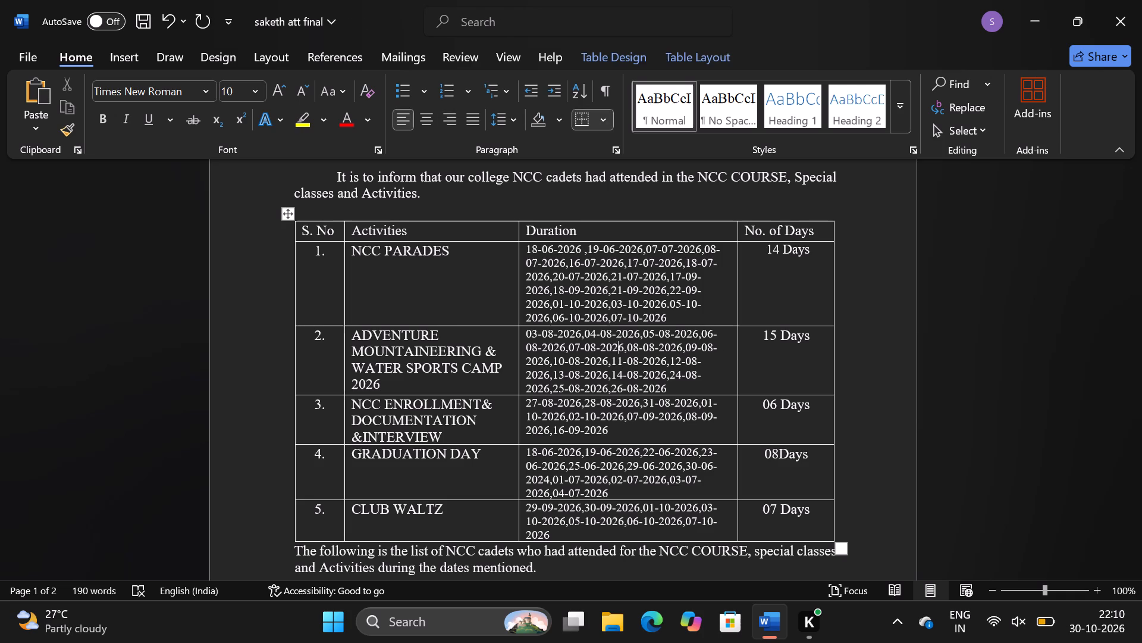
{"action": "key", "text": "ctrl+s"}
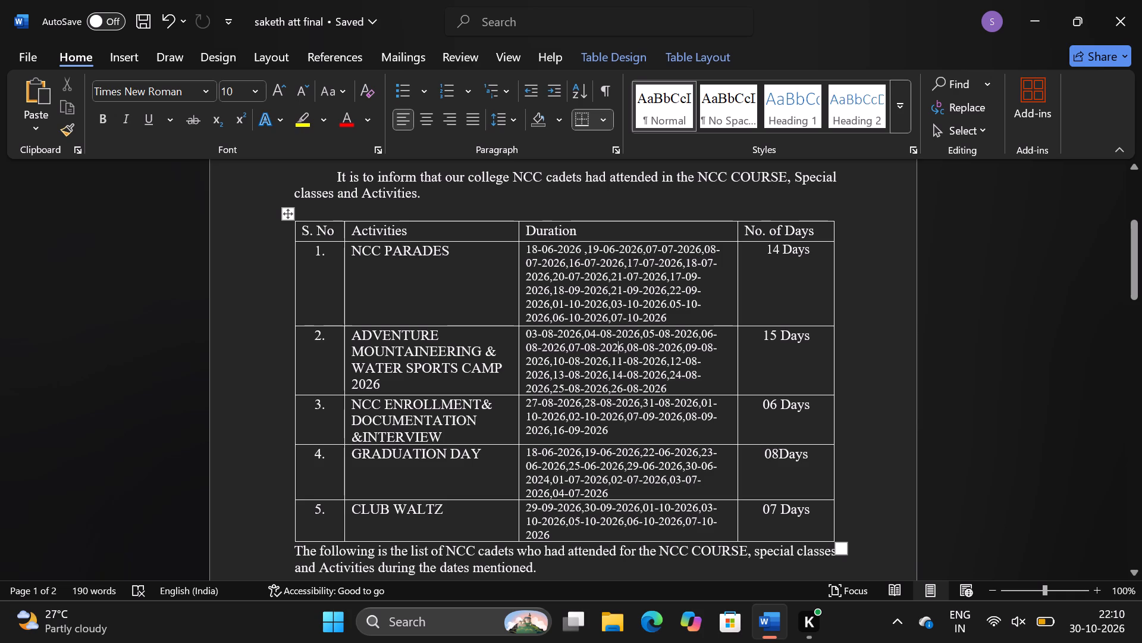
Review the letter from the activities table down to the cadet table and signature block, and save it again.
{"action": "scroll", "coordinate": [655, 338], "scroll_direction": "down", "scroll_amount": 1}
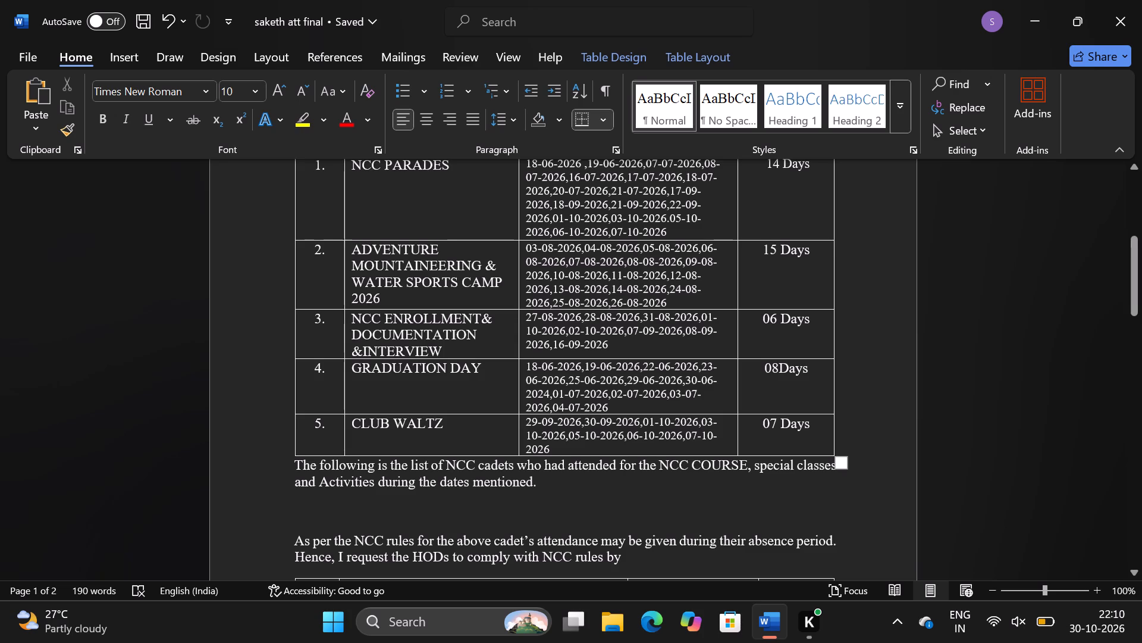
{"action": "scroll", "coordinate": [571, 401], "scroll_direction": "down", "scroll_amount": 1}
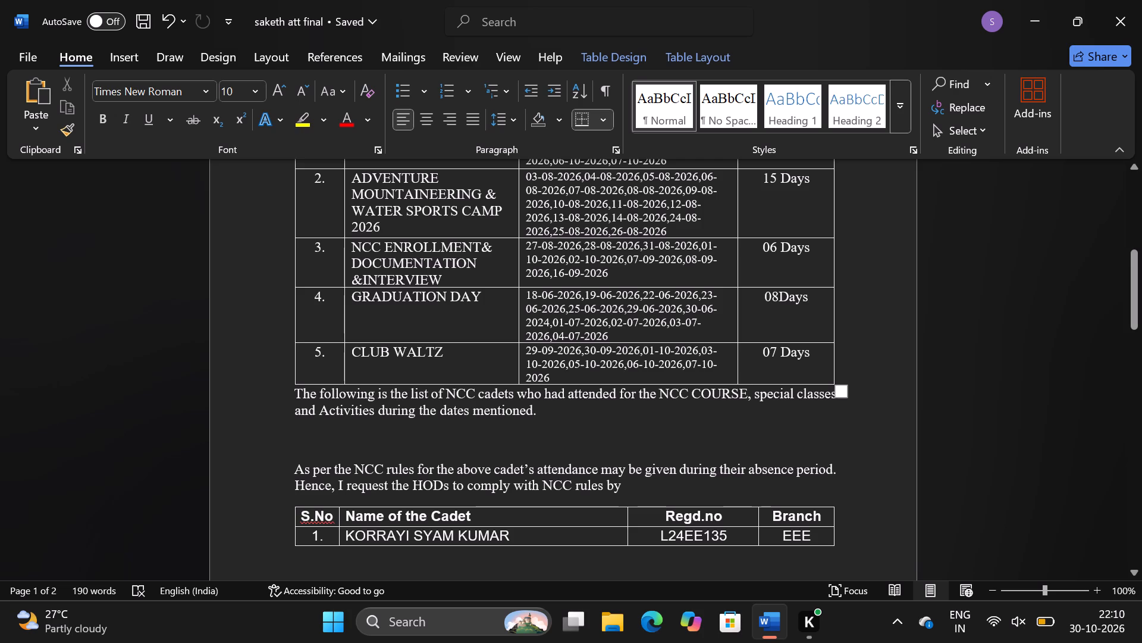
{"action": "scroll", "coordinate": [573, 358], "scroll_direction": "down", "scroll_amount": 1}
{"action": "scroll", "coordinate": [573, 358], "scroll_direction": "up", "scroll_amount": 1}
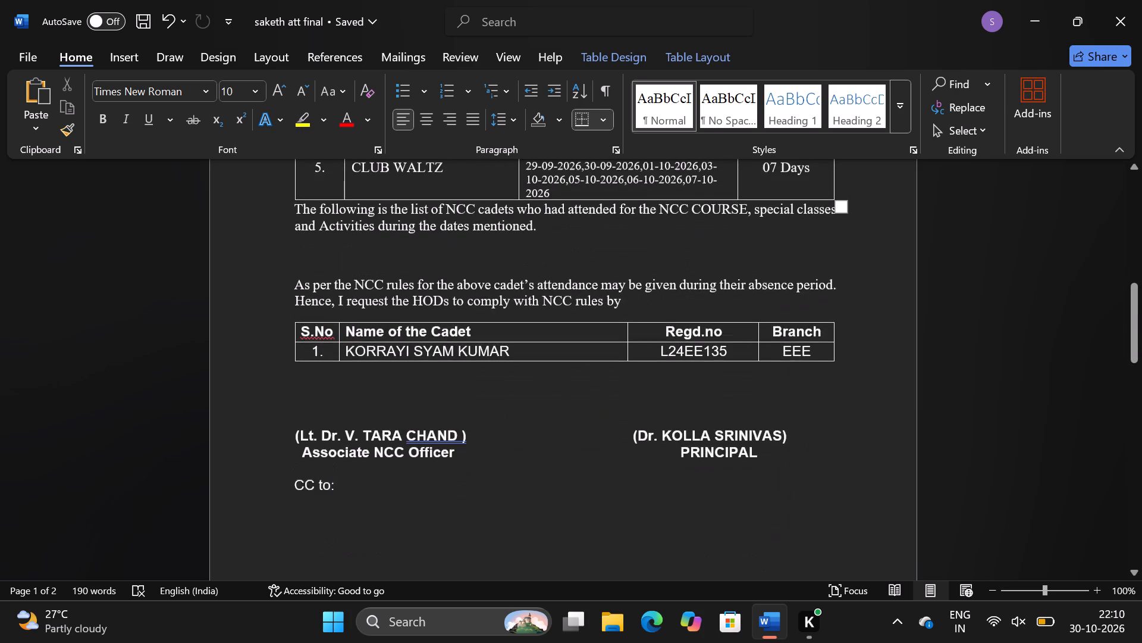
{"action": "scroll", "coordinate": [573, 358], "scroll_direction": "up", "scroll_amount": 1}
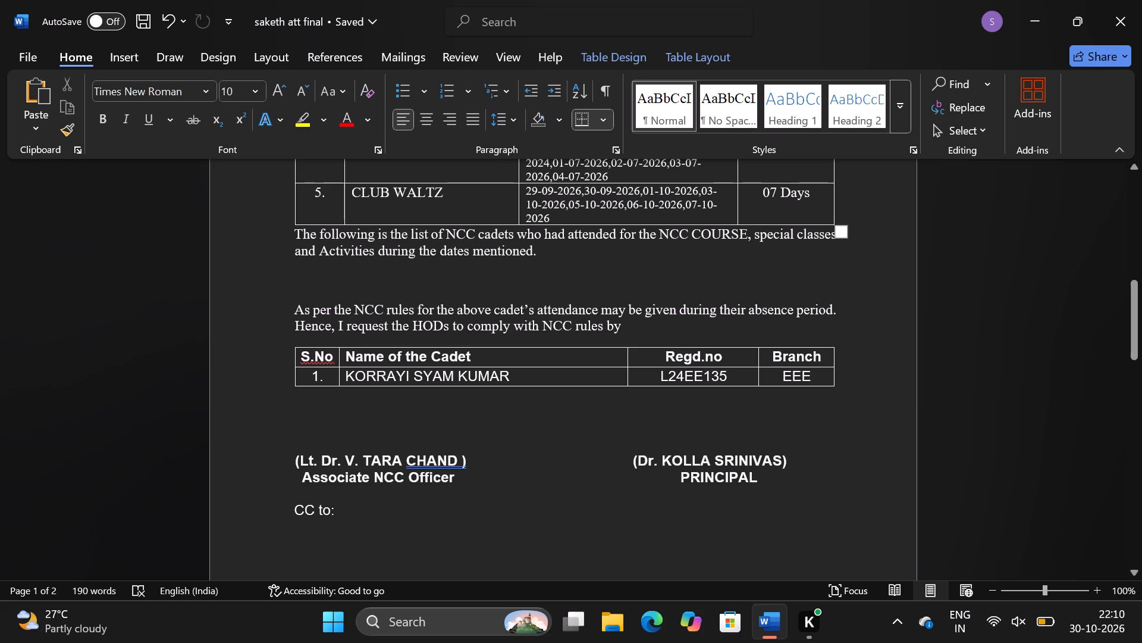
{"action": "key", "text": "ctrl+s"}
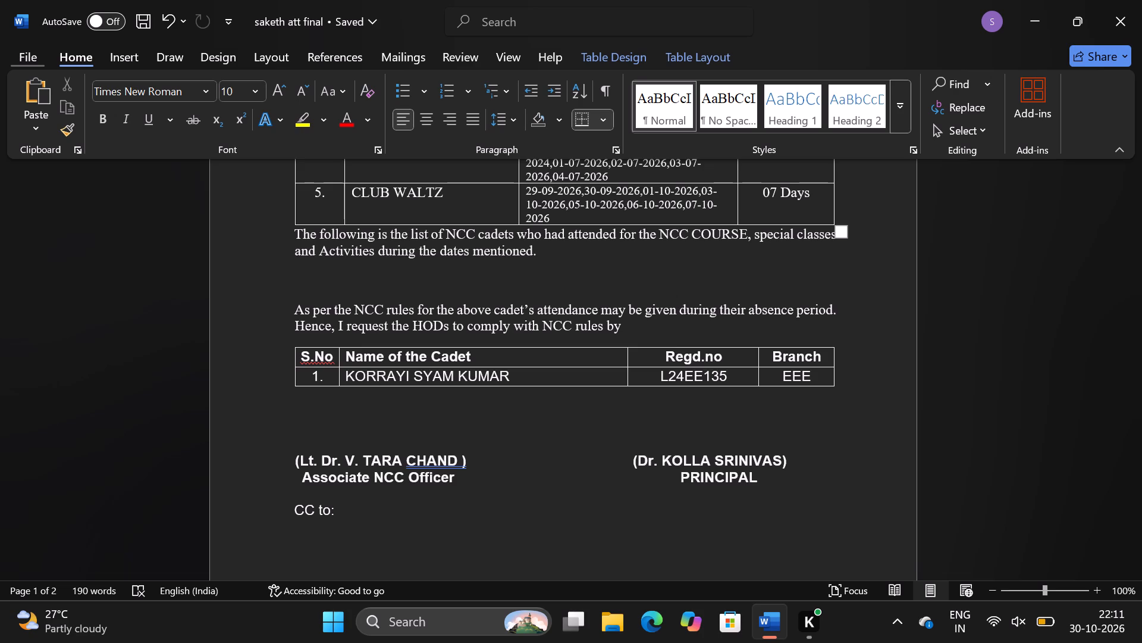
Add the date 17-06-2025 followed by a comma at the start of the GRADUATION DAY duration list.
{"action": "scroll", "coordinate": [268, 185], "scroll_direction": "up", "scroll_amount": 2}
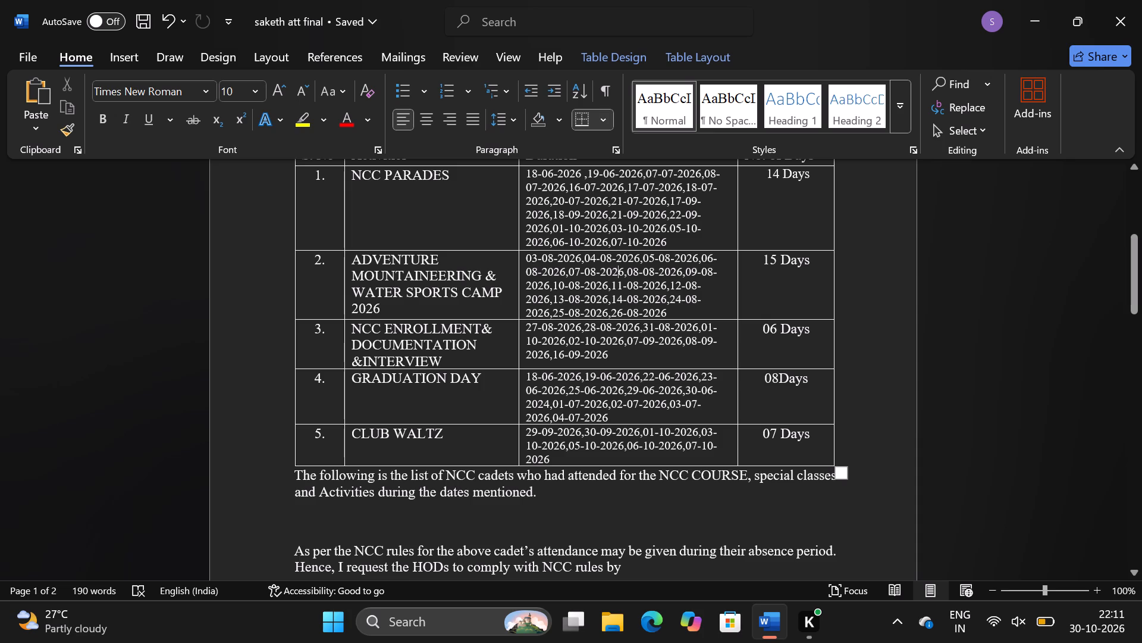
{"action": "left_click", "coordinate": [528, 375]}
{"action": "type", "text": "17-"}
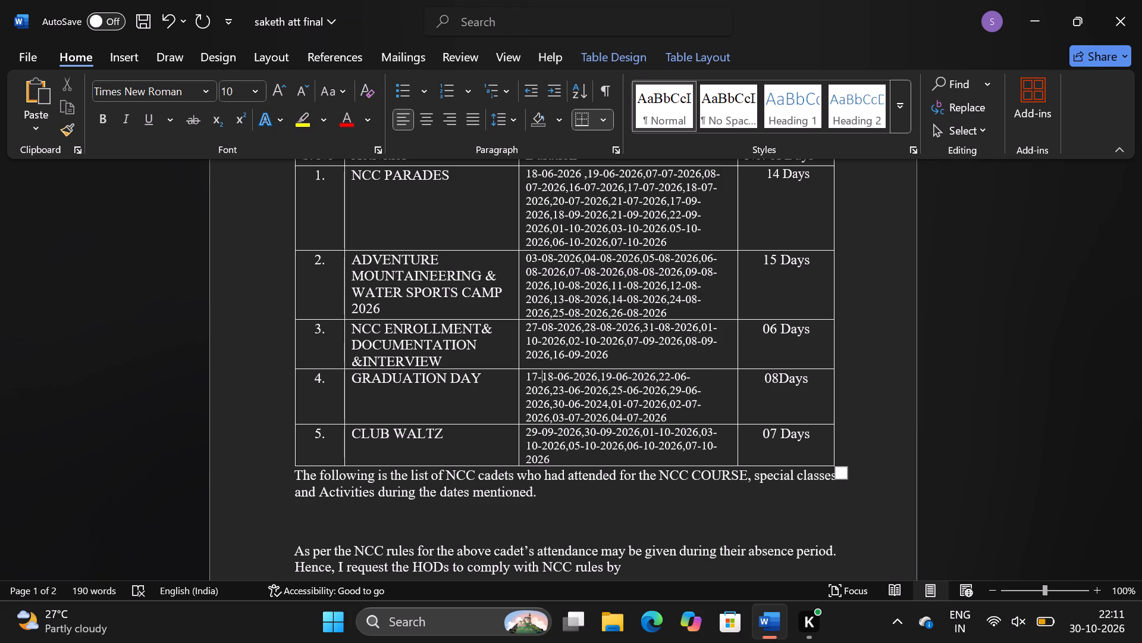
{"action": "type", "text": "06-2025"}
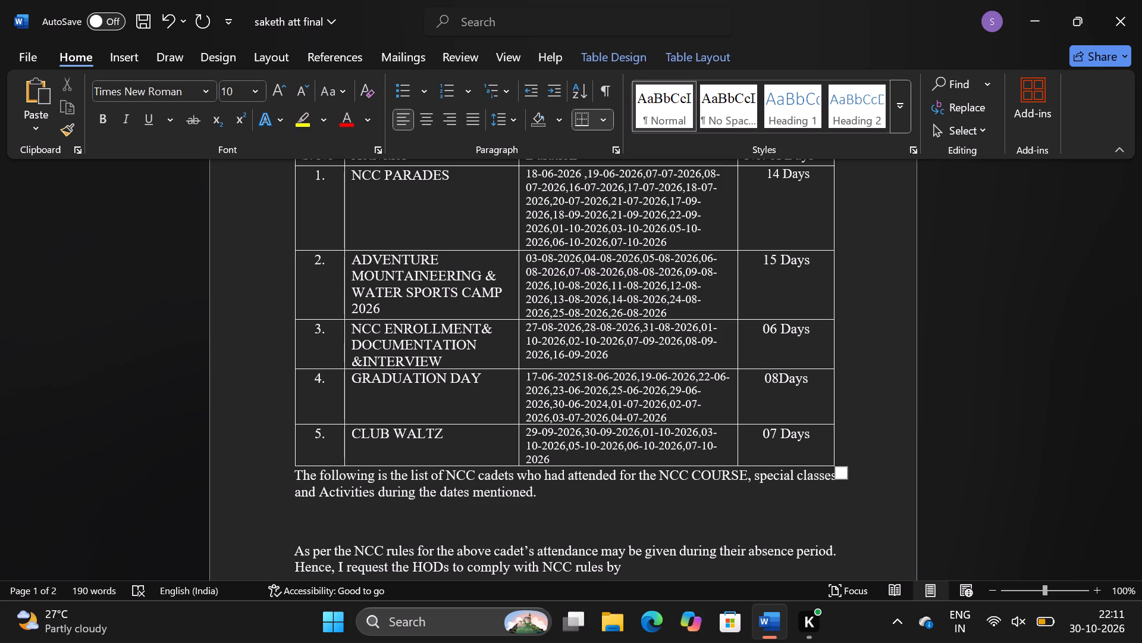
{"action": "key", "text": "comma"}
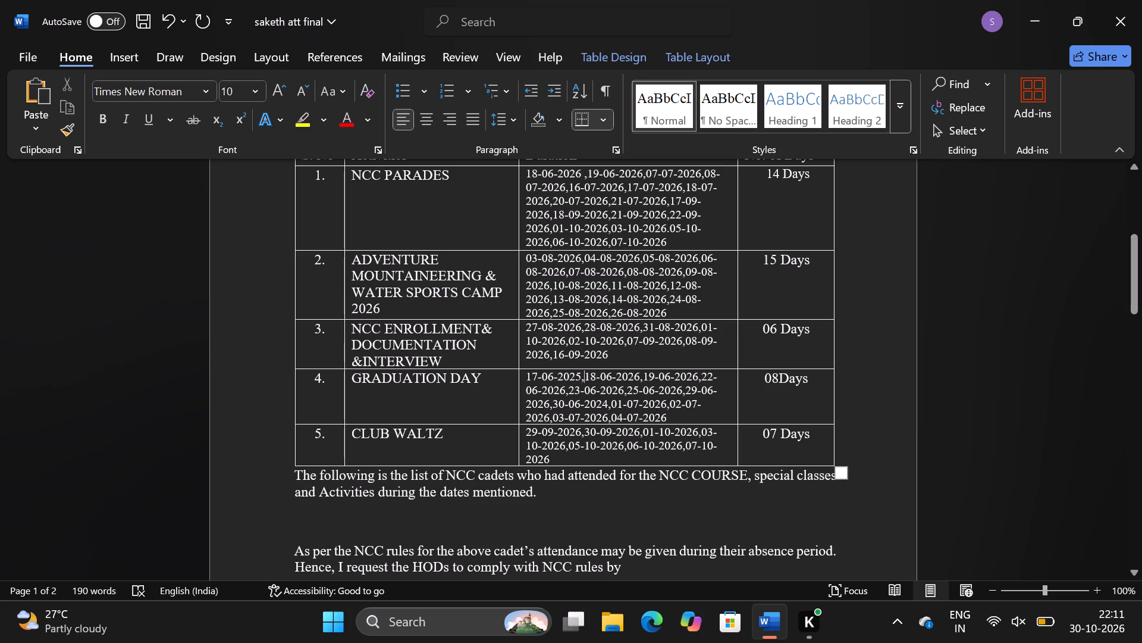
Change the number of days for GRADUATION DAY to 09.
{"action": "left_click", "coordinate": [779, 380]}
{"action": "key", "text": "BackSpace"}
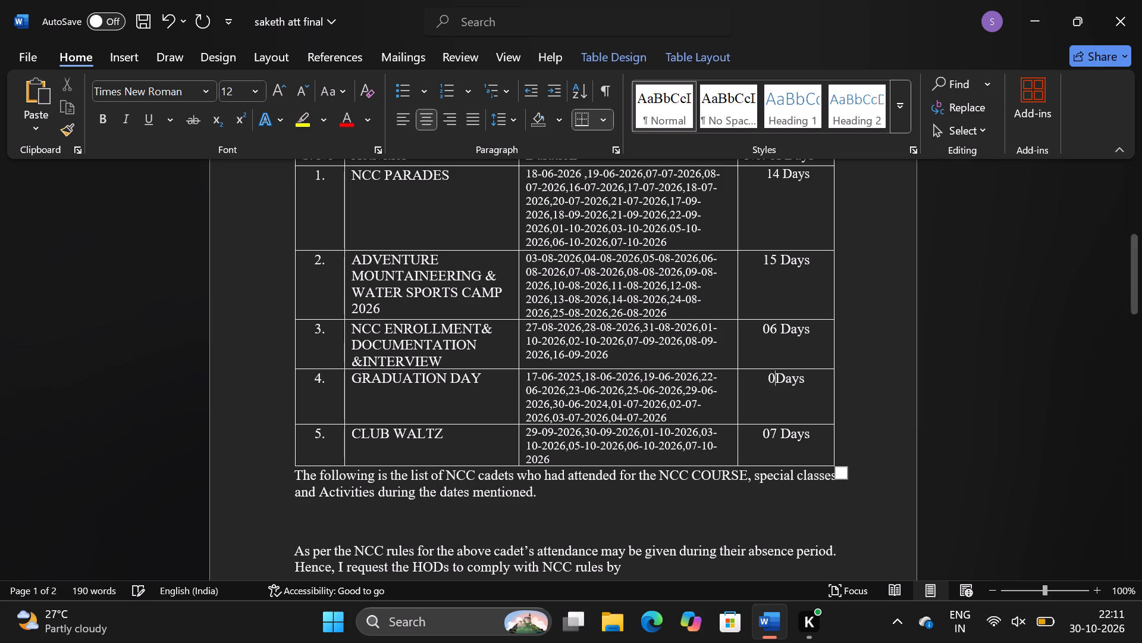
{"action": "key", "text": "9"}
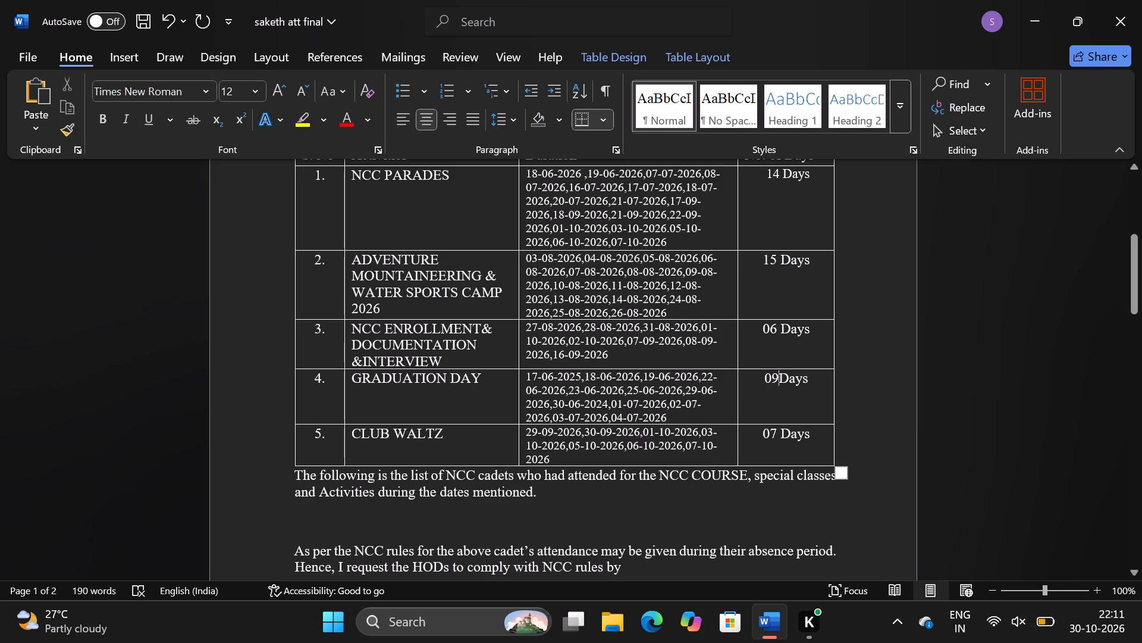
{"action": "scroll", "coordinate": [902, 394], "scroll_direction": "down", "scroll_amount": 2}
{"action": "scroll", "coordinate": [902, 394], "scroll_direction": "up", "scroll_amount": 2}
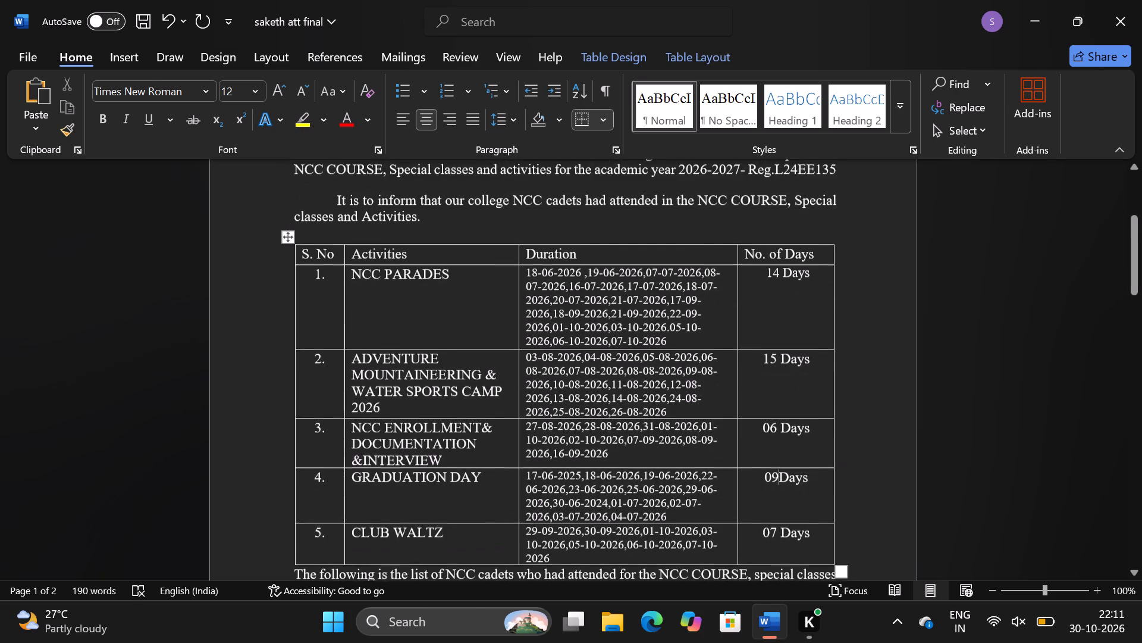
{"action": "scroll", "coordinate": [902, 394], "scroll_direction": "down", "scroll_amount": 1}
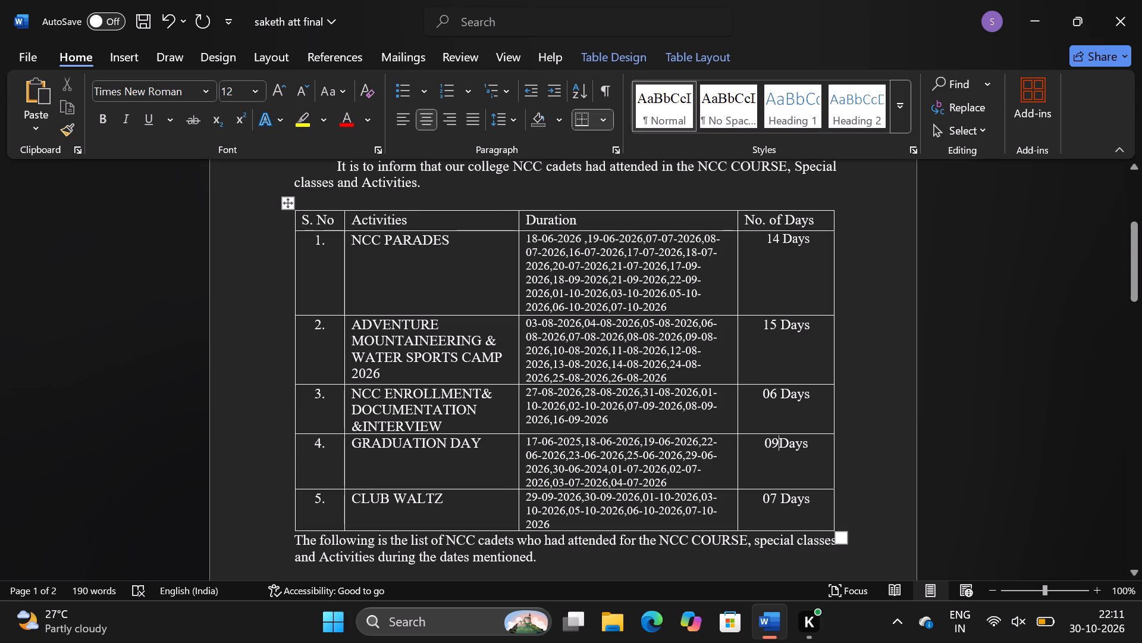
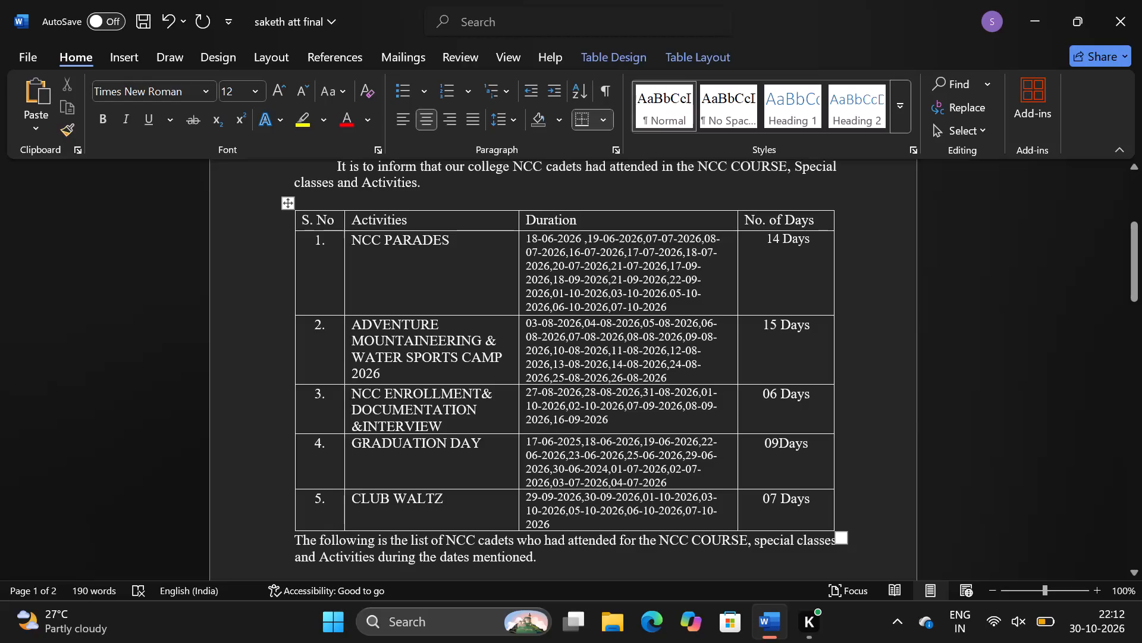
Save the updated letter under its existing file name, leaving the insertion point after the CC to: line.
{"action": "scroll", "coordinate": [746, 373], "scroll_direction": "down", "scroll_amount": 4}
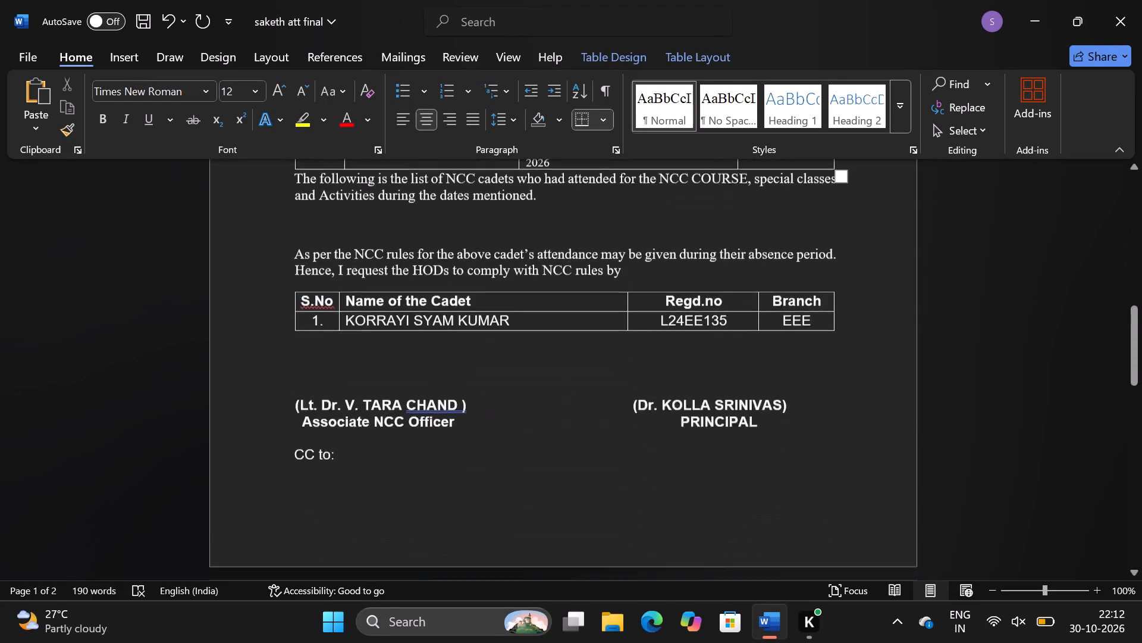
{"action": "scroll", "coordinate": [746, 373], "scroll_direction": "down", "scroll_amount": 1}
{"action": "left_click", "coordinate": [746, 373]}
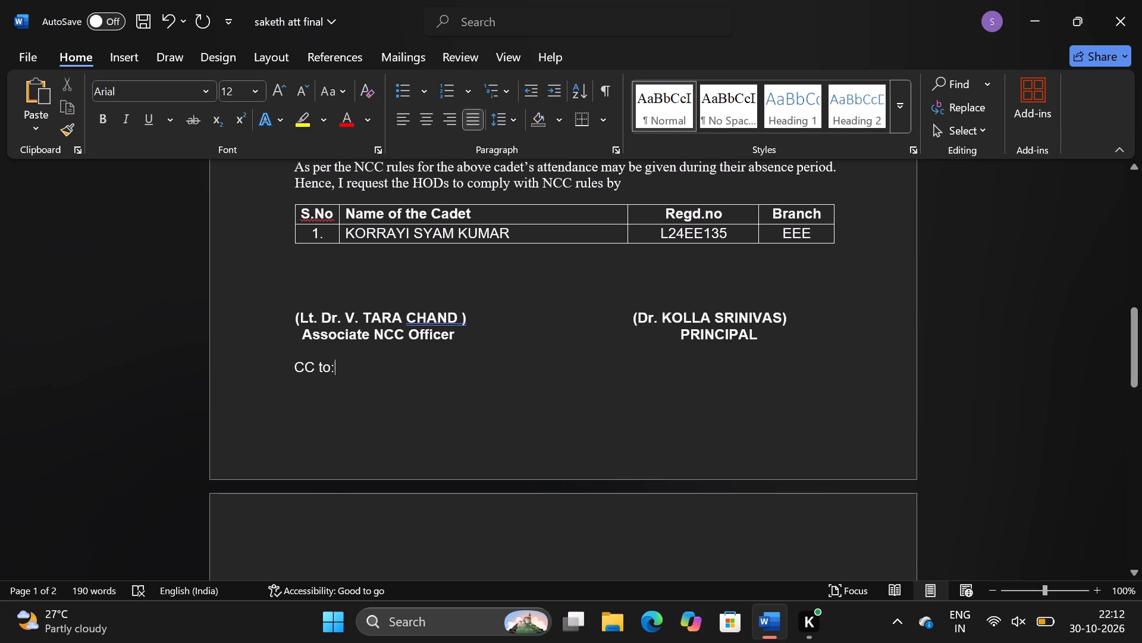
{"action": "key", "text": "ctrl+s"}
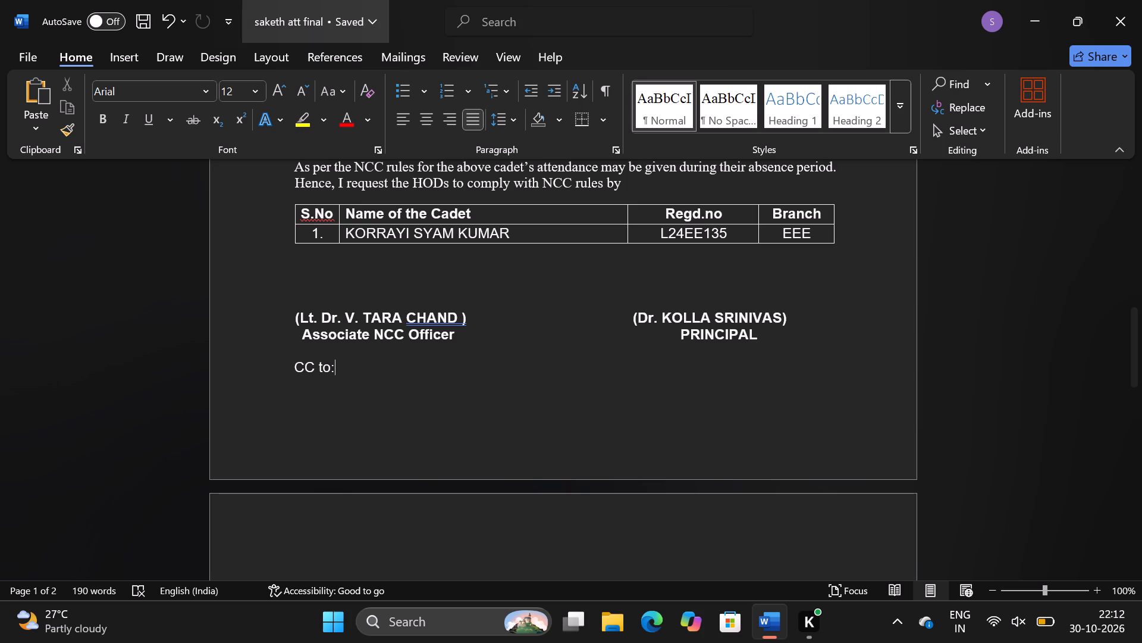
Save a copy of the letter as a Word document named "siddhu att final" in the Downloads folder.
{"action": "left_click", "coordinate": [15, 46]}
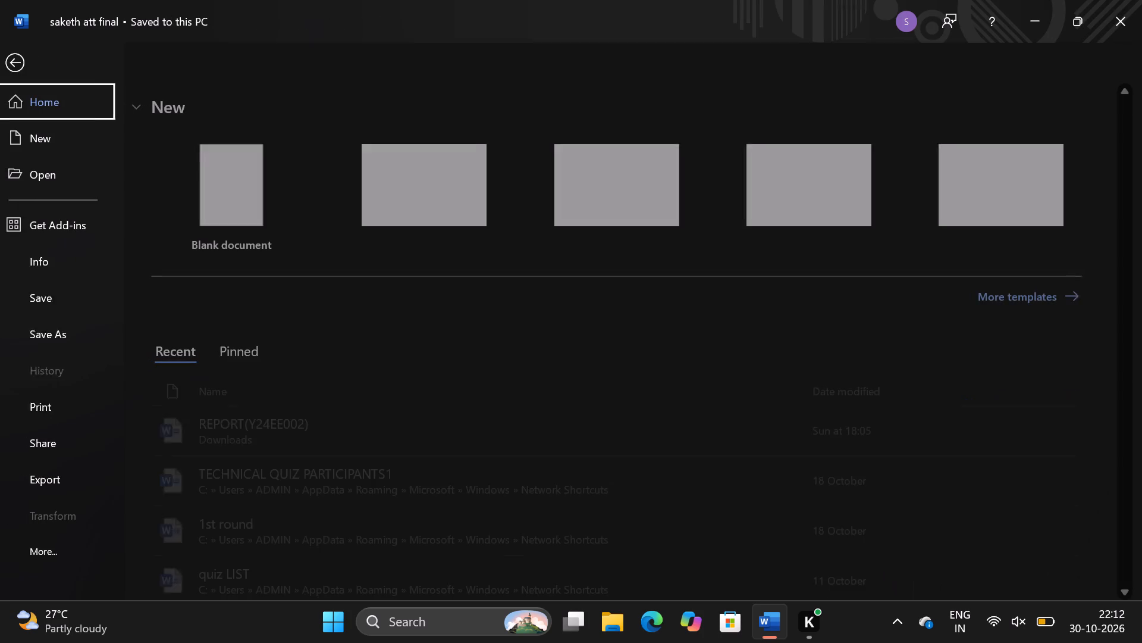
{"action": "left_click", "coordinate": [40, 319]}
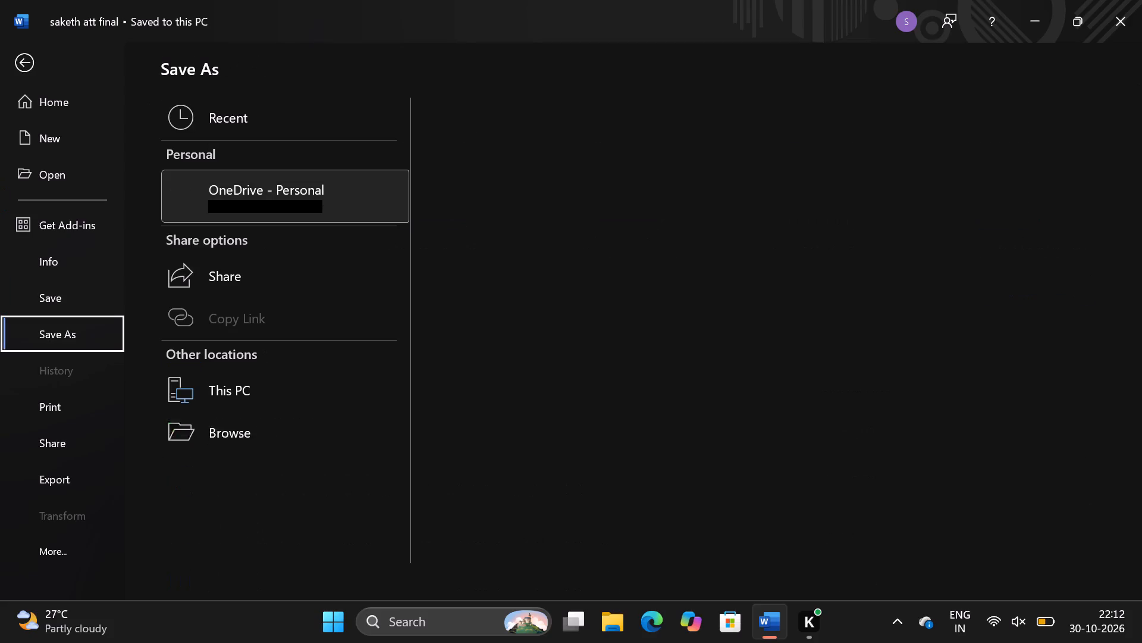
{"action": "left_click", "coordinate": [241, 395]}
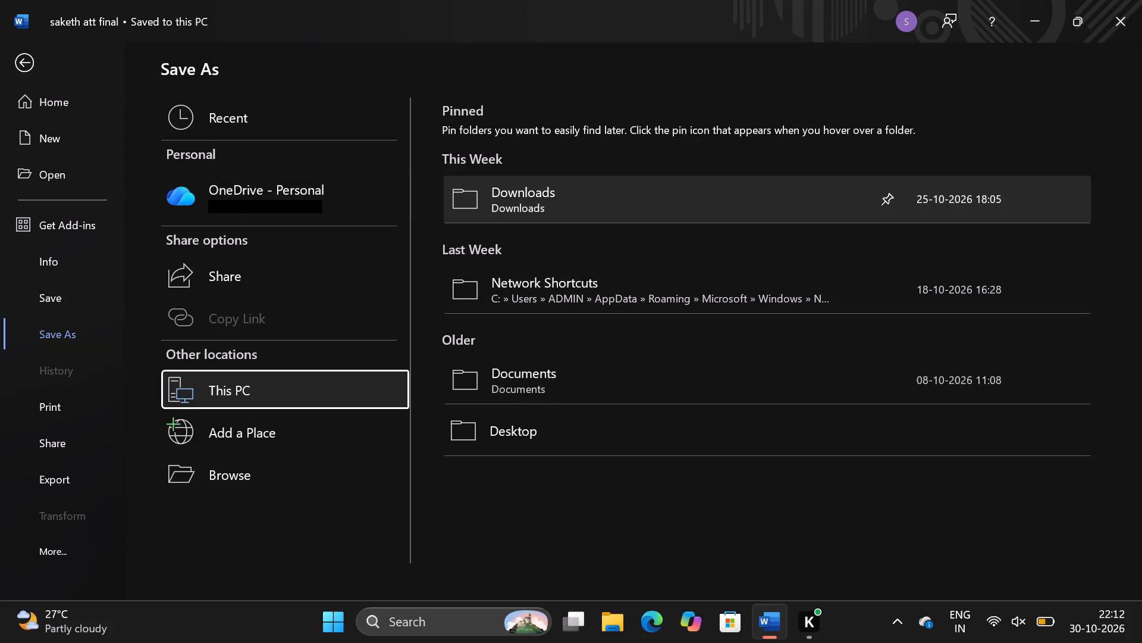
{"action": "left_click", "coordinate": [586, 198]}
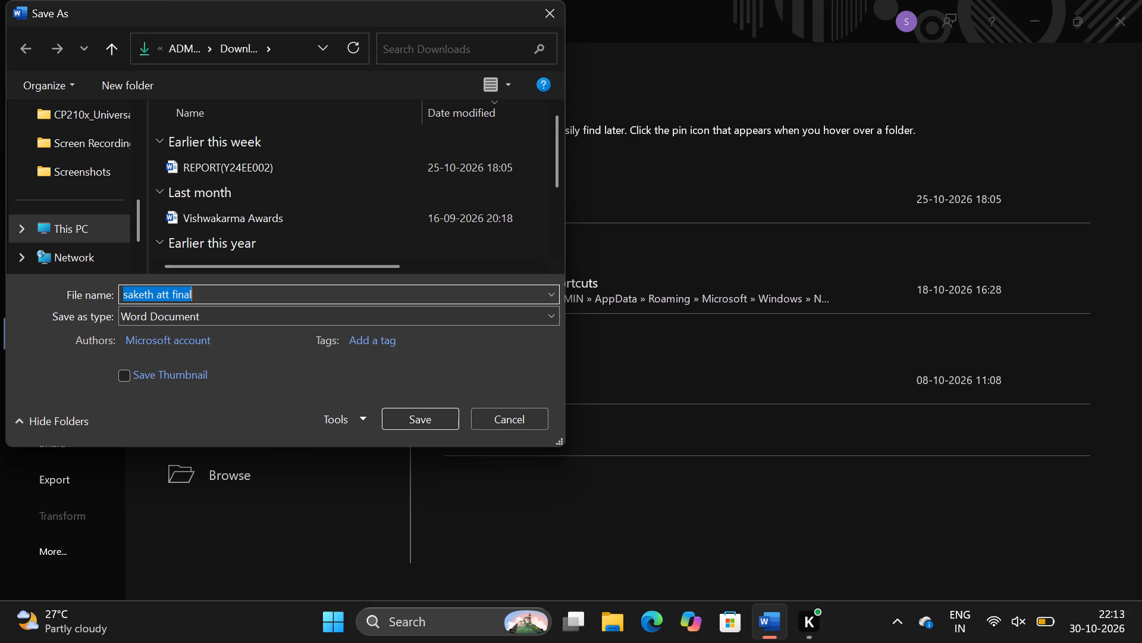
{"action": "left_click", "coordinate": [212, 293]}
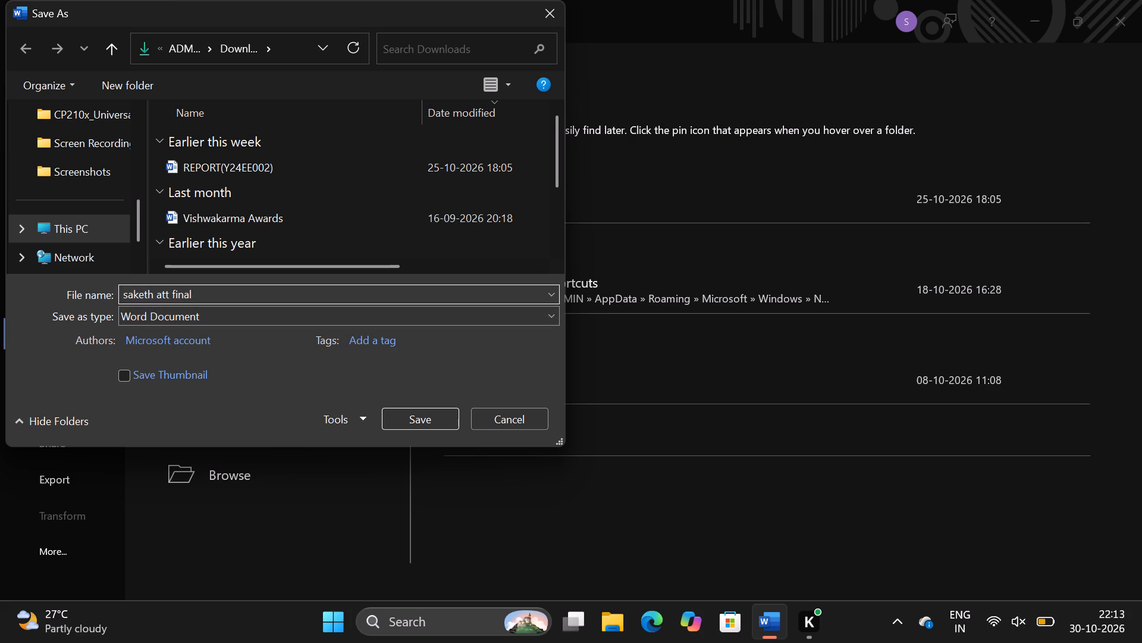
{"action": "left_click", "coordinate": [153, 289]}
{"action": "key", "text": "BackSpace"}
{"action": "key", "text": "BackSpace"}
{"action": "key", "text": "BackSpace"}
{"action": "key", "text": "BackSpace"}
{"action": "key", "text": "BackSpace"}
{"action": "type", "text": "iddhu"}
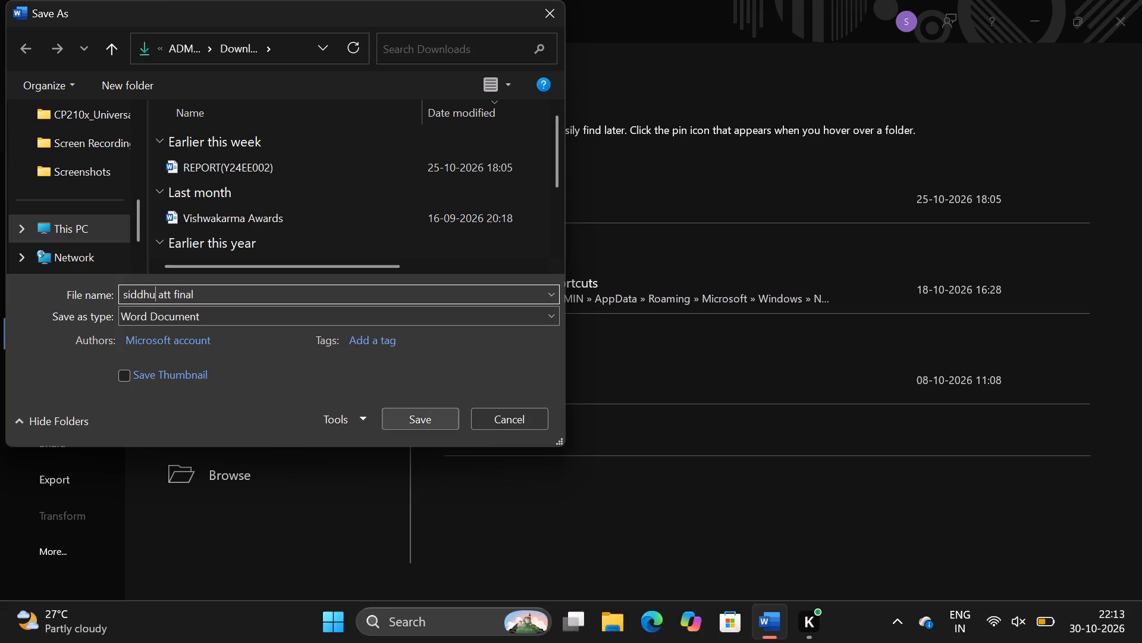
{"action": "left_click", "coordinate": [390, 413]}
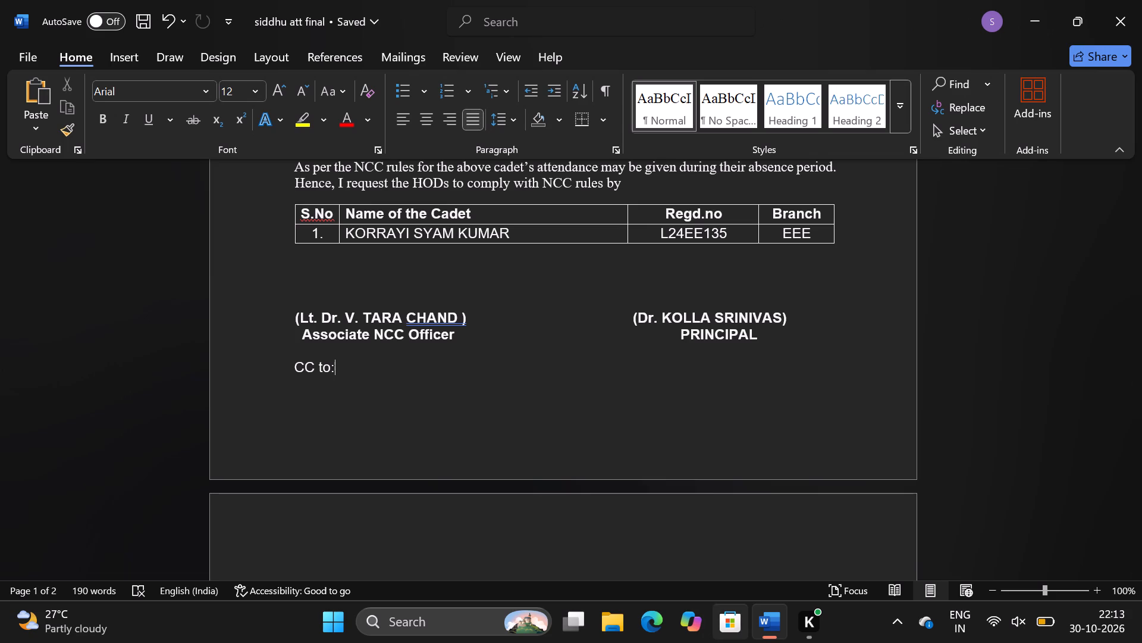